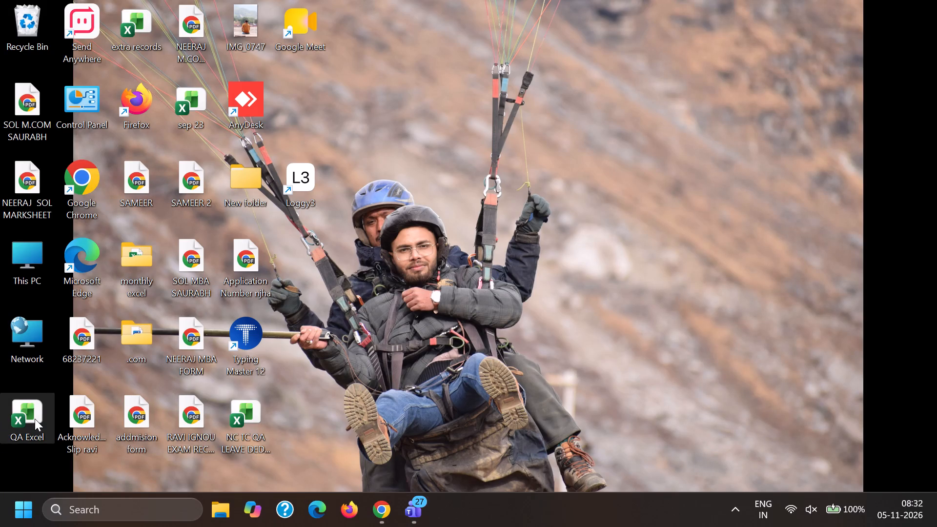
Open the QA Excel workbook from the desktop.
double_click(30, 418)
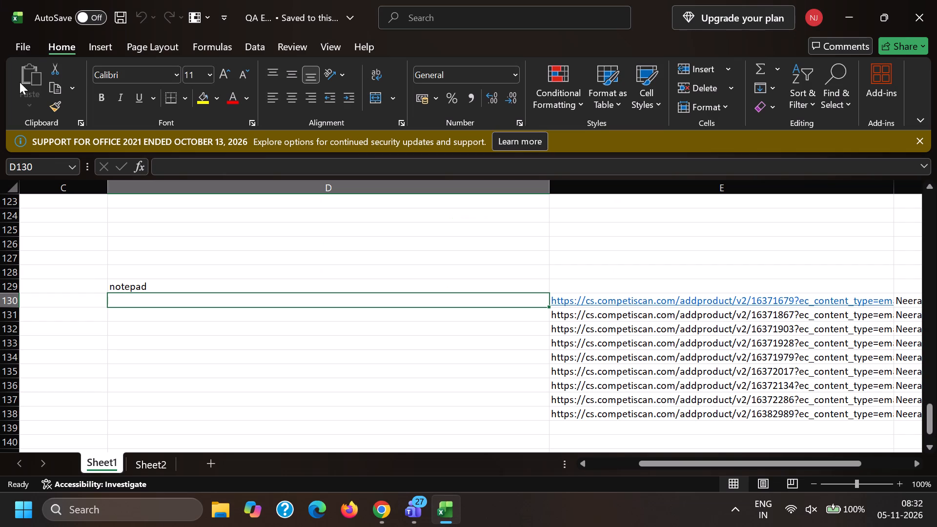
Open the strings (2) workbook from the list of recently used files.
left_click(23, 44)
scroll(191, 357, "down", 2)
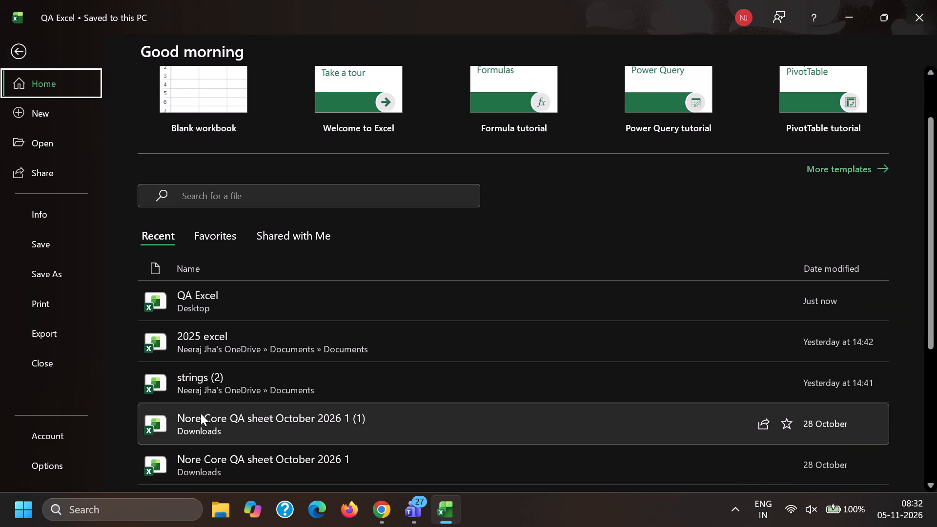
left_click(207, 382)
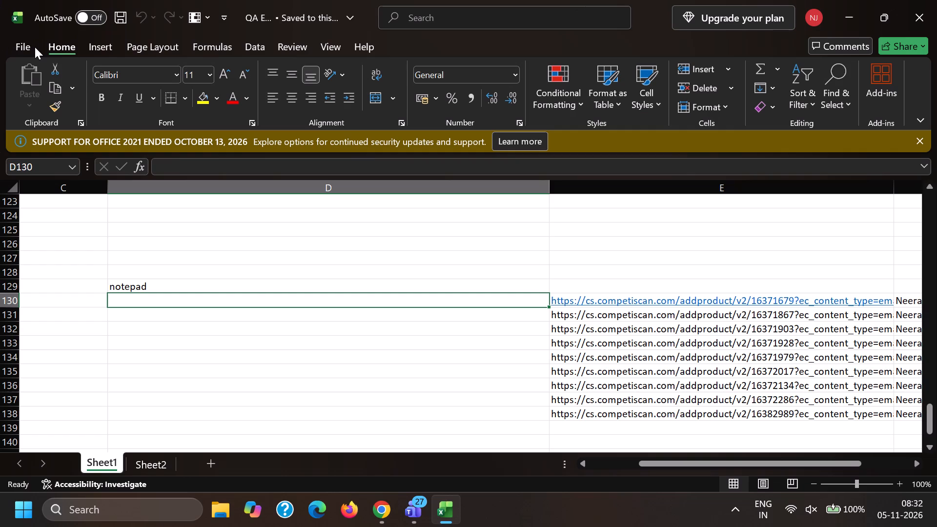
Bring up the recently used workbooks again from the QA Excel workbook.
left_click(12, 47)
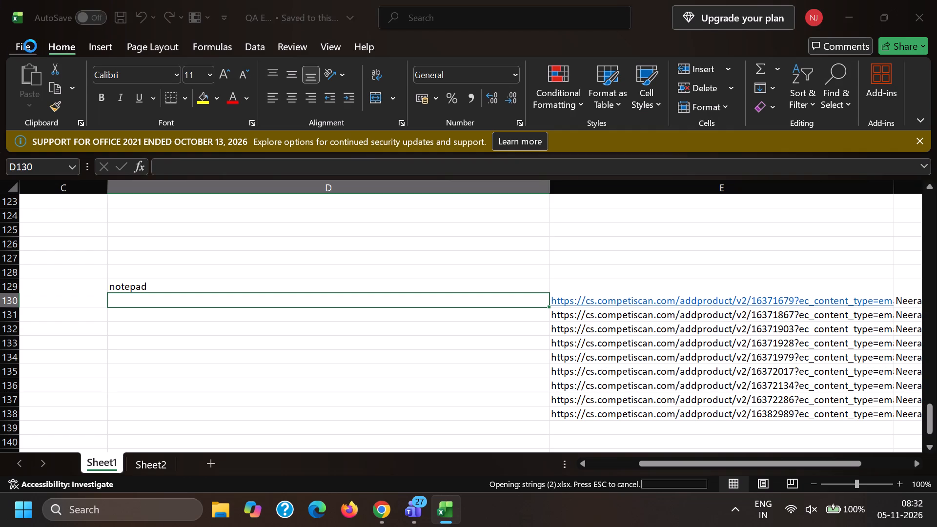
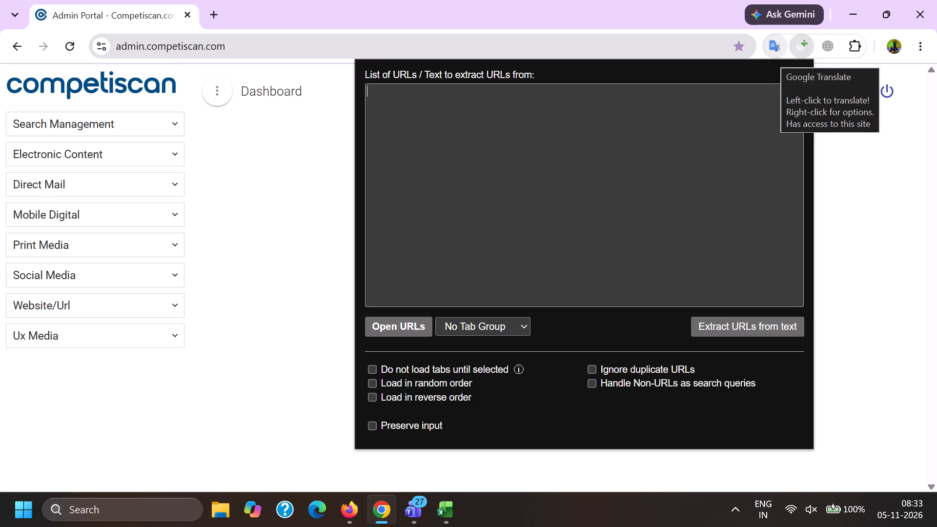
Paste the copied list of 20 Competiscan addproduct email URLs into the URL opener and open them all in separate tabs.
key("ctrl+v")
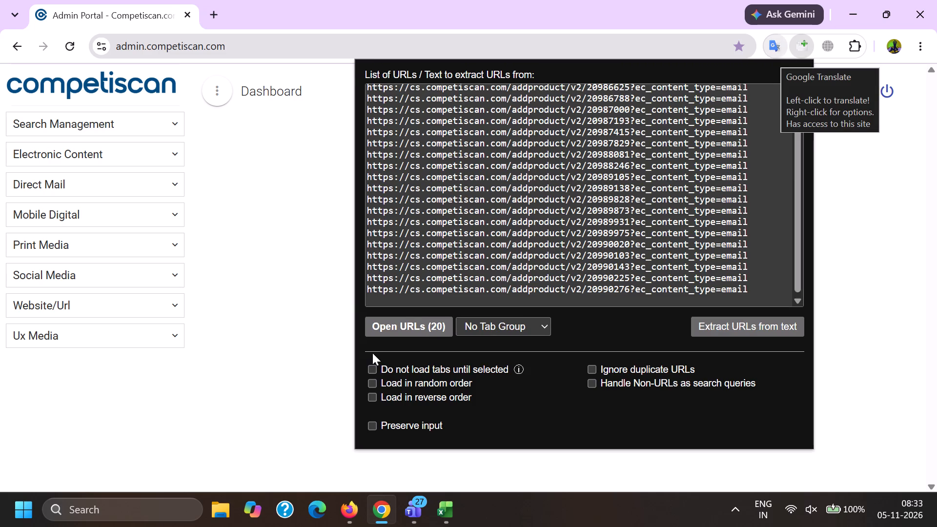
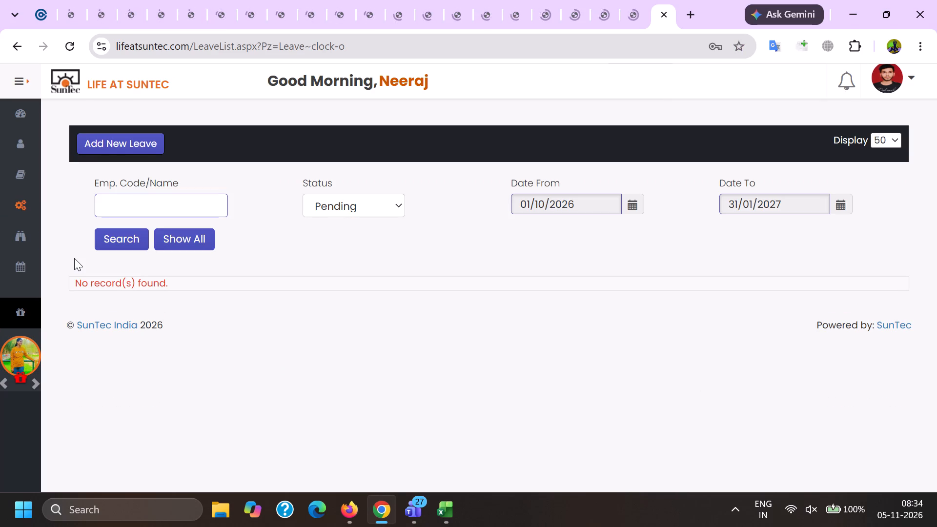
Start a new leave request and enter C034 as the project being worked on.
left_click(118, 142)
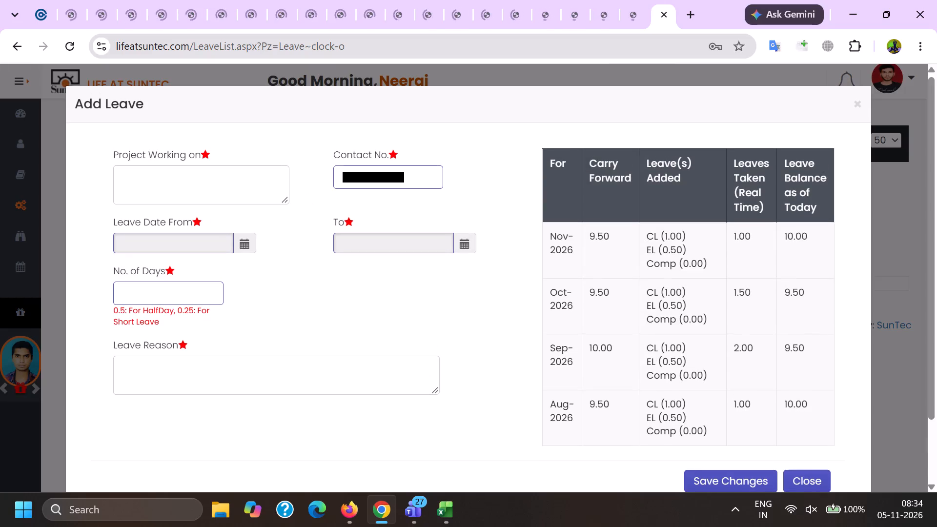
left_click(244, 191)
type("c034")
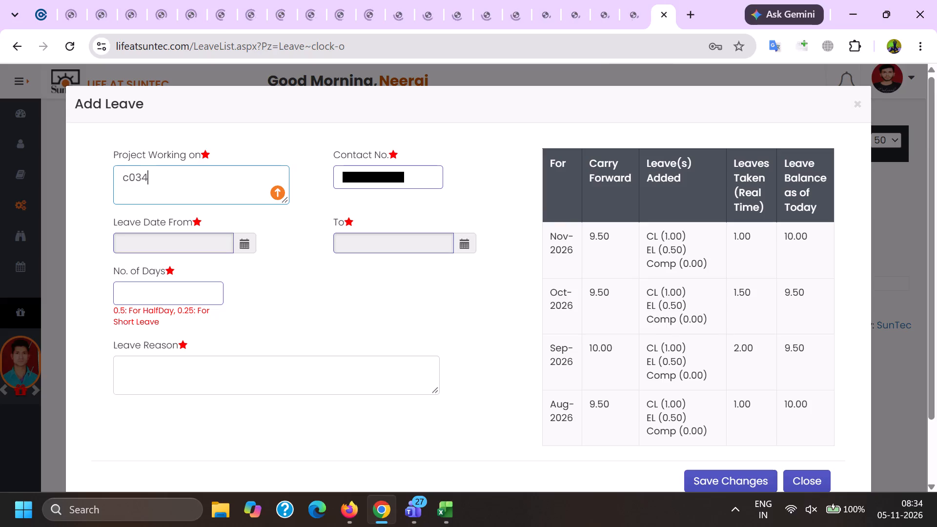
key("BackSpace")
key("BackSpace")
key("BackSpace")
key("BackSpace")
key("BackSpace")
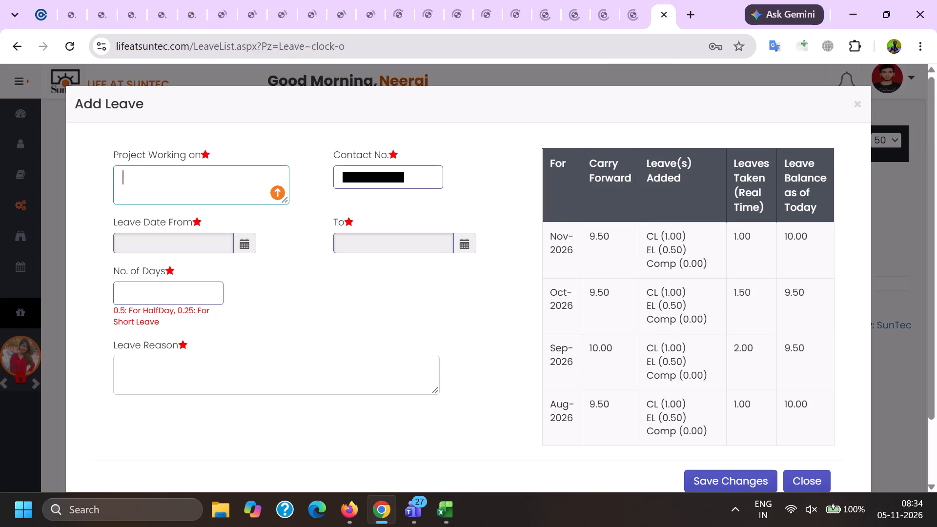
key("c")
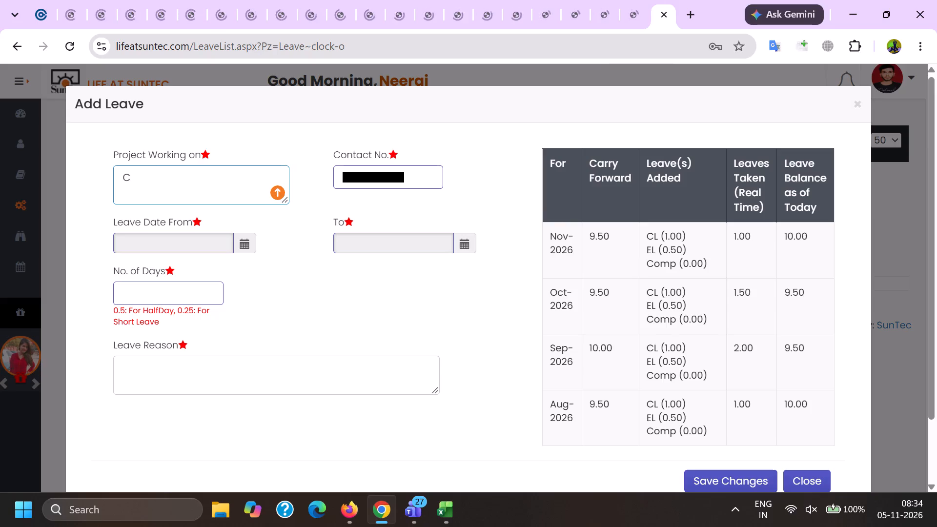
type("034")
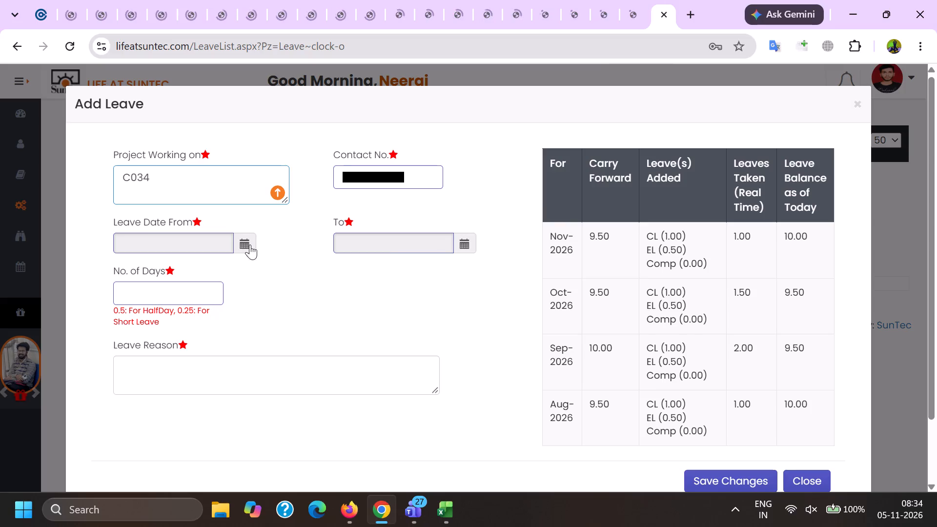
Set the leave period from 05/11/2026 to 06/11/2026 in the leave request.
left_click(250, 244)
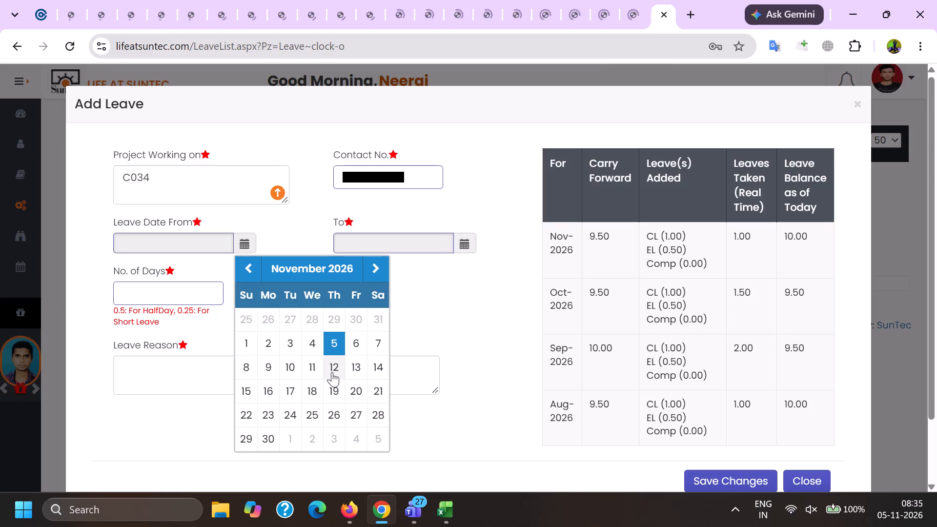
left_click(343, 346)
left_click(469, 244)
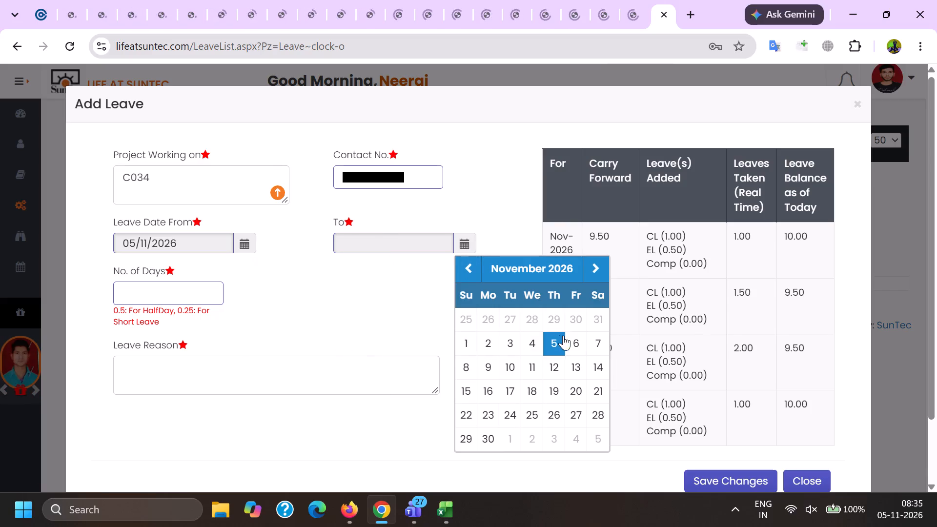
left_click(580, 338)
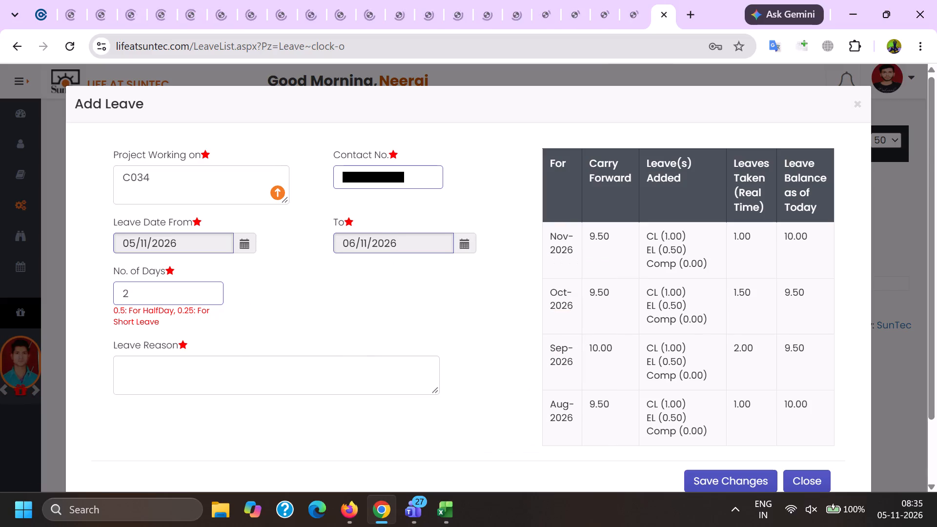
Enter "out of station !" as the leave reason and save the leave request.
left_click(155, 386)
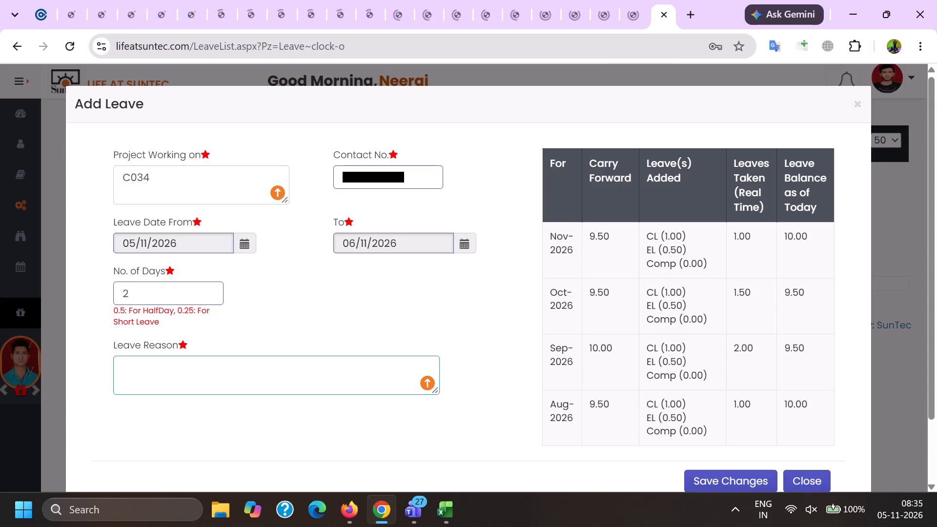
type("out of station")
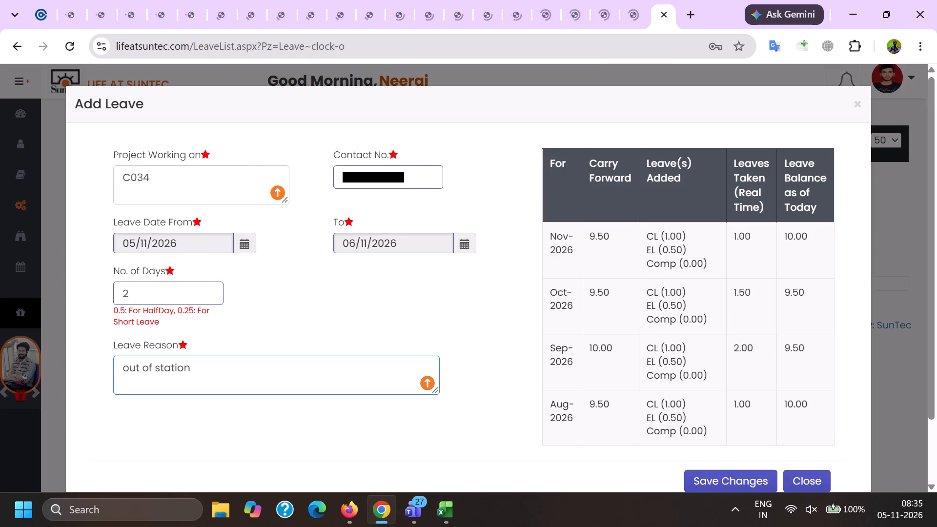
key("space")
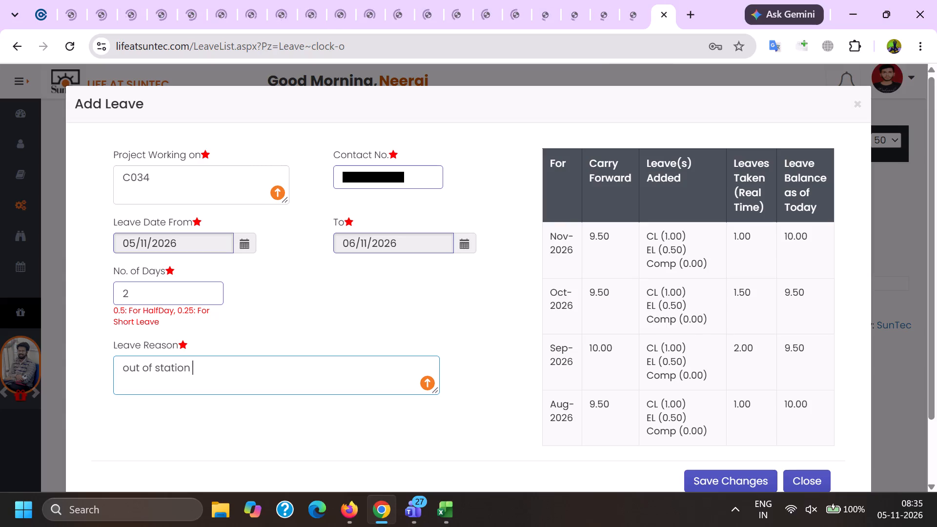
key("shift+exclam")
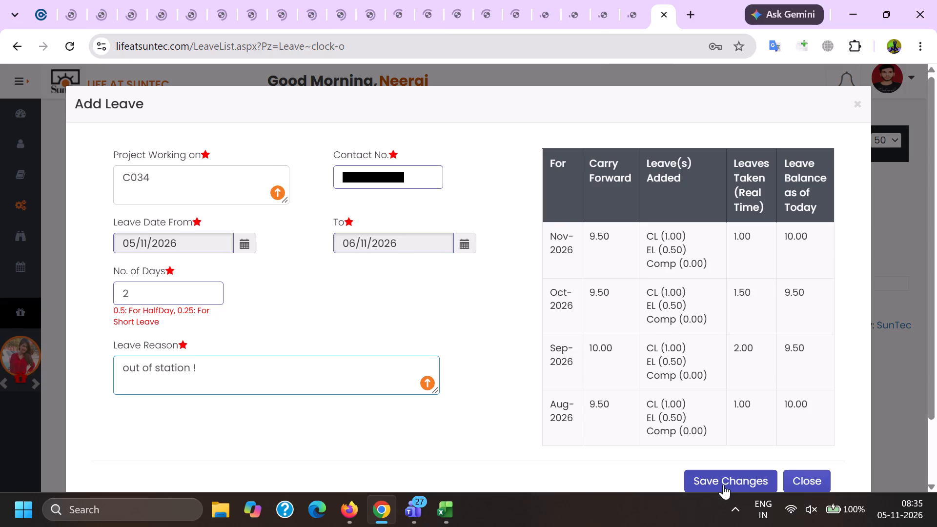
left_click(723, 485)
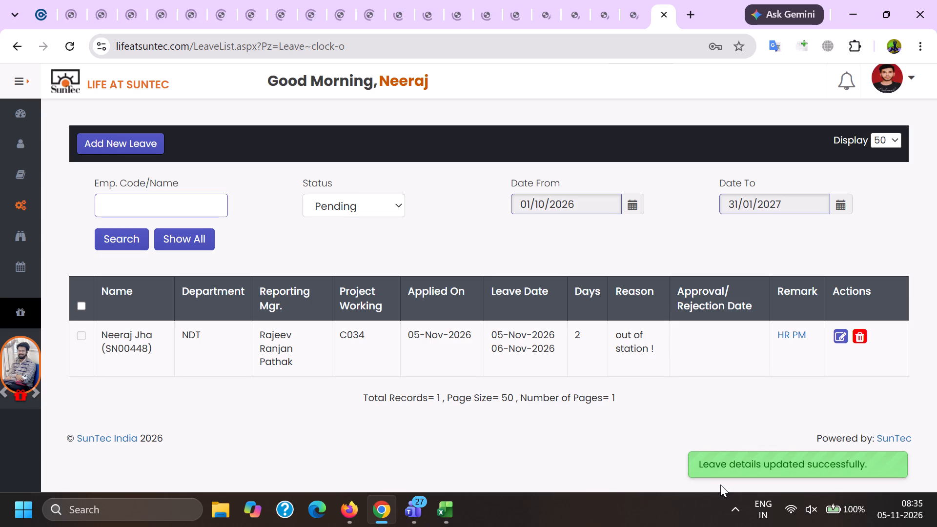
Close the Life at SunTec leave page and switch to the first opened Competiscan email product page.
left_click(666, 15)
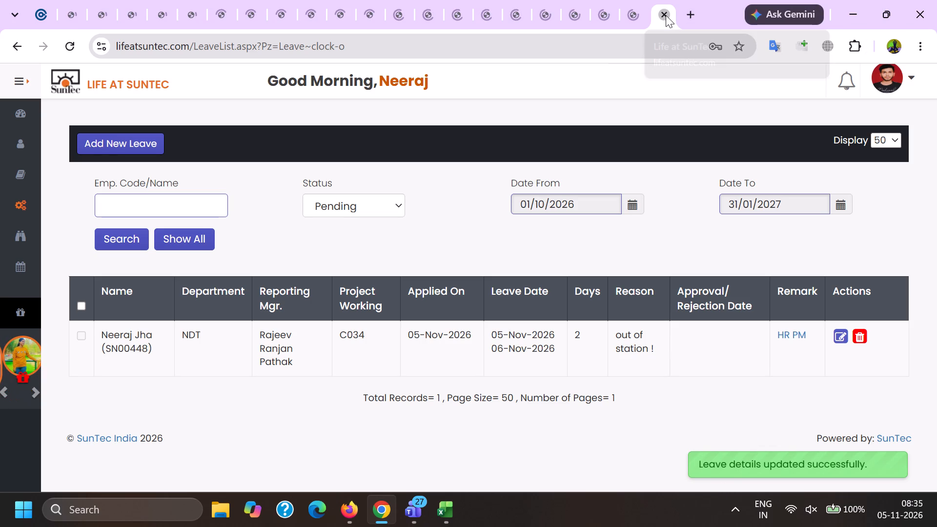
left_click(56, 0)
left_click(73, 0)
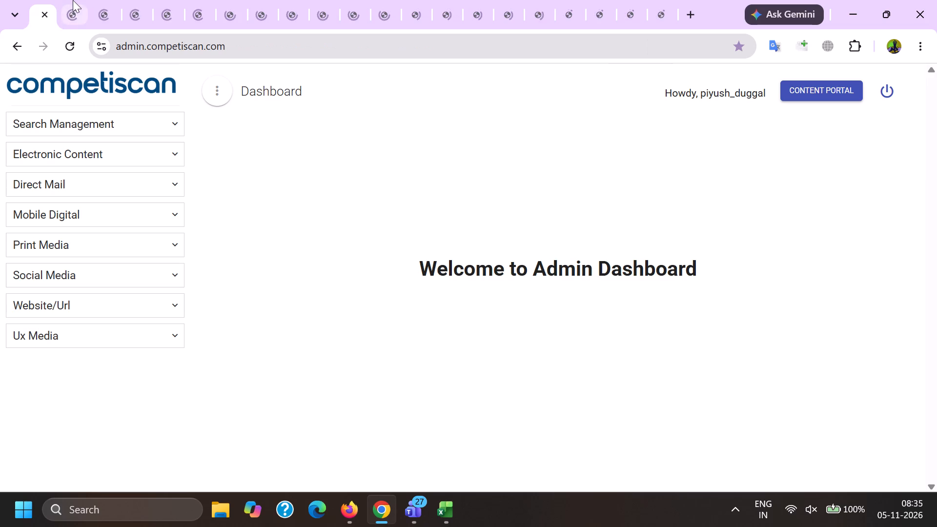
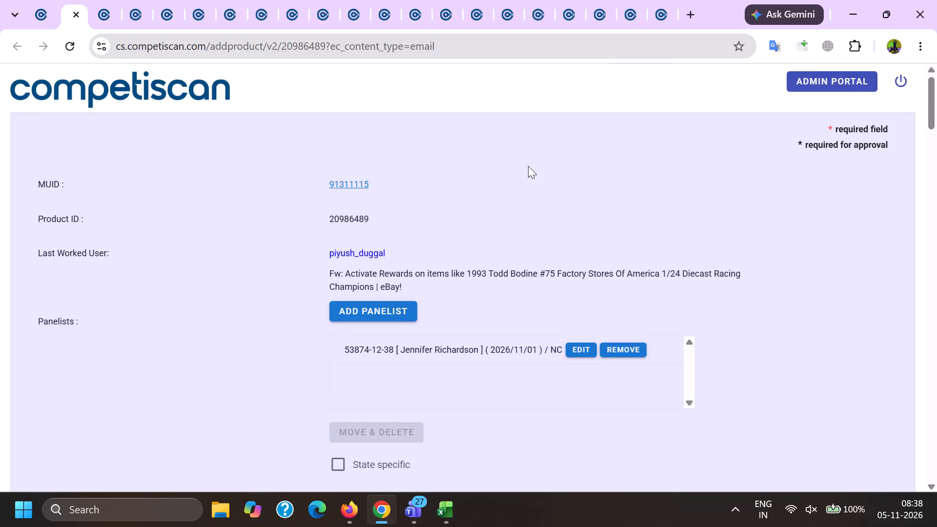
Open the current product PDFs of products 20986489, 20986625 and 20986788 from their product pages.
scroll(453, 315, "down", 4)
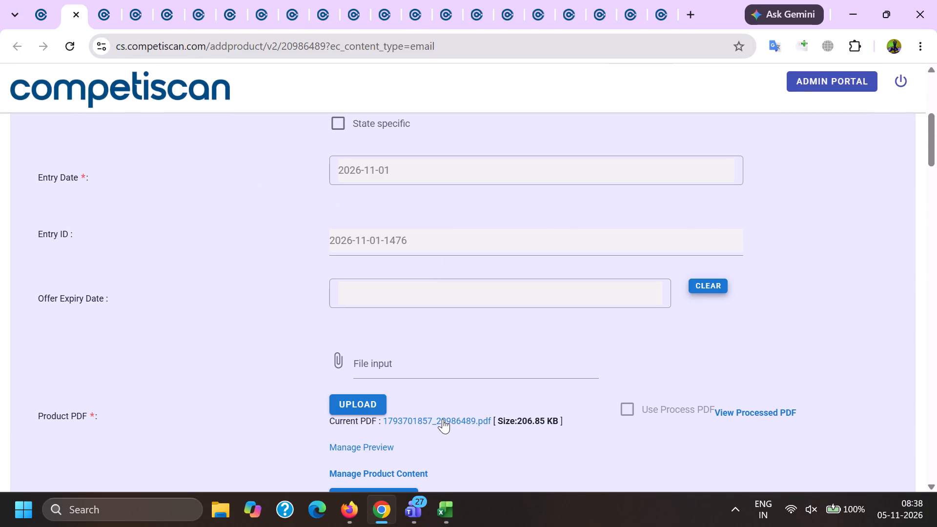
left_click(443, 419, "ctrl")
key("ctrl+Tab")
key("ctrl+Tab")
scroll(443, 418, "down", 5)
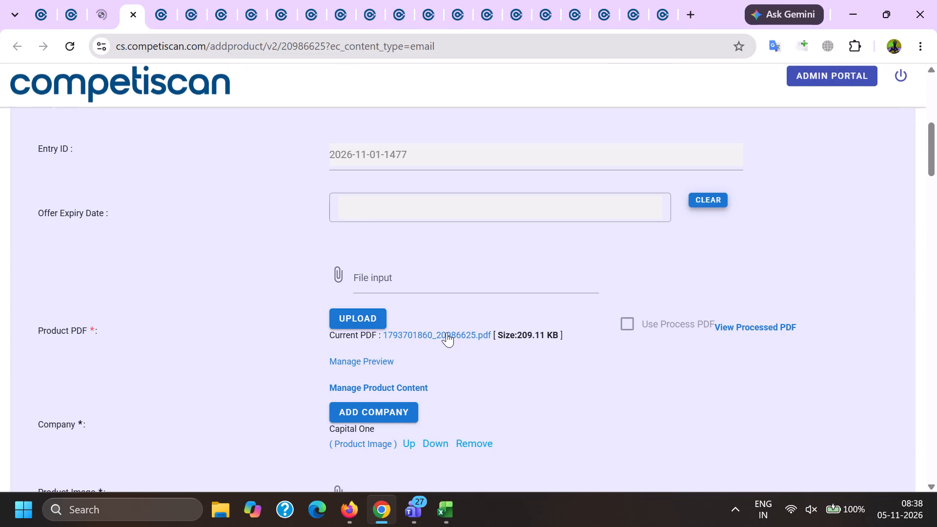
left_click(447, 333, "ctrl")
key("ctrl+Tab")
key("ctrl+Tab")
scroll(447, 333, "down", 5)
left_click(445, 353, "ctrl")
Open the current product PDFs of products 20987000 and 20987193 from their product pages.
key("ctrl+Tab")
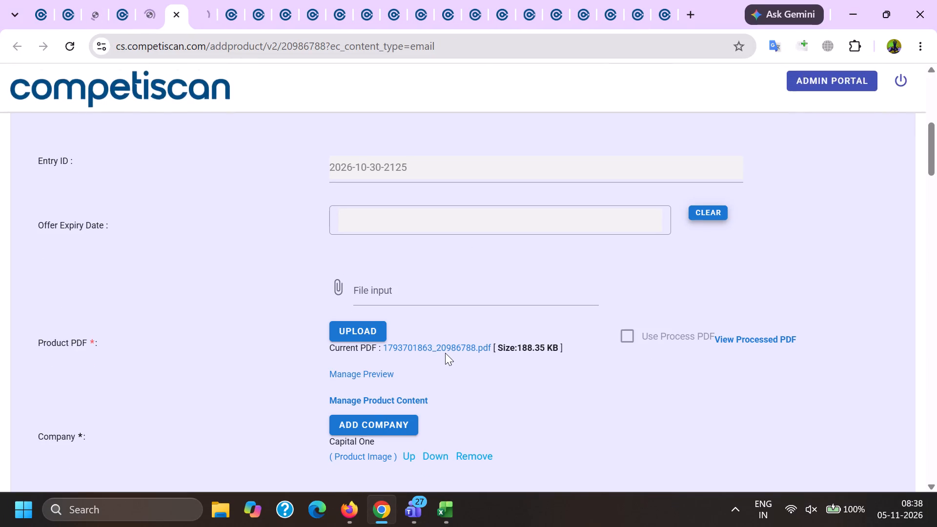
key("ctrl+Tab")
scroll(445, 353, "down", 5)
left_click(439, 334, "ctrl")
key("ctrl+Tab")
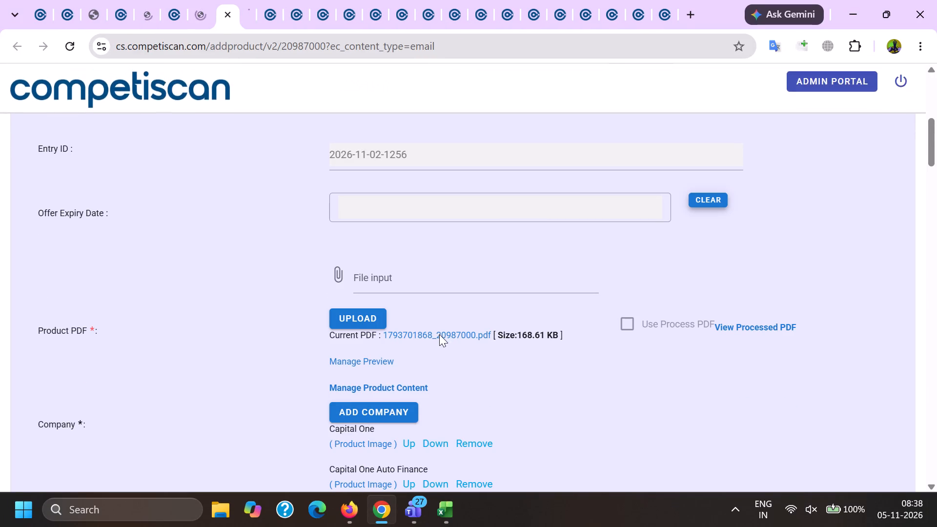
key("ctrl+Tab")
scroll(439, 334, "down", 5)
left_click(440, 347, "ctrl")
Open the current product PDFs of the three product pages that follow product 20987193.
key("ctrl+Tab")
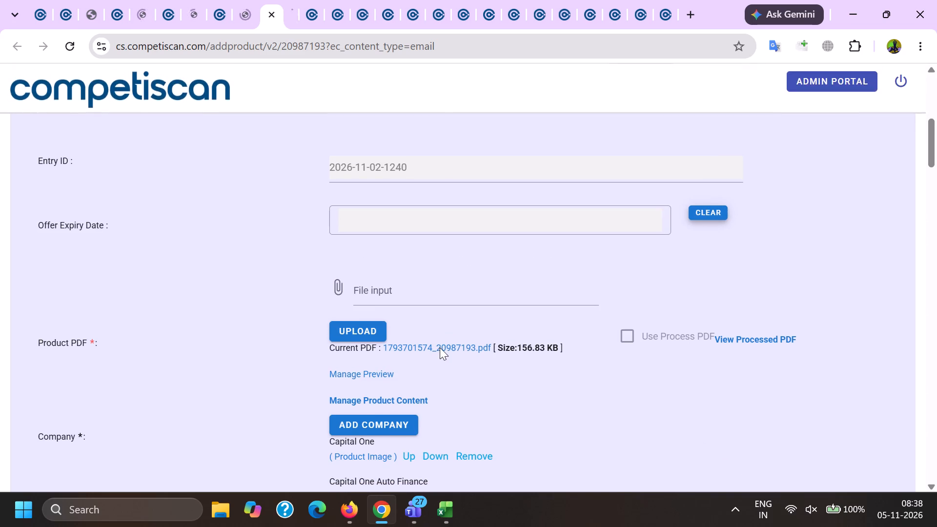
key("ctrl+Tab")
scroll(440, 347, "down", 5)
left_click(445, 336, "ctrl")
key("ctrl+Tab")
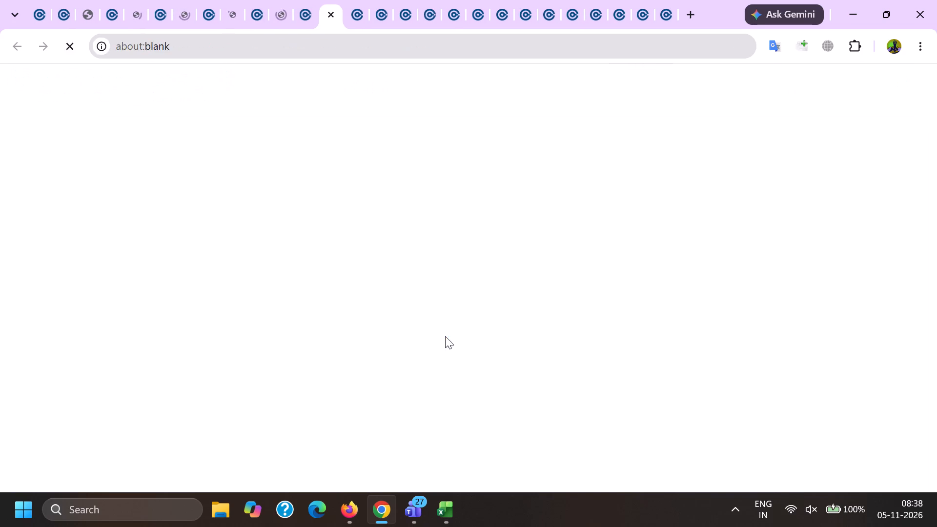
key("ctrl+Tab")
scroll(447, 318, "down", 5)
left_click(442, 335, "ctrl")
key("ctrl+Tab")
key("ctrl+Tab")
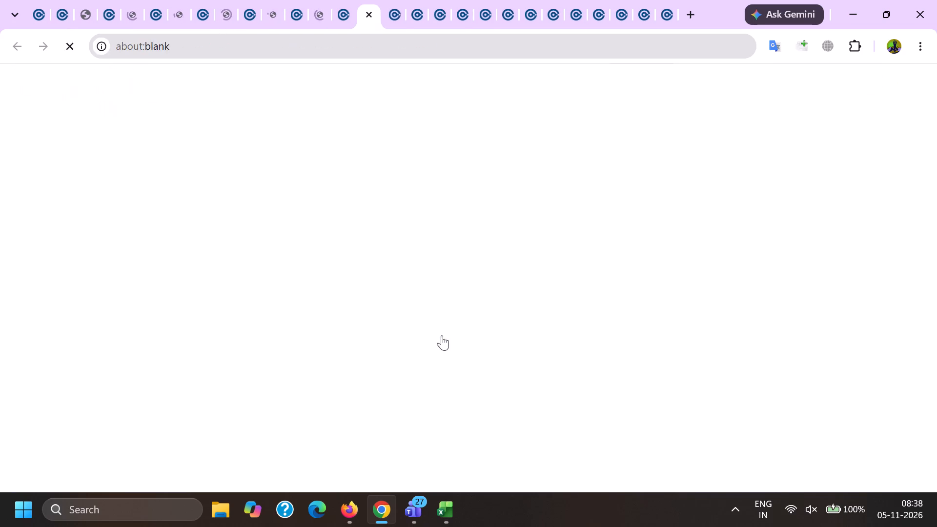
scroll(449, 318, "down", 5)
left_click(435, 337, "ctrl")
Open the current product PDFs of the following two product pages, ending with product 20989105.
key("ctrl+Tab")
key("ctrl+Tab")
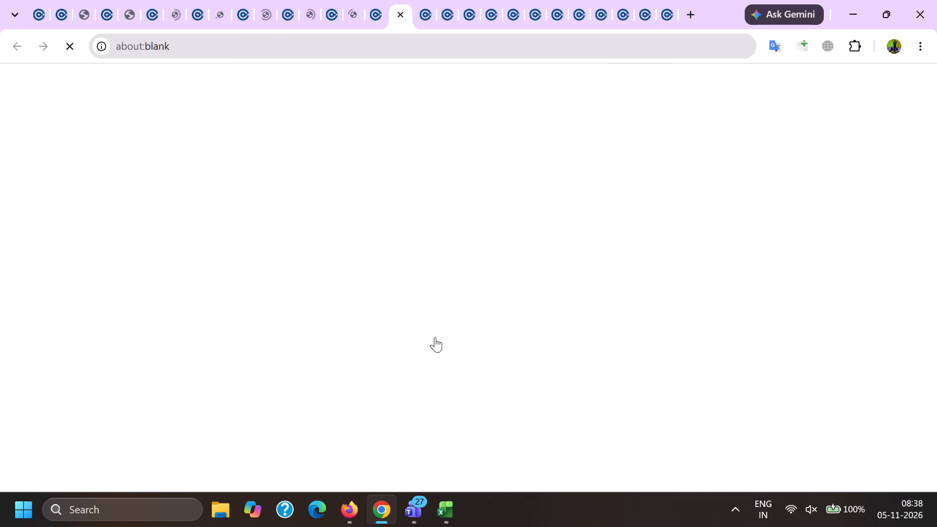
scroll(449, 305, "down", 5)
left_click(419, 333, "ctrl")
key("ctrl+Tab")
key("ctrl+Tab")
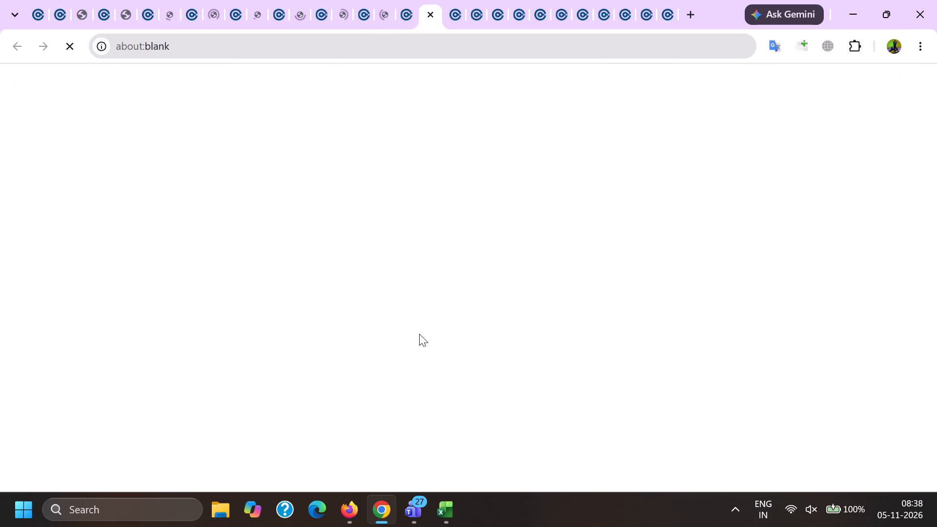
scroll(438, 305, "down", 4)
left_click(417, 404, "ctrl")
Open the current product PDFs of the three product pages after 20989105, ending with product 20989873.
key("ctrl+Tab")
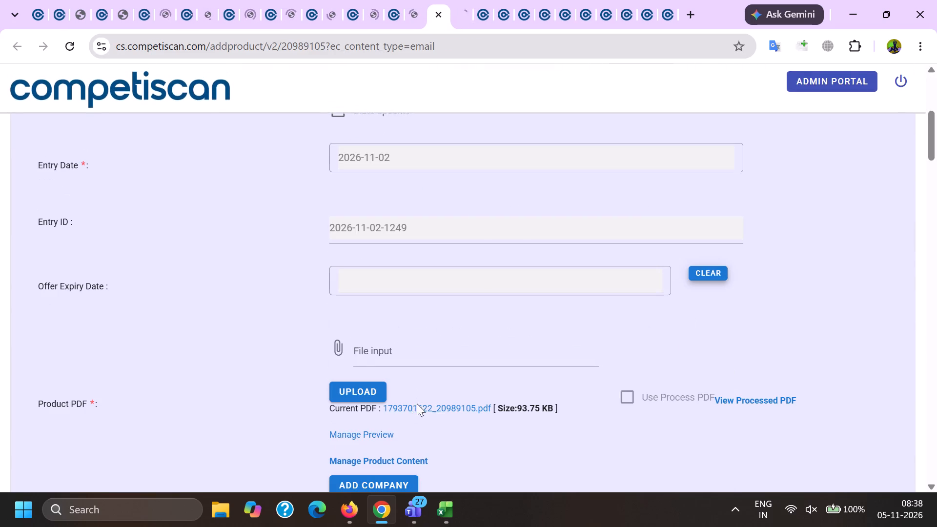
key("ctrl+Tab")
scroll(439, 345, "down", 5)
left_click(435, 337, "ctrl")
key("ctrl+Tab")
key("ctrl+Tab")
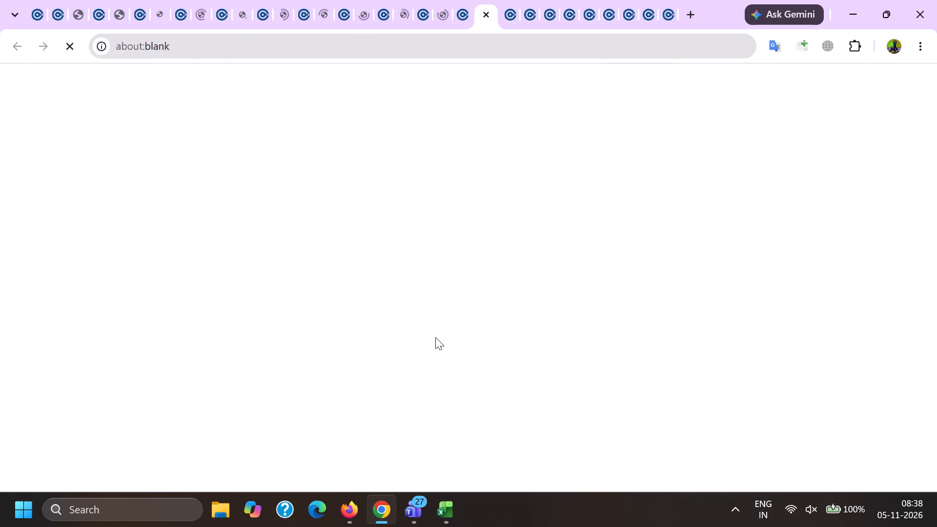
scroll(437, 319, "down", 4)
left_click(427, 406, "ctrl")
key("ctrl+Tab")
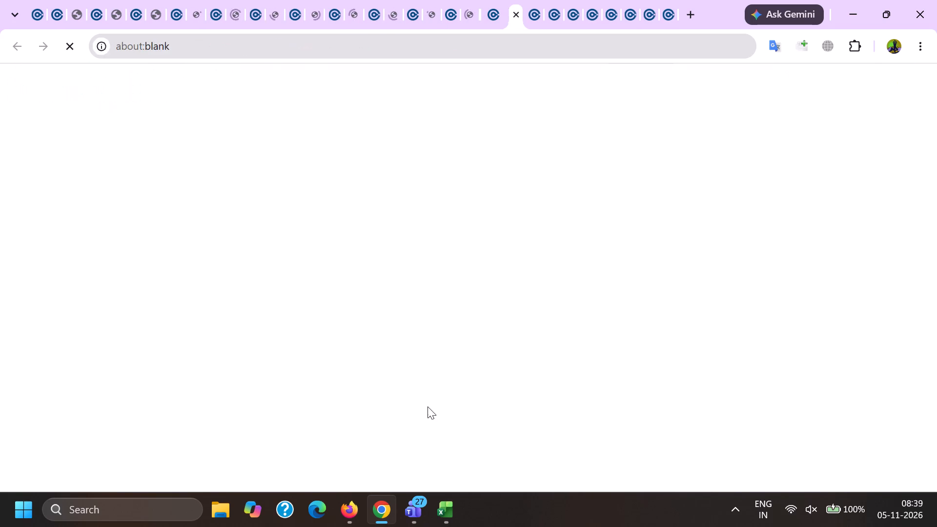
key("ctrl+Tab")
scroll(454, 344, "down", 5)
scroll(470, 297, "down", 4)
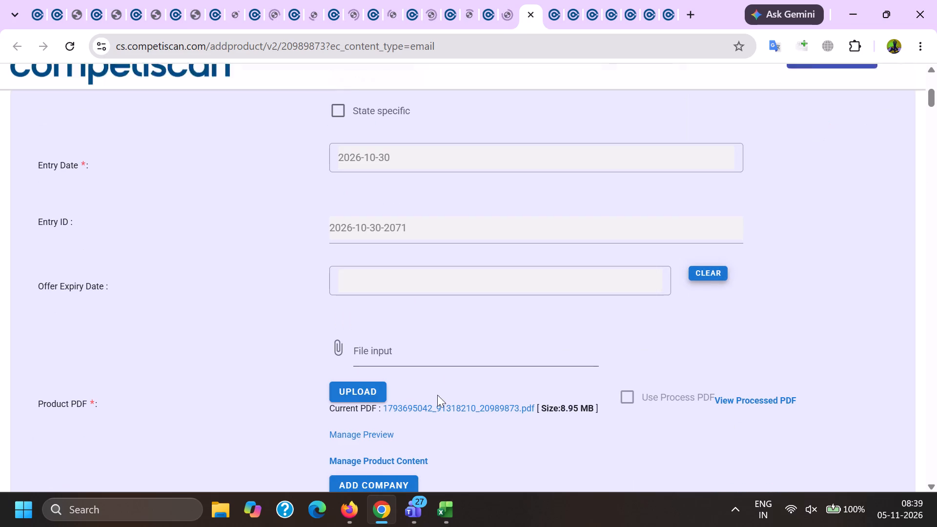
left_click(438, 410, "ctrl")
Recheck the page of product 20989873 and open the current product PDFs of products 20989931 and 20989975.
key("ctrl+Tab")
key("ctrl+Tab")
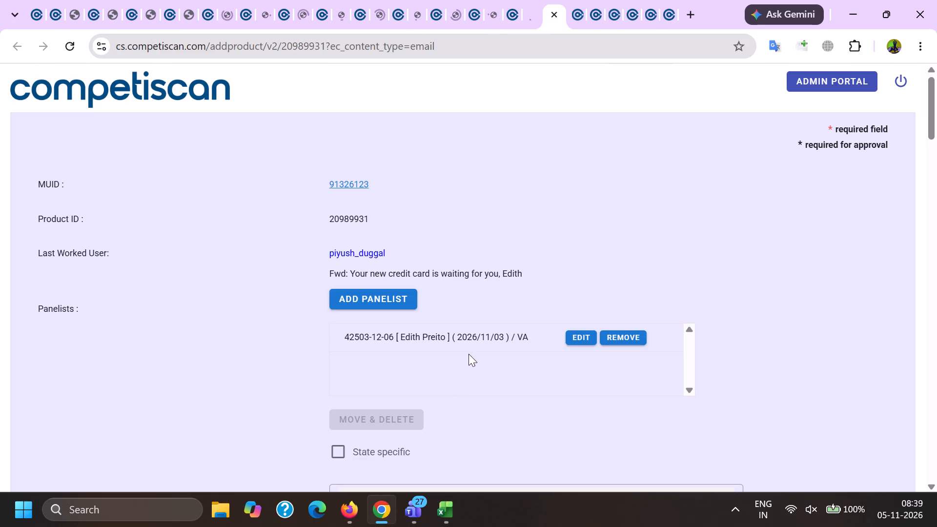
left_click(511, 0)
scroll(377, 290, "up", 8)
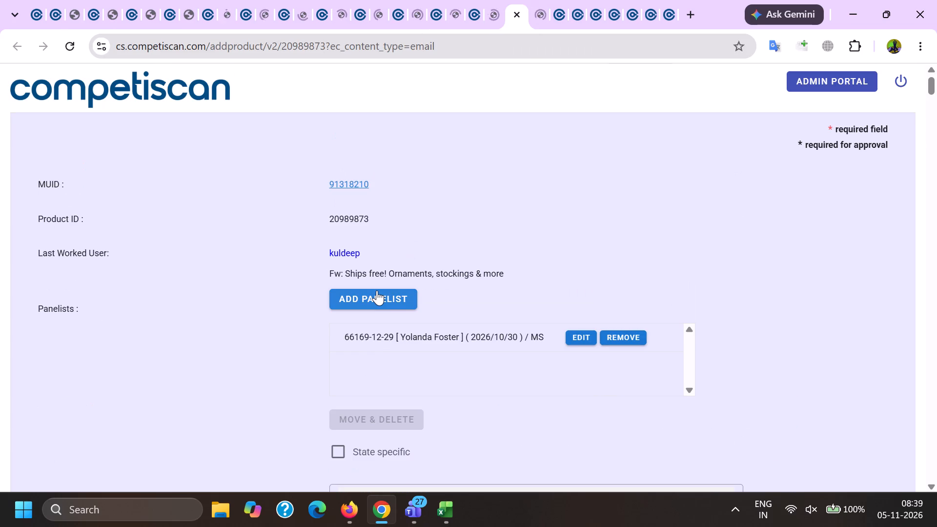
left_click(563, 0)
scroll(434, 323, "down", 1)
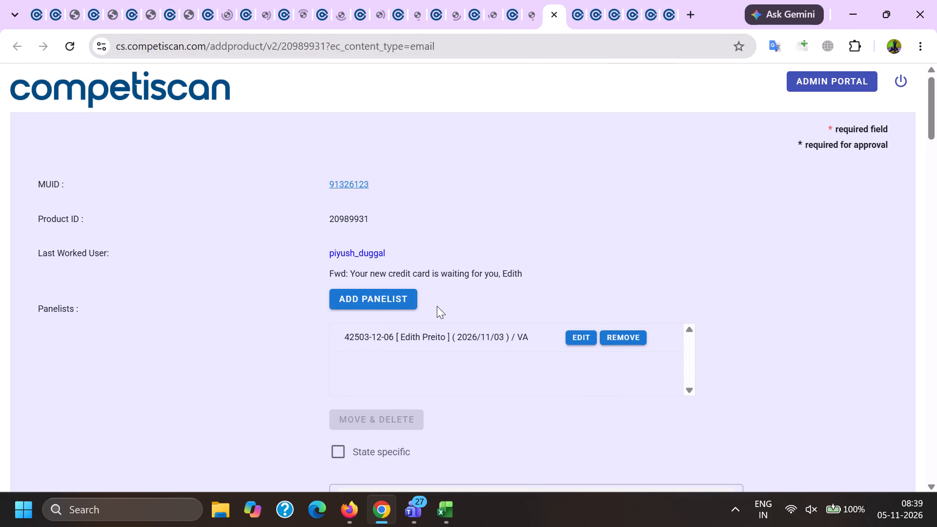
scroll(437, 306, "down", 5)
left_click(439, 263, "ctrl")
key("ctrl+Tab")
key("ctrl+Tab")
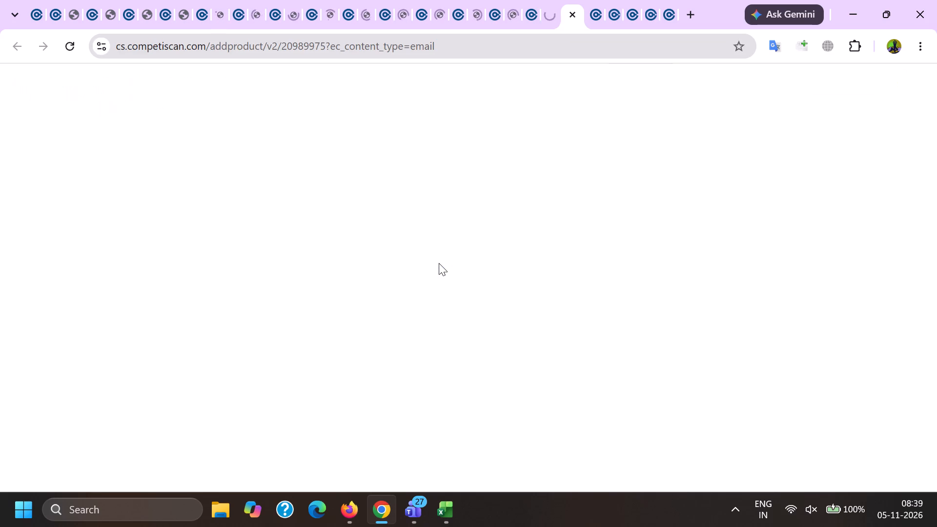
scroll(439, 263, "down", 4)
left_click(437, 407, "ctrl")
Open the current product PDFs of the three product pages after 20989975, ending with product 20990143.
key("ctrl+Tab")
key("ctrl+Tab")
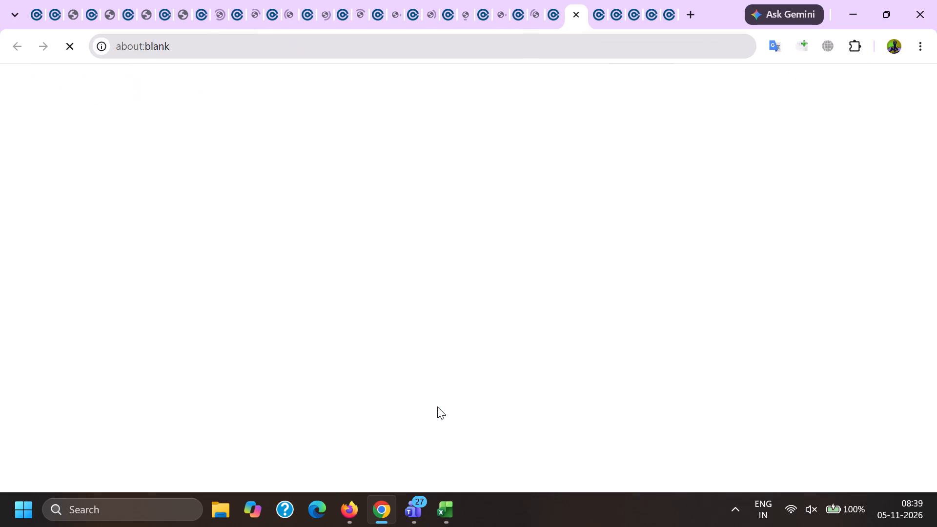
scroll(468, 324, "down", 5)
left_click(450, 332, "ctrl")
key("ctrl+Tab")
key("ctrl+Tab")
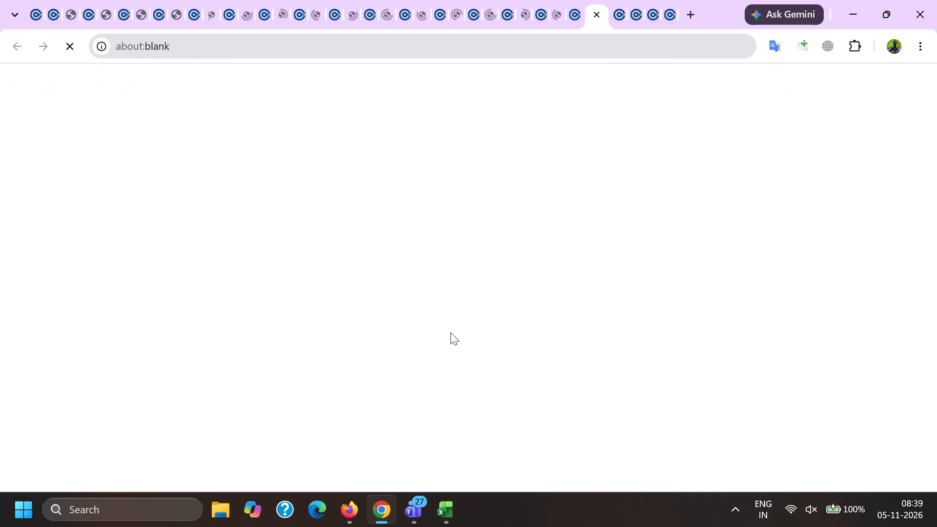
scroll(450, 332, "down", 4)
left_click(434, 409, "ctrl")
key("ctrl+Tab")
key("ctrl+Tab")
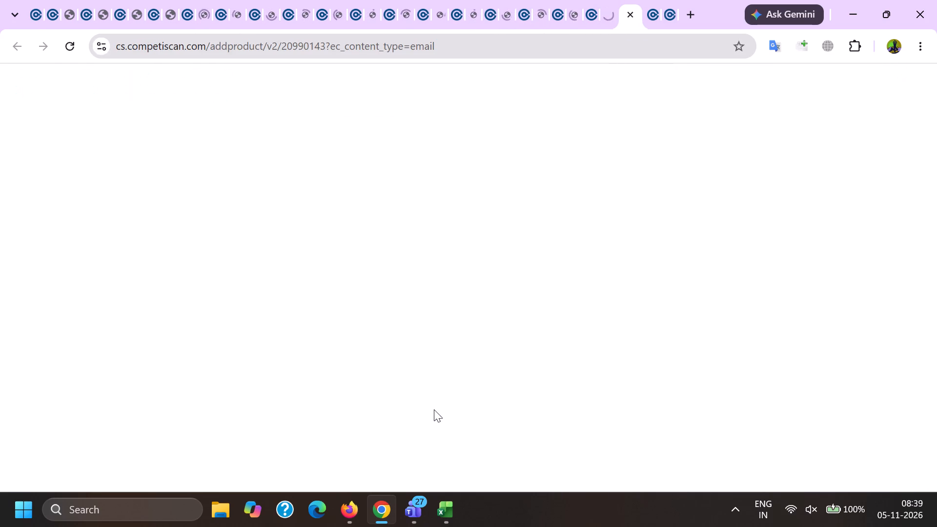
scroll(434, 403, "down", 5)
left_click(452, 336, "ctrl")
Open the current product PDFs of the last two product pages, ending with product 20990276.
key("ctrl+Tab")
key("ctrl+Tab")
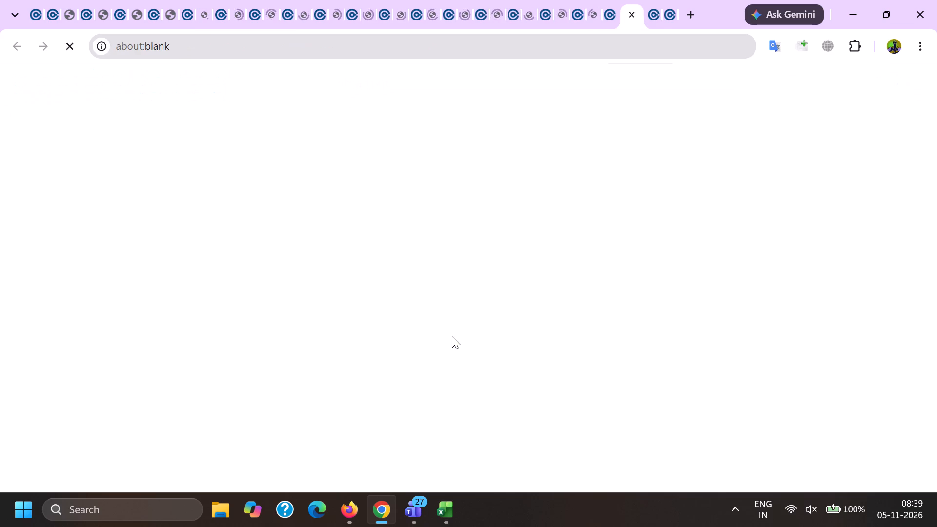
scroll(452, 336, "down", 4)
left_click(429, 411, "ctrl")
key("ctrl+Tab")
key("ctrl+Tab")
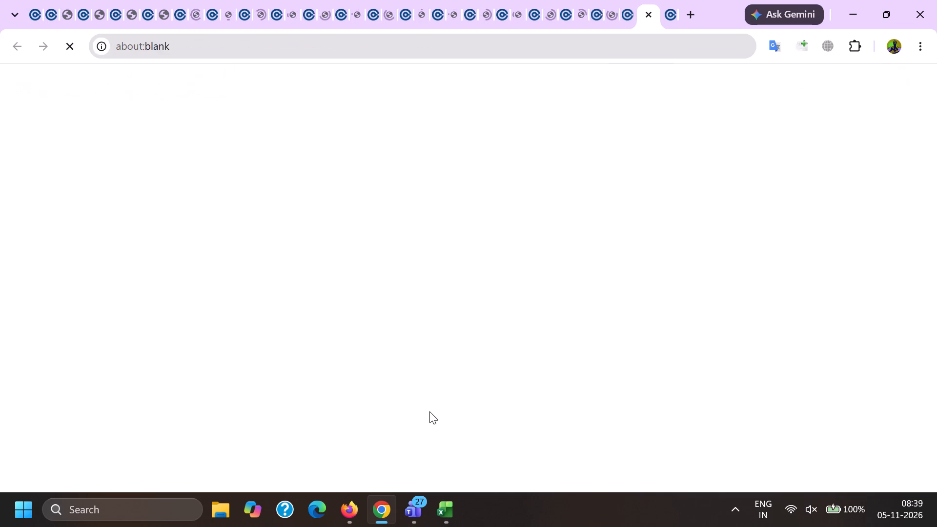
scroll(431, 387, "down", 4)
left_click(435, 408, "ctrl")
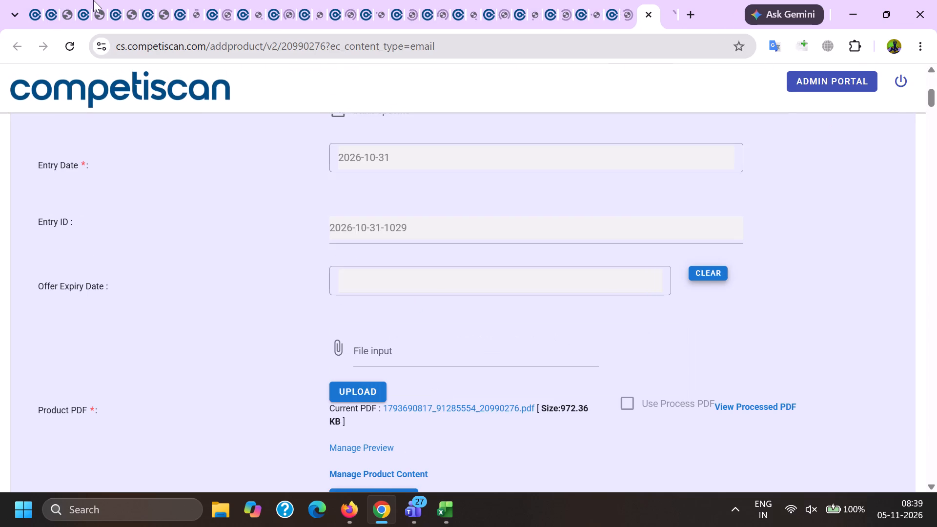
Review the email PDF of product 20986489 and check its product page's category, headline, language and state fields against it.
left_click(71, 0)
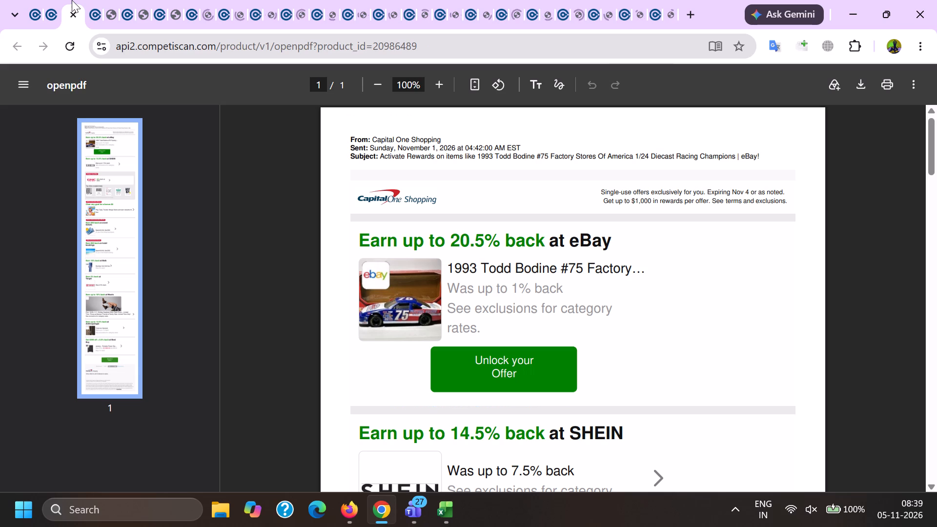
left_click_drag(936, 185, 925, 525)
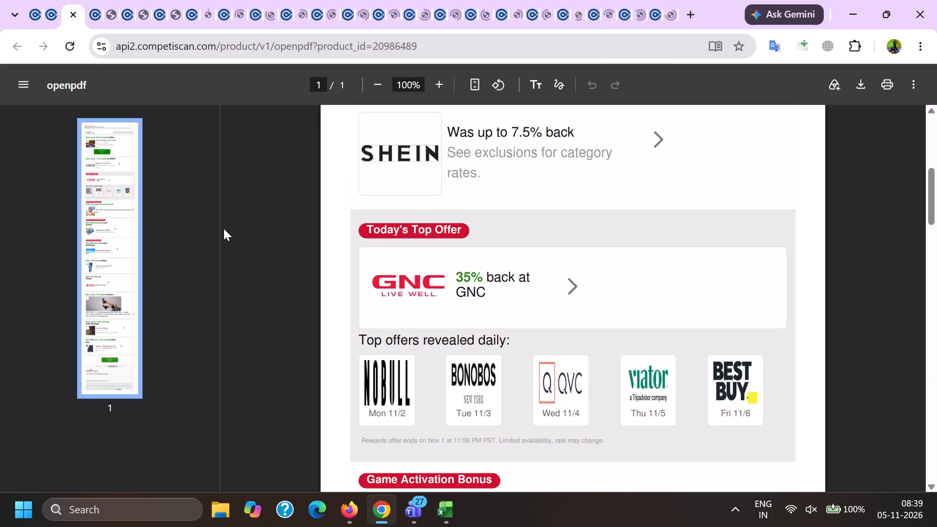
scroll(224, 226, "down", 20)
scroll(224, 226, "down", 19)
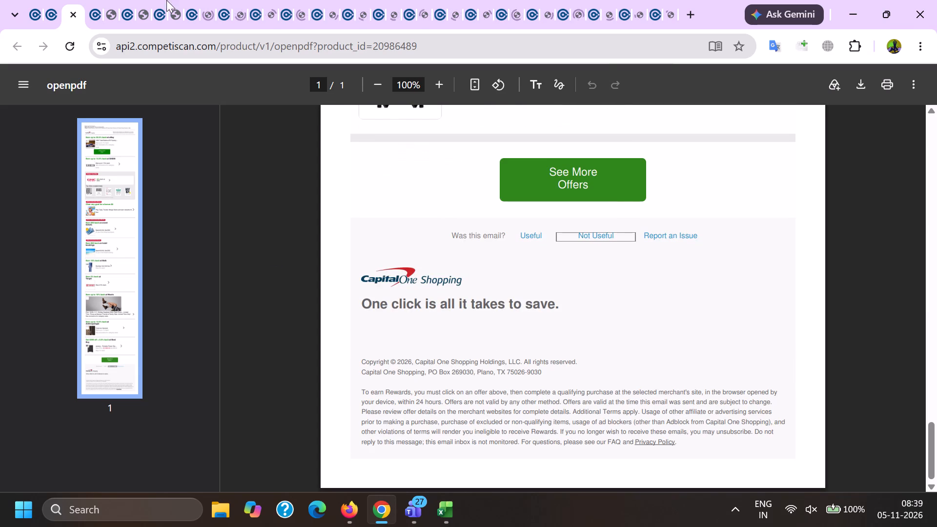
left_click(54, 0)
scroll(381, 268, "down", 8)
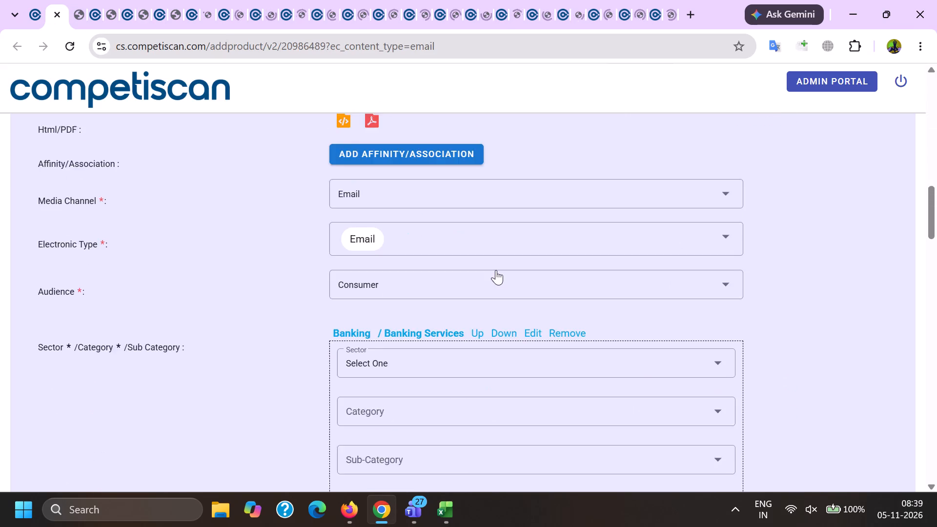
scroll(495, 269, "down", 6)
left_click_drag(613, 285, 146, 215)
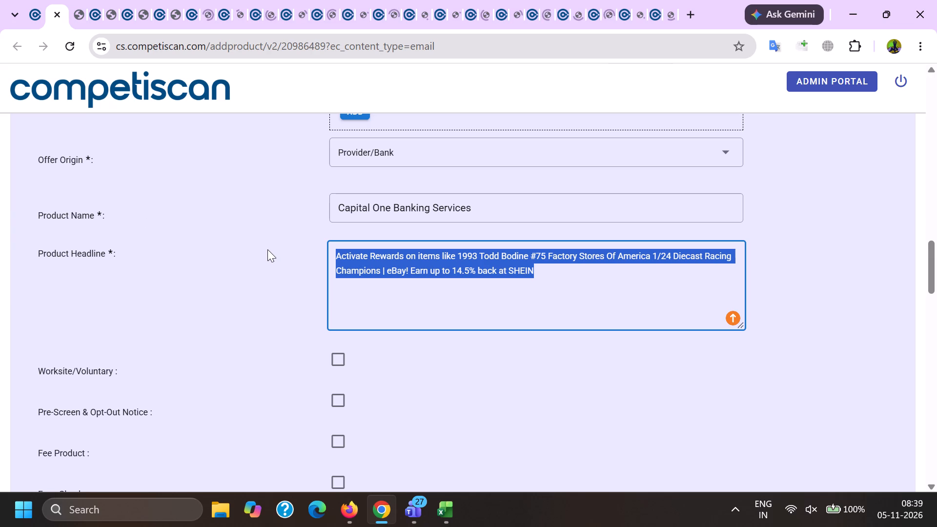
scroll(249, 239, "down", 10)
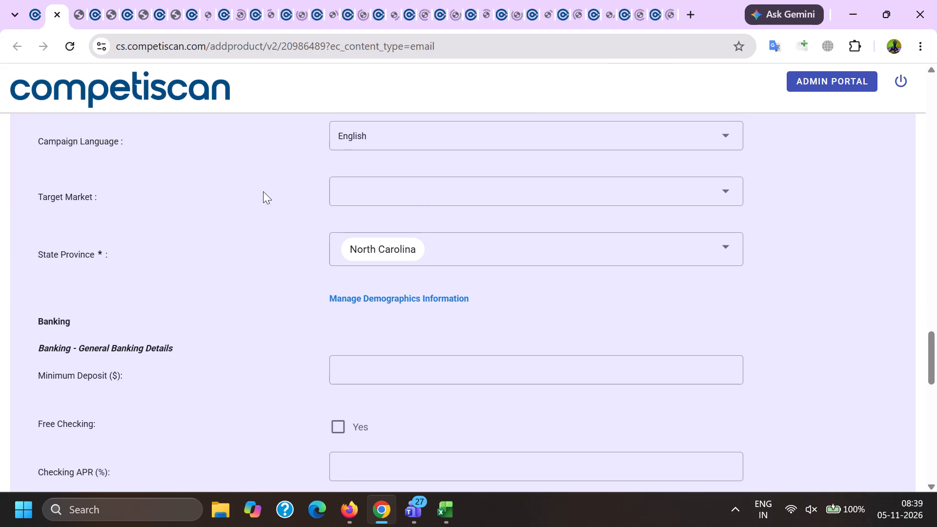
Close the product page and the email PDF of product 20986489.
left_click(54, 11)
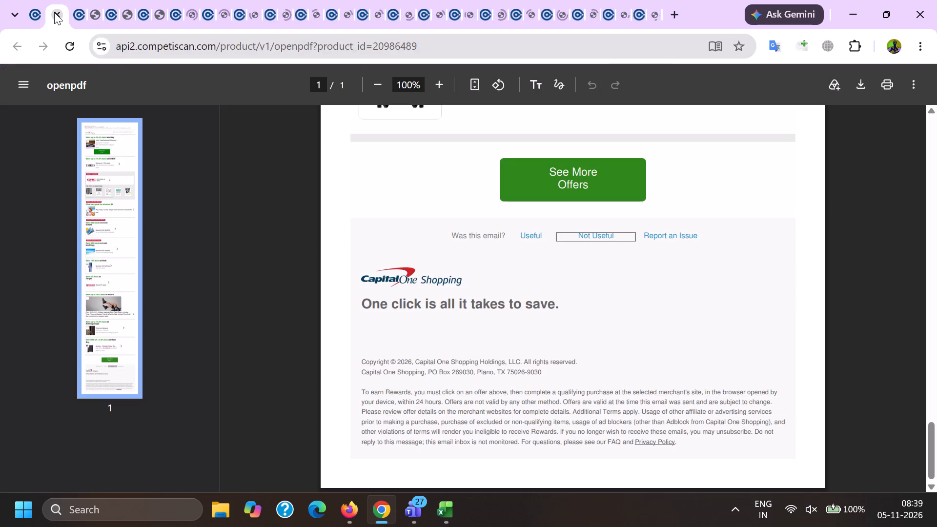
left_click(54, 14)
Review the email PDF of product 20986625 and check its product page's category, headline and communication fields against it.
left_click(77, 7)
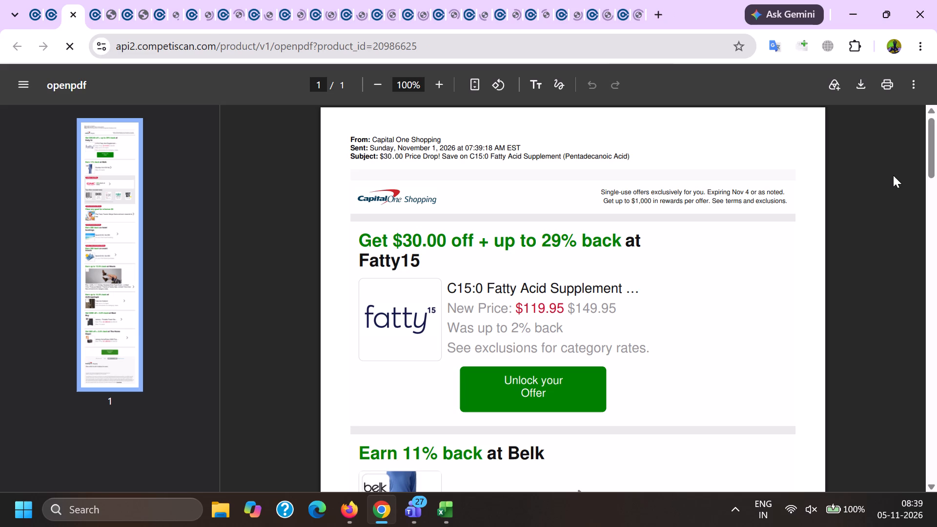
left_click_drag(936, 142, 928, 526)
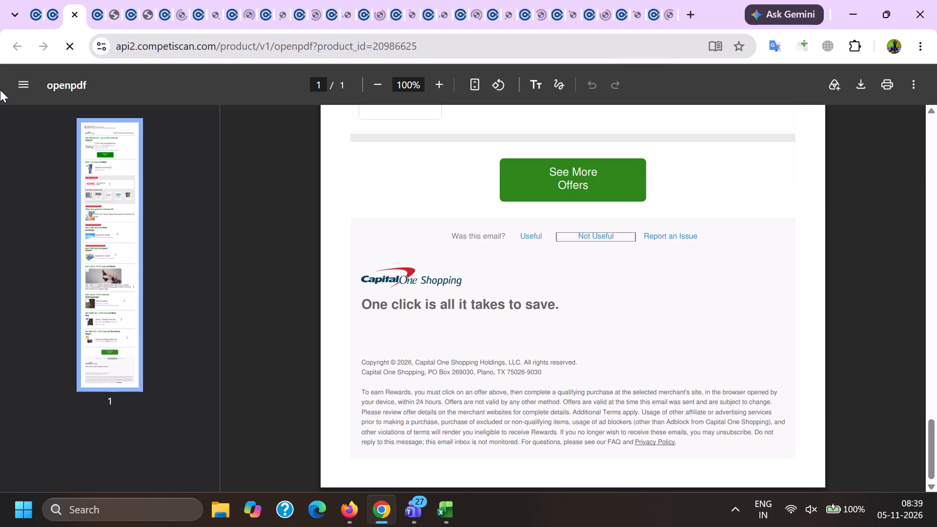
left_click(57, 0)
scroll(367, 253, "down", 10)
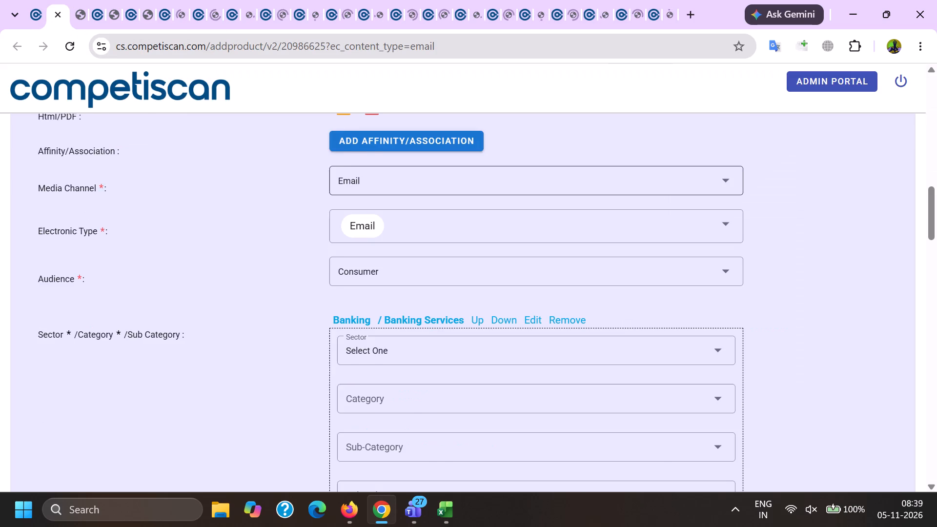
scroll(553, 276, "down", 2)
left_click_drag(735, 316, 2, 237)
scroll(253, 245, "down", 10)
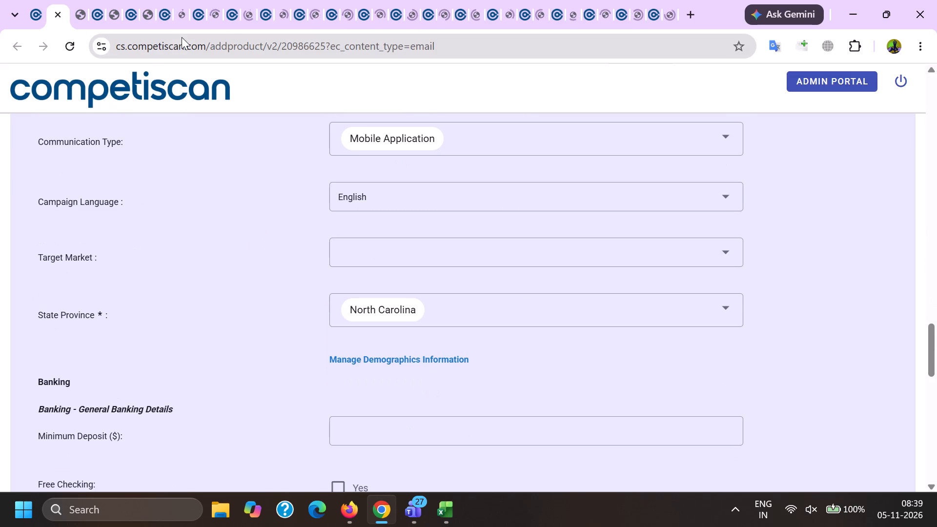
Change product 20986625's communication type from Mobile Application to Online Web Tools/Software and save the product as Approved.
scroll(236, 169, "up", 3)
left_click(491, 362)
scroll(458, 232, "down", 1)
scroll(448, 298, "down", 1)
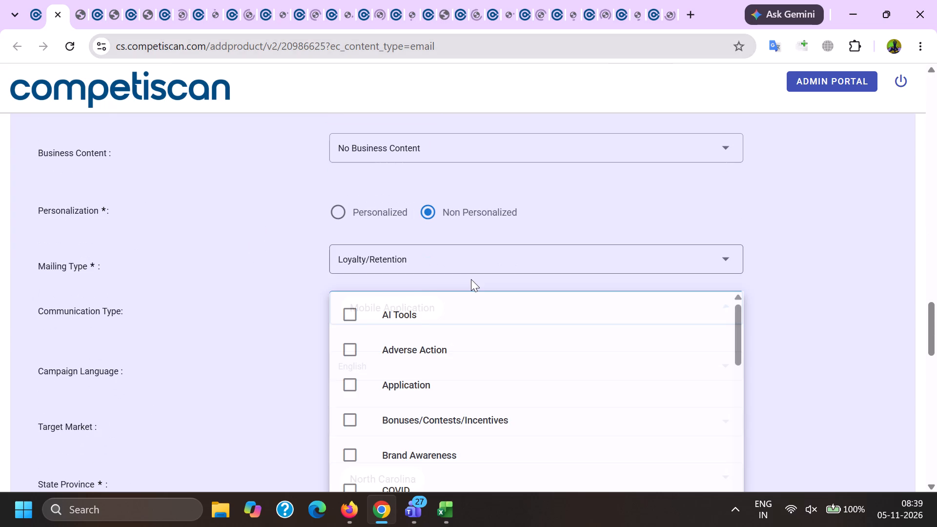
scroll(471, 279, "down", 11)
left_click(444, 455)
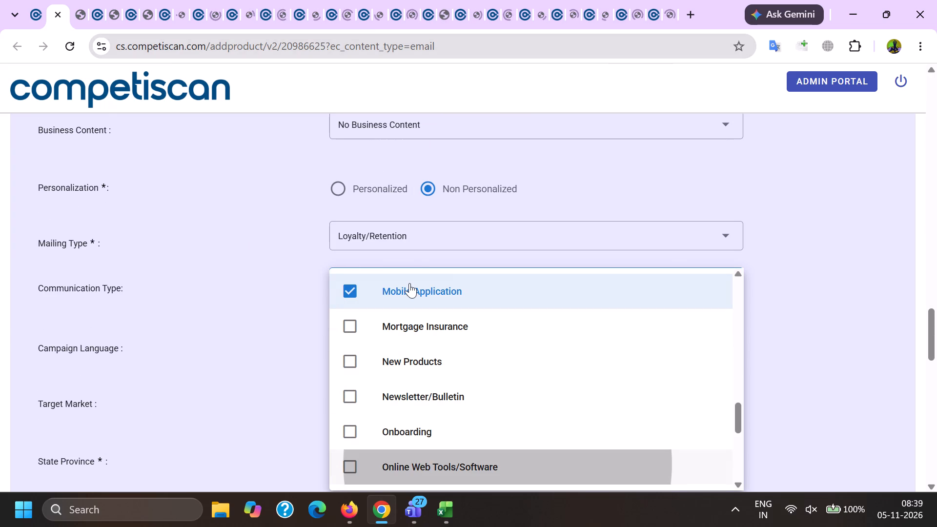
left_click(409, 283)
left_click(271, 298)
scroll(272, 296, "down", 20)
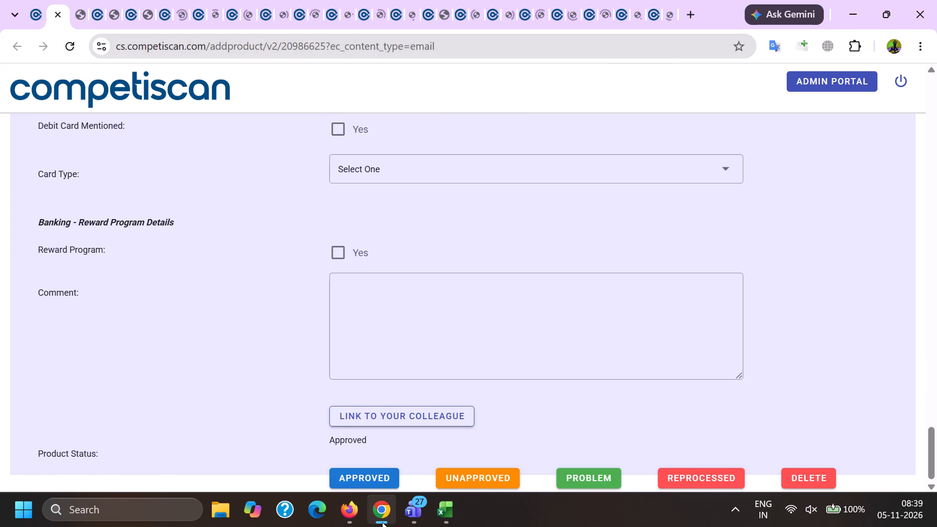
left_click(369, 475)
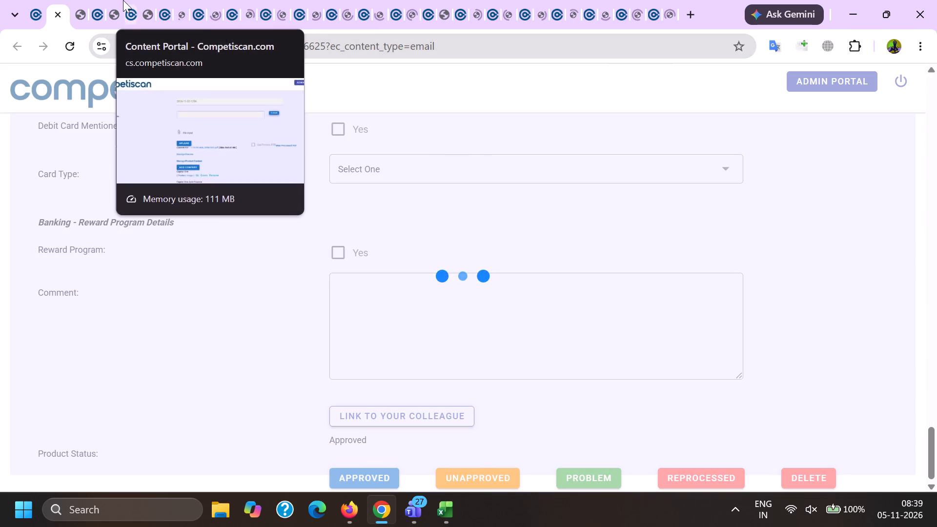
Check product 20986788's category, headline, communication type, language and state fields against its Capital One Shopping email PDF, and close both pages.
left_click(123, 0)
left_click(109, 11)
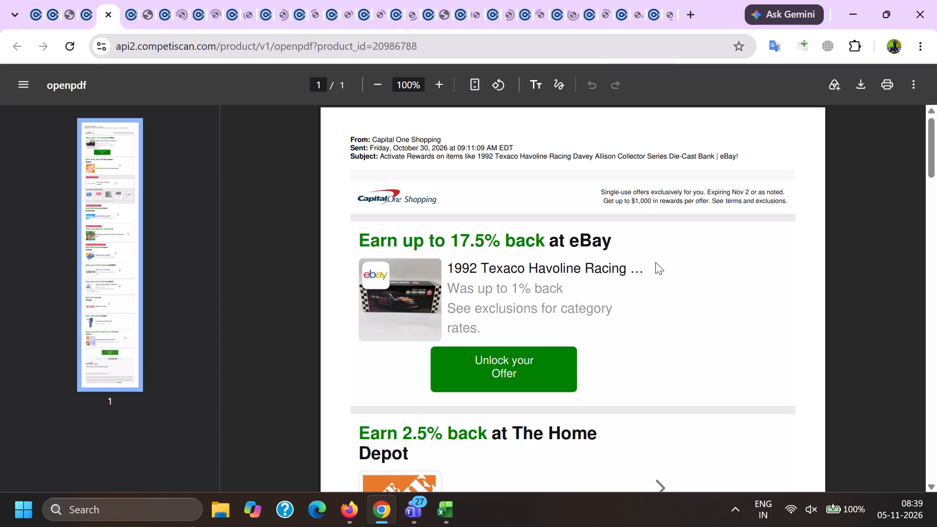
left_click_drag(936, 153, 936, 526)
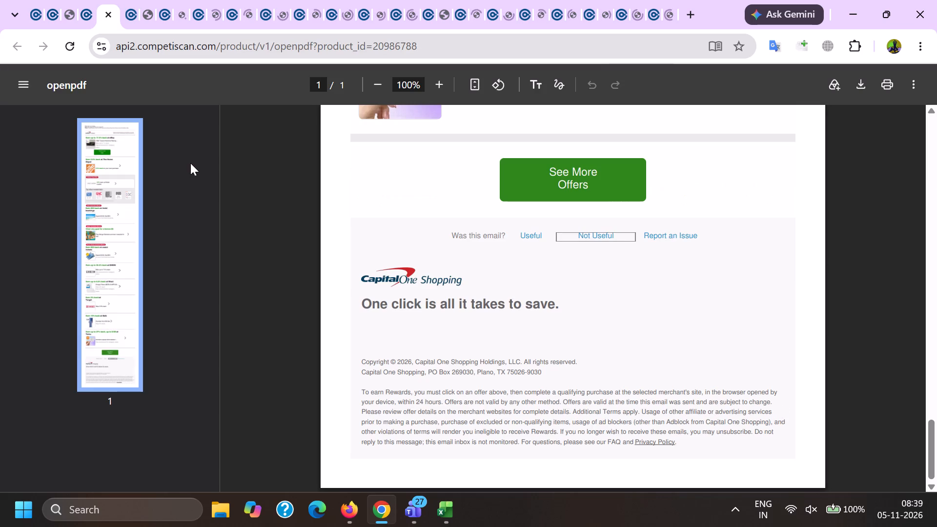
left_click(94, 0)
scroll(322, 241, "down", 10)
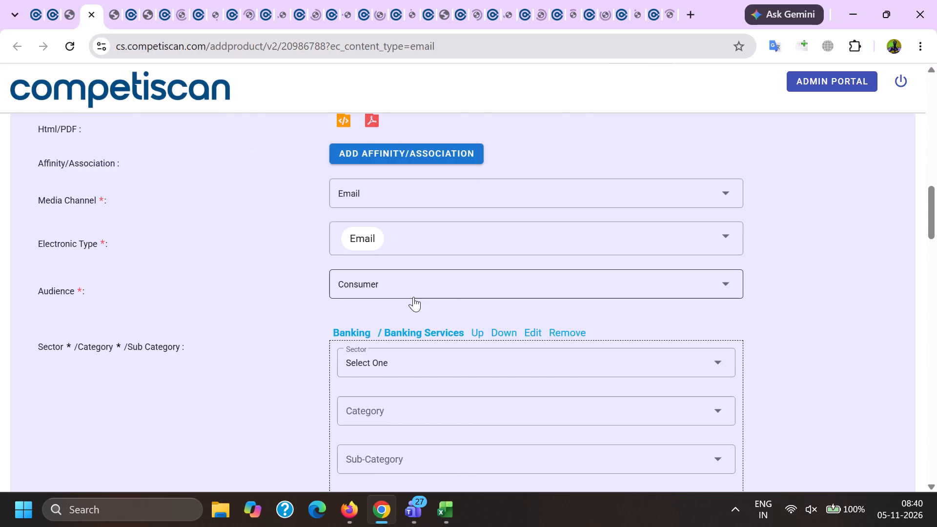
scroll(535, 275, "down", 3)
left_click_drag(631, 286, 80, 193)
scroll(171, 236, "down", 2)
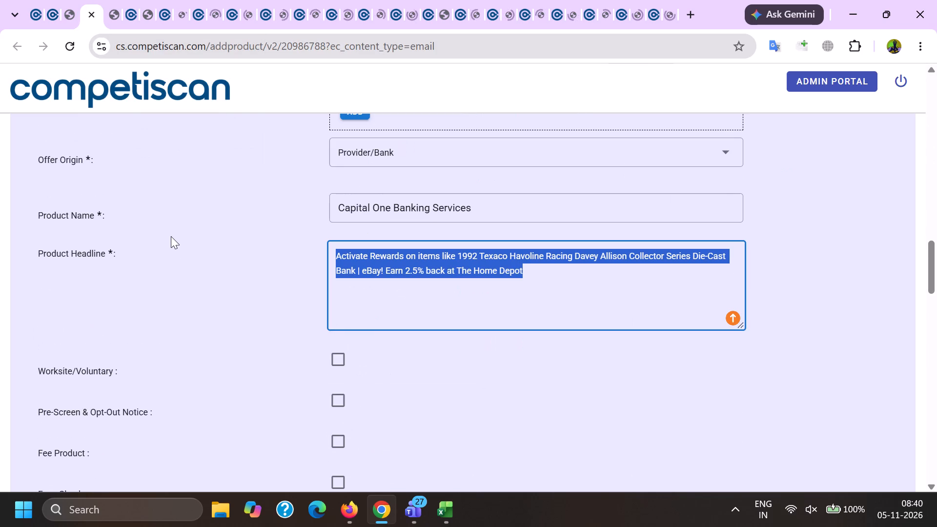
scroll(171, 236, "down", 7)
left_click(90, 9)
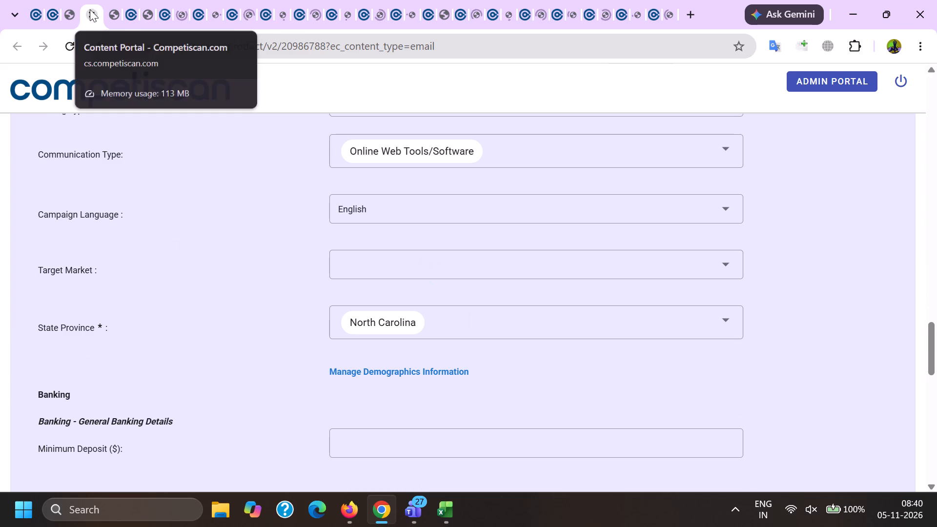
left_click(90, 17)
Check product 20987000's company, product name and headline fields against its Capital One Auto Navigator email PDF, and close both pages.
left_click(113, 0)
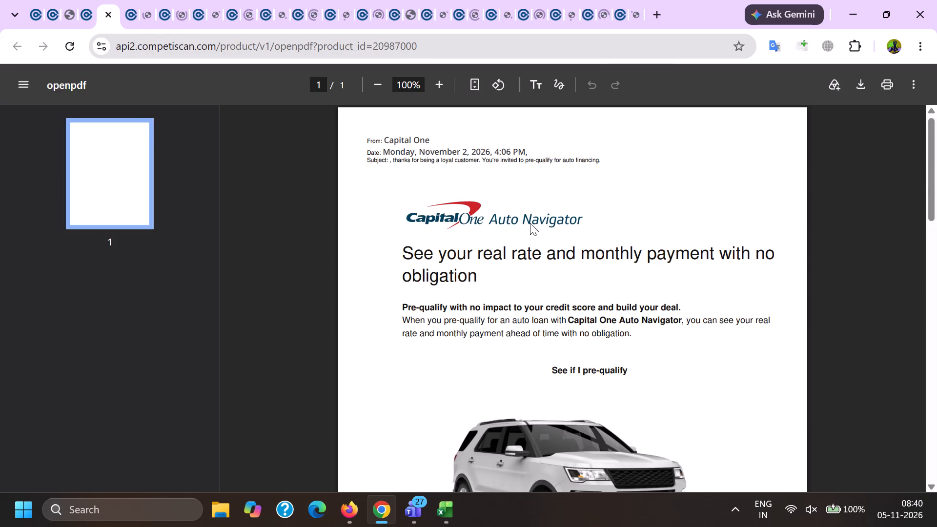
scroll(518, 226, "down", 13)
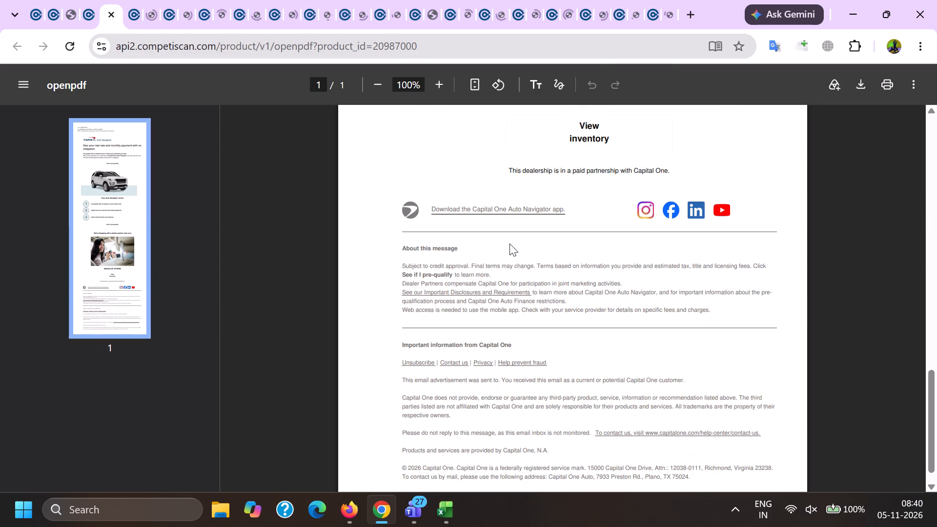
left_click(90, 0)
scroll(342, 263, "down", 4)
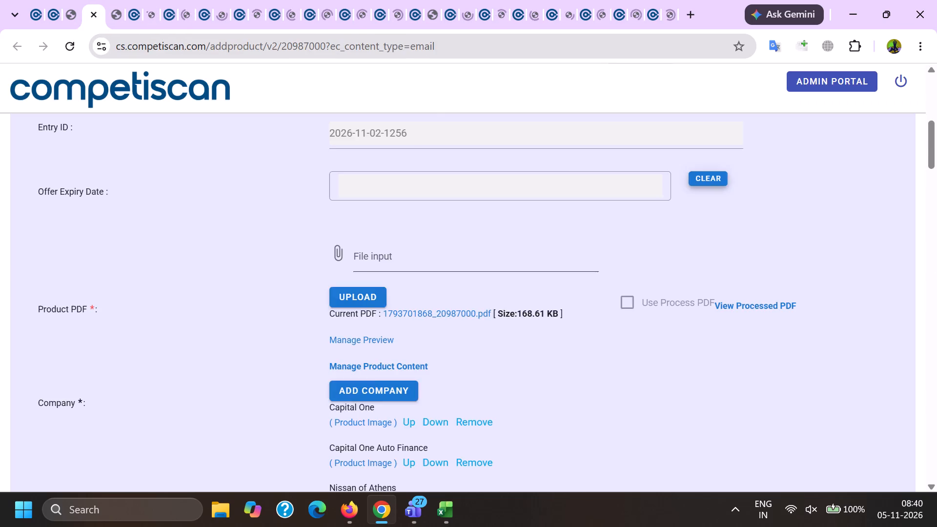
scroll(358, 293, "down", 4)
scroll(489, 261, "down", 7)
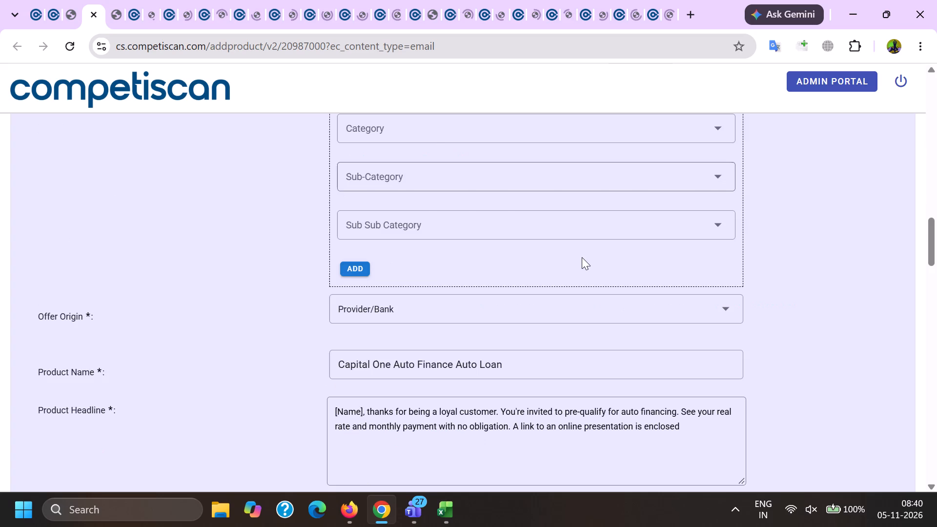
left_click(679, 223)
left_click_drag(698, 216, 13, 177)
scroll(81, 193, "down", 10)
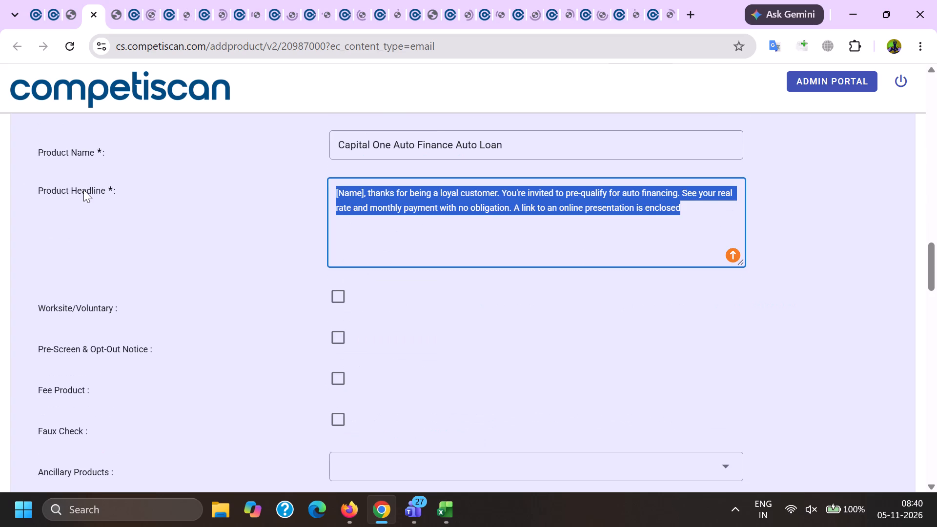
scroll(83, 190, "down", 13)
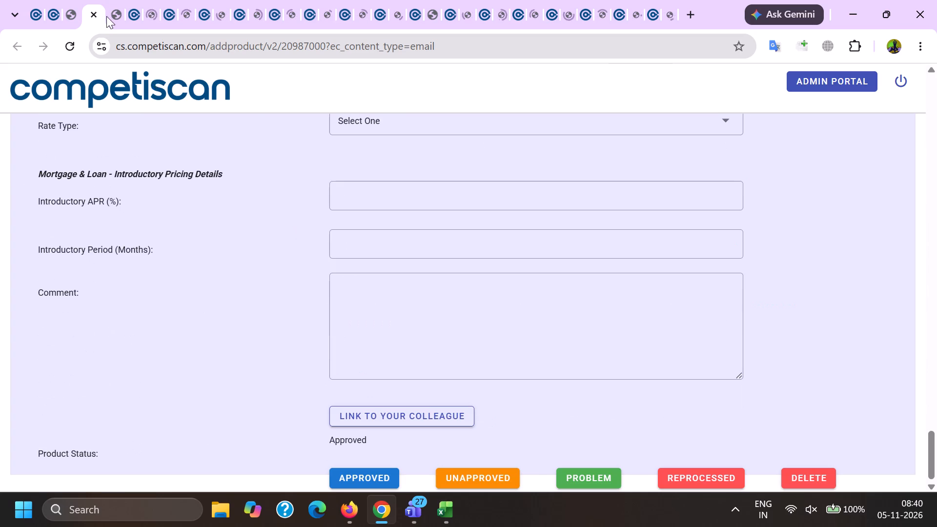
left_click(90, 13)
left_click(90, 13)
Check product 20987193's company, headline and loan detail fields against its Capital One Auto Navigator email PDF, and close both pages.
left_click(110, 5)
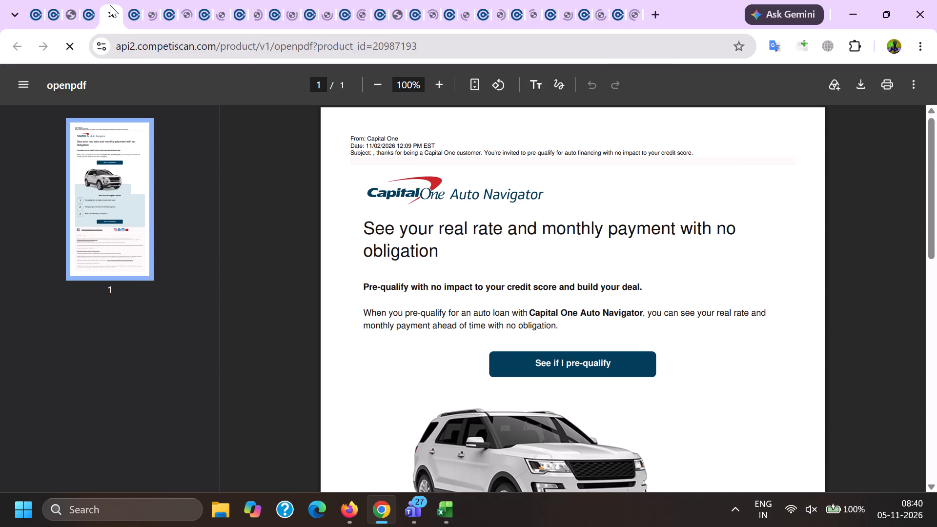
scroll(267, 189, "down", 13)
scroll(267, 219, "up", 5)
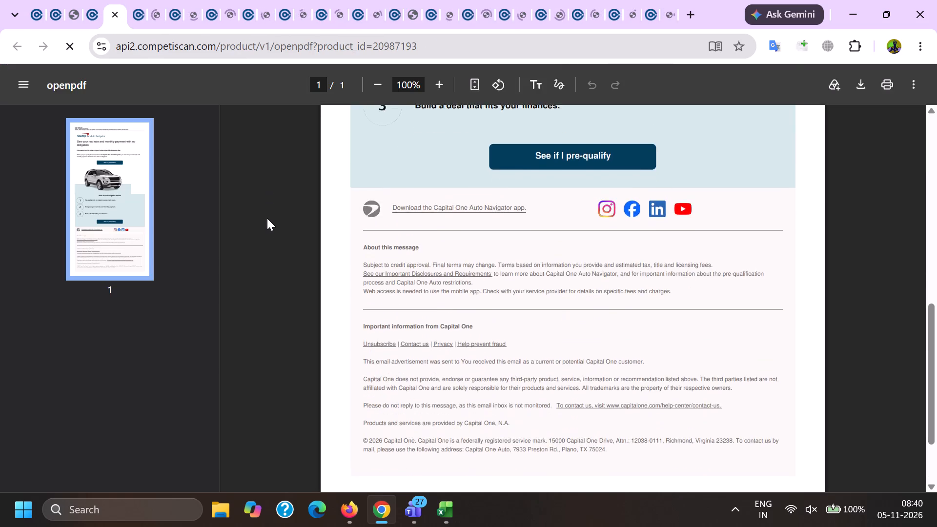
left_click(83, 0)
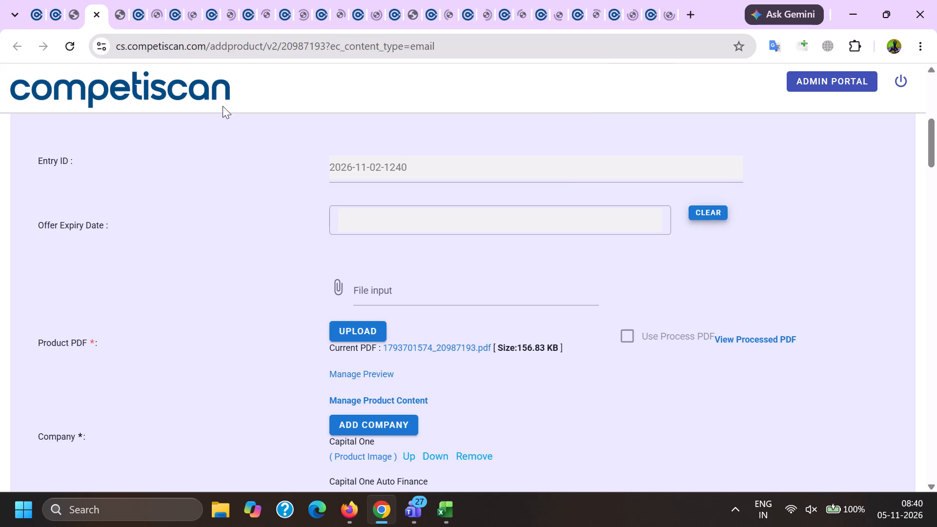
scroll(259, 228, "down", 10)
scroll(442, 222, "down", 4)
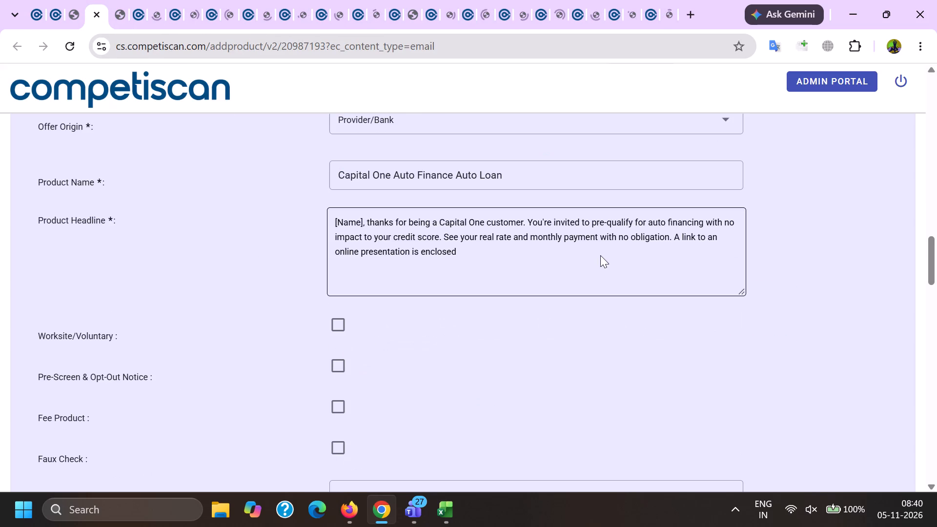
left_click_drag(607, 251, 1, 133)
scroll(150, 199, "down", 20)
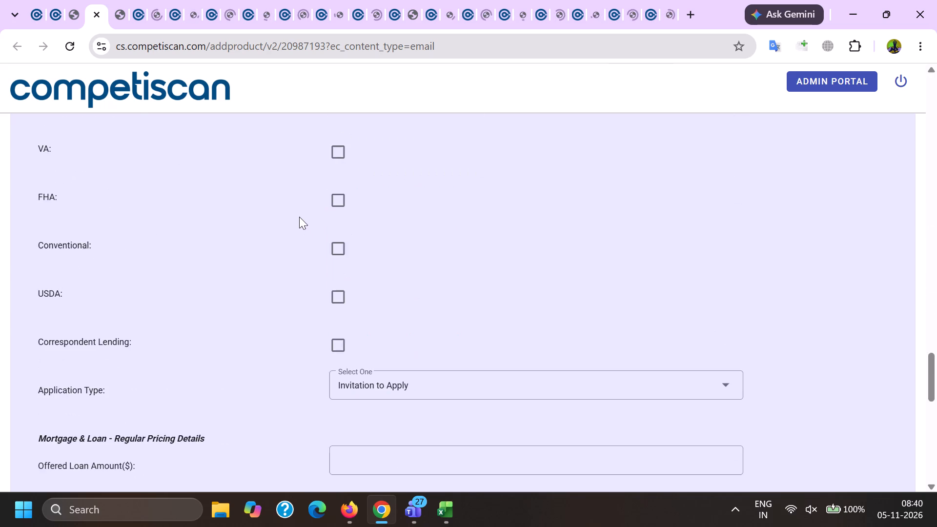
scroll(299, 217, "down", 5)
left_click(93, 8)
left_click(96, 11)
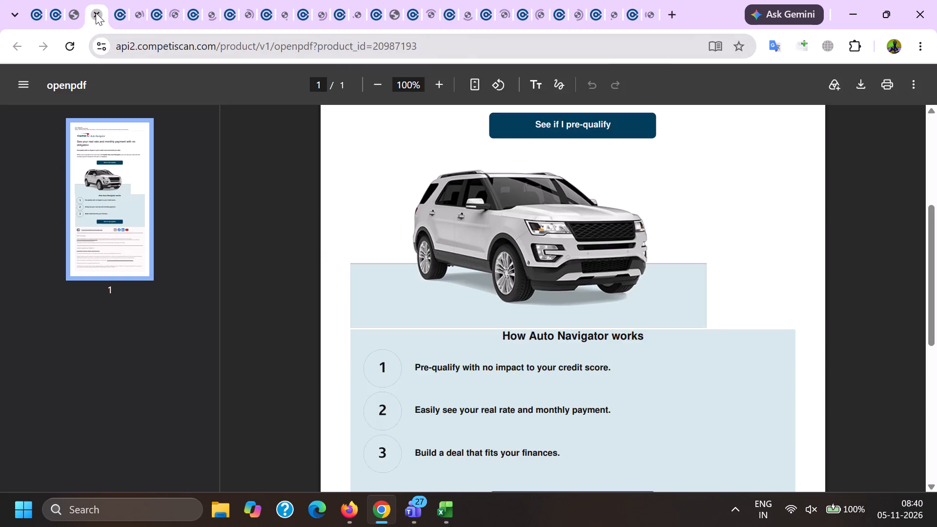
Check product 20987415's product name, headline and remaining fields against its Credit Karma email PDF, and close both pages.
left_click(120, 0)
scroll(774, 208, "down", 12)
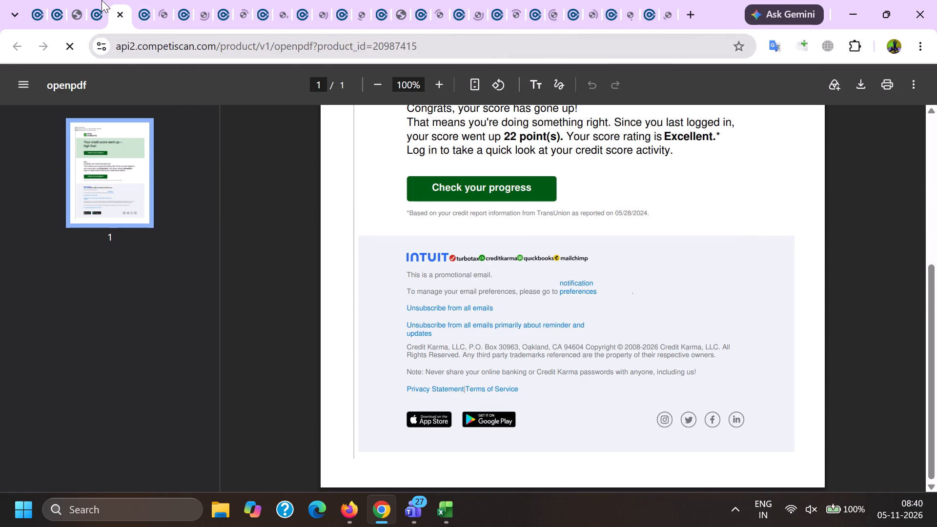
left_click(95, 0)
scroll(360, 236, "down", 14)
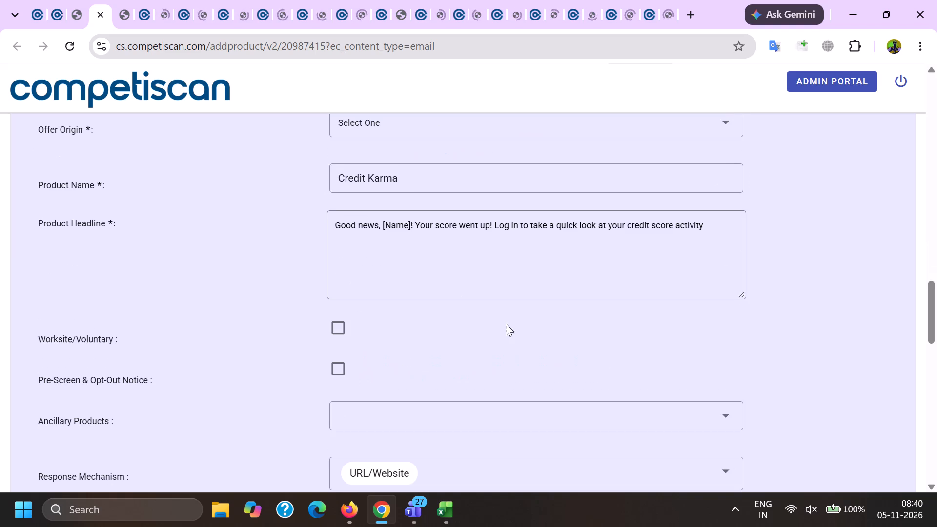
left_click_drag(726, 227, 143, 167)
scroll(206, 189, "down", 13)
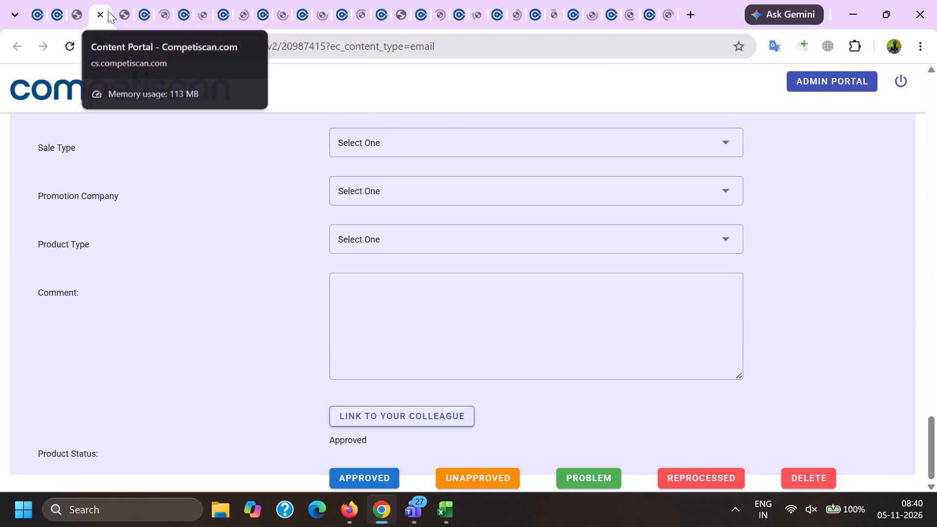
left_click(108, 11)
double_click(102, 13)
Check product 20987829's category, headline, loan amount, APR and rate type fields against its Sallie Mae email PDF, and close both pages.
left_click(130, 0)
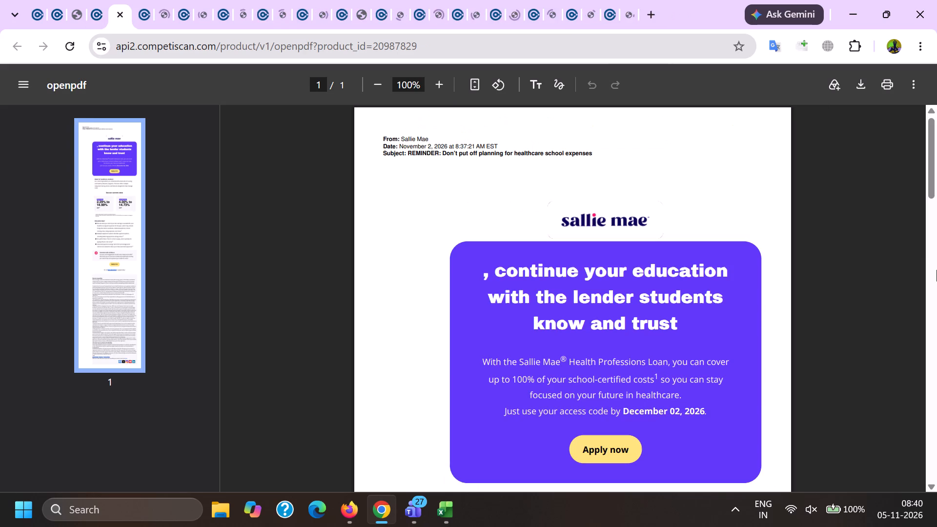
left_click_drag(936, 186, 921, 306)
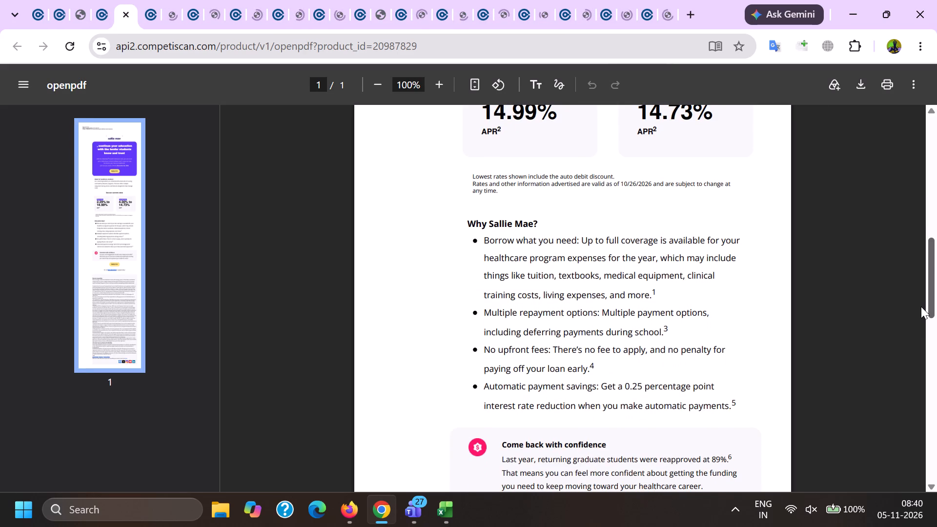
left_click_drag(921, 306, 914, 368)
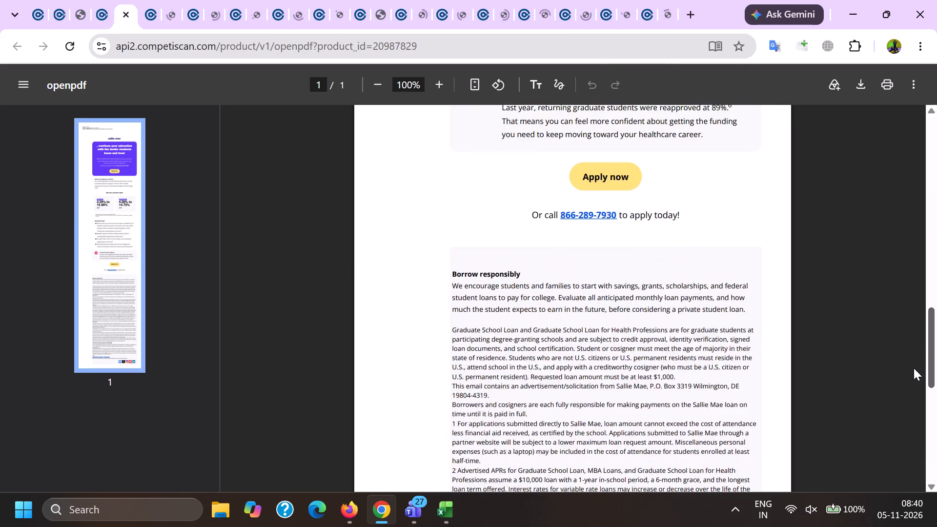
left_click_drag(914, 368, 914, 526)
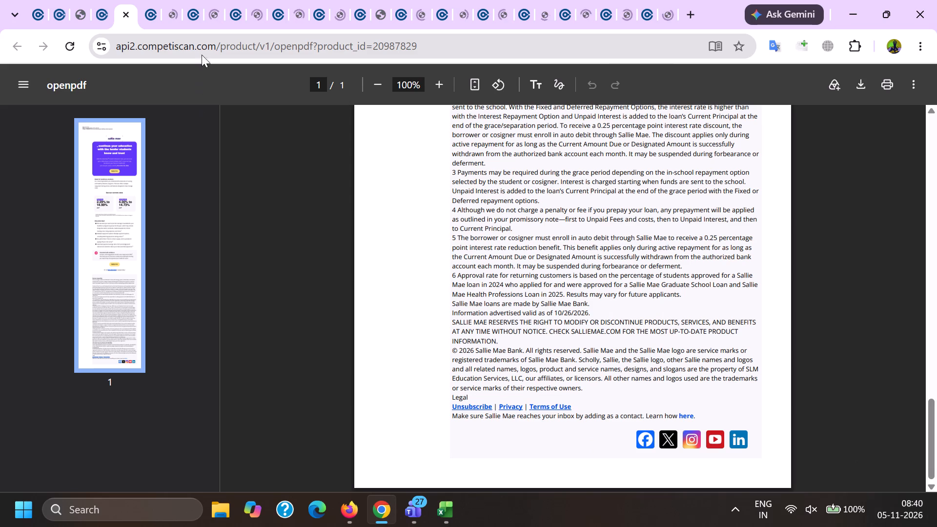
left_click(105, 0)
scroll(401, 179, "down", 9)
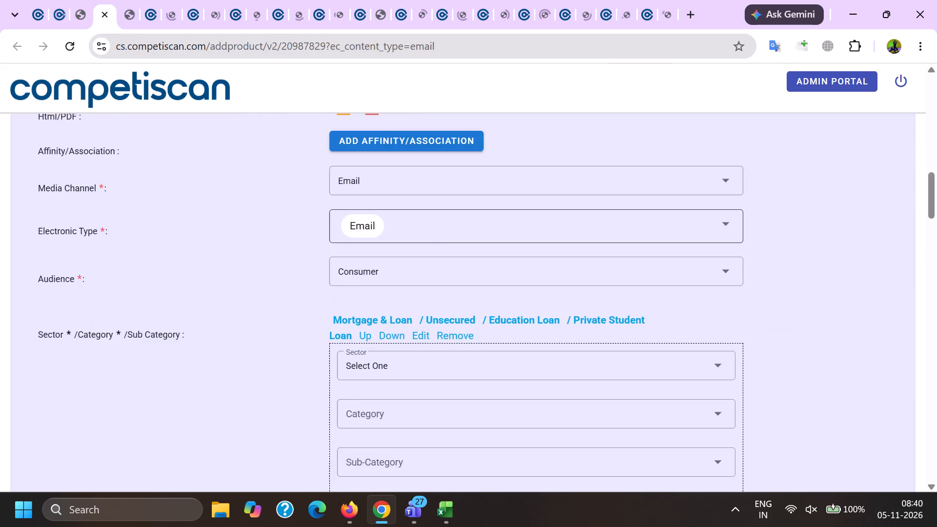
scroll(441, 234, "down", 5)
left_click_drag(580, 228, 55, 139)
scroll(181, 191, "down", 3)
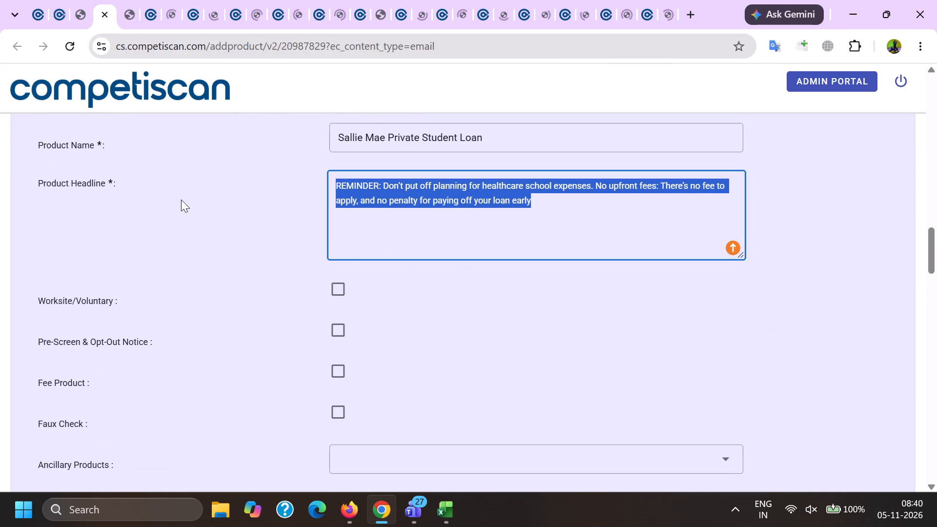
scroll(196, 207, "down", 20)
scroll(196, 207, "down", 3)
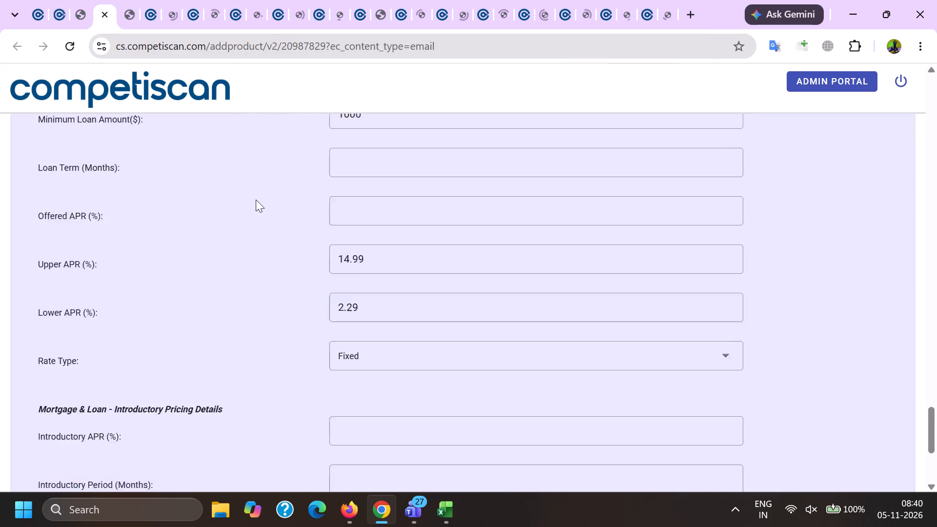
scroll(256, 200, "down", 3)
left_click(110, 11)
left_click(110, 13)
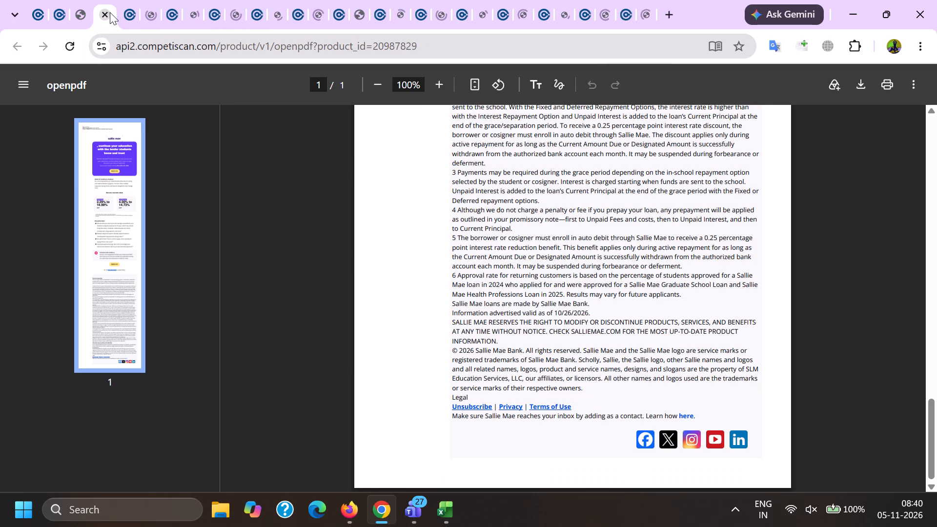
Check product 20988081's expiry date, category, headline and APR fields against its Sallie Mae cosigner email PDF, and close both pages.
left_click(130, 0)
scroll(456, 334, "down", 3)
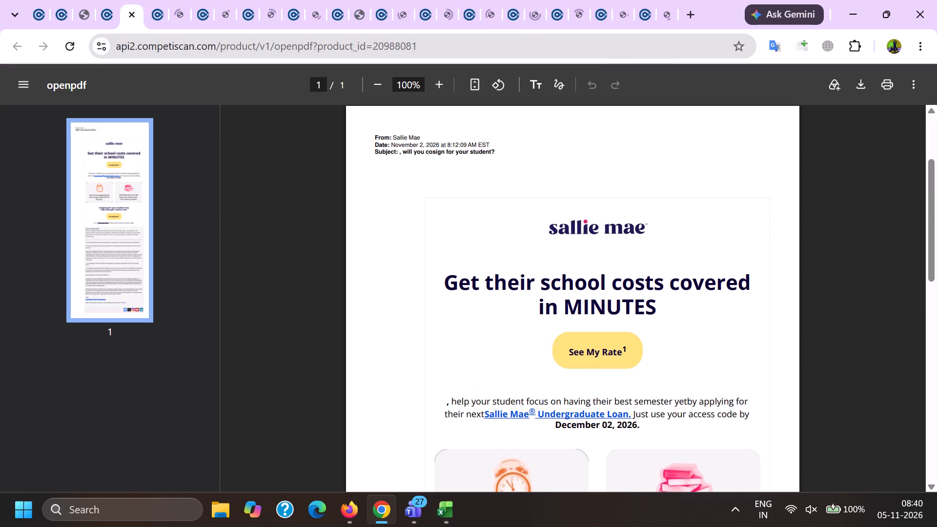
scroll(452, 333, "down", 6)
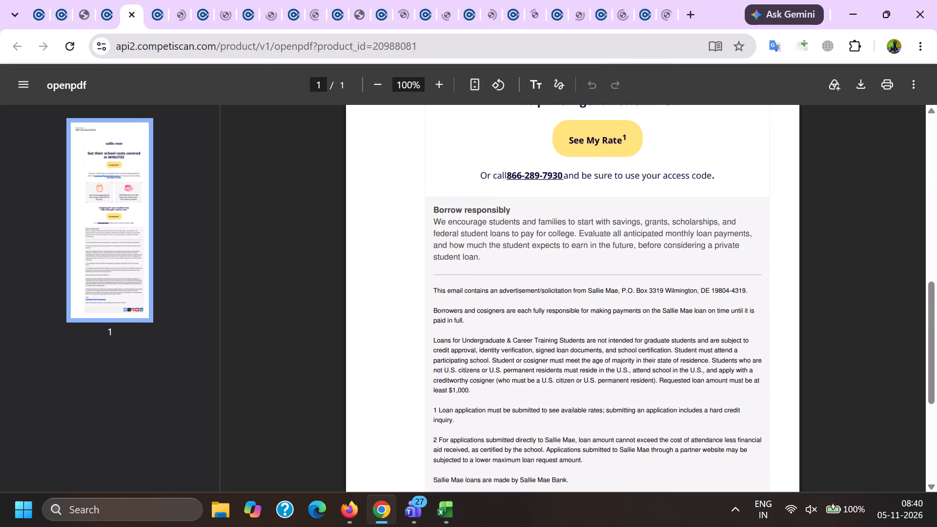
scroll(452, 331, "down", 6)
left_click(109, 0)
scroll(337, 202, "up", 5)
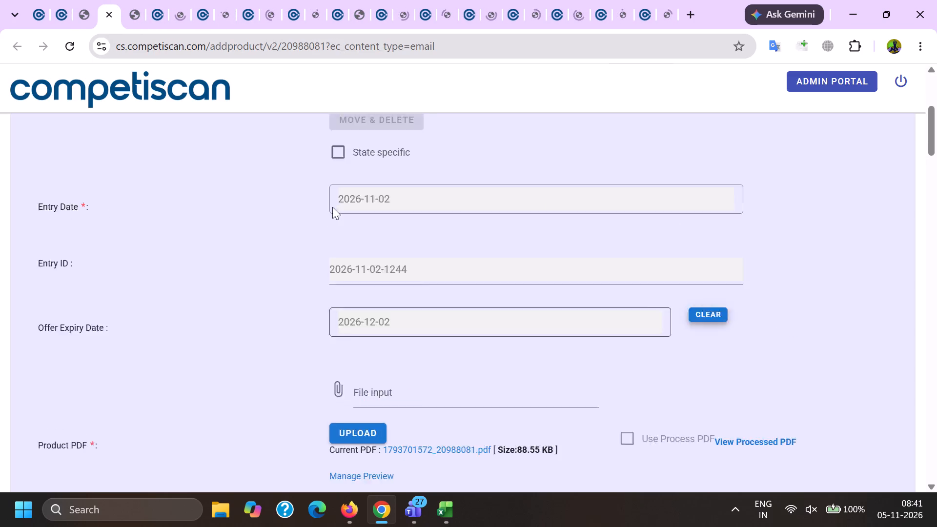
scroll(330, 203, "down", 14)
scroll(372, 222, "down", 2)
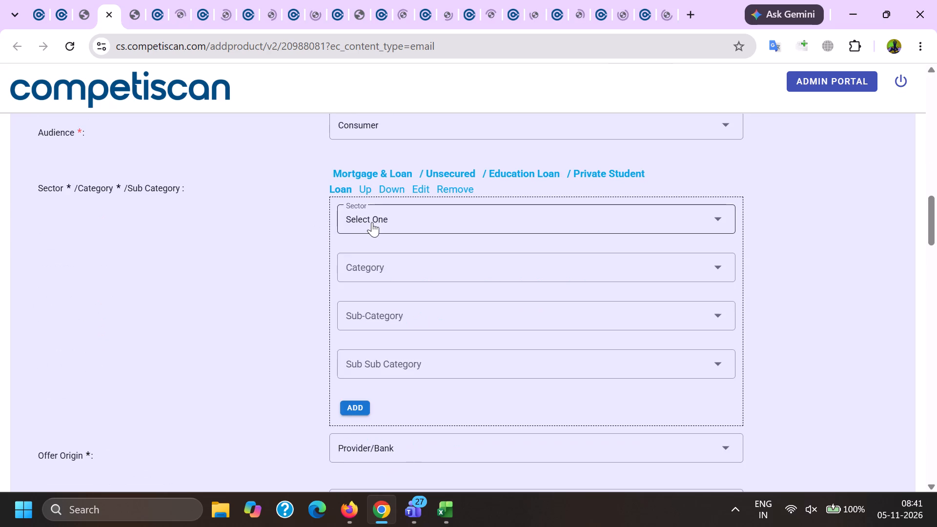
scroll(372, 222, "down", 2)
left_click_drag(729, 270, 11, 226)
scroll(164, 243, "down", 4)
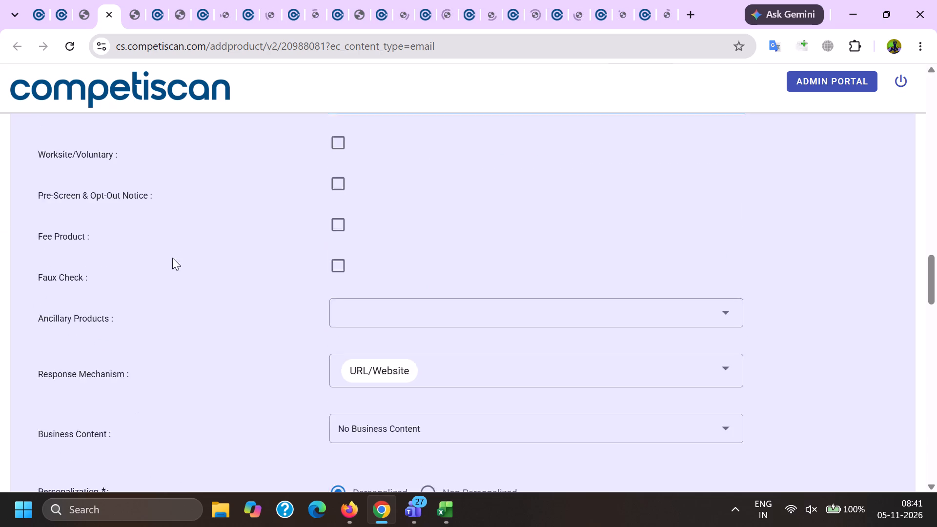
scroll(172, 258, "down", 18)
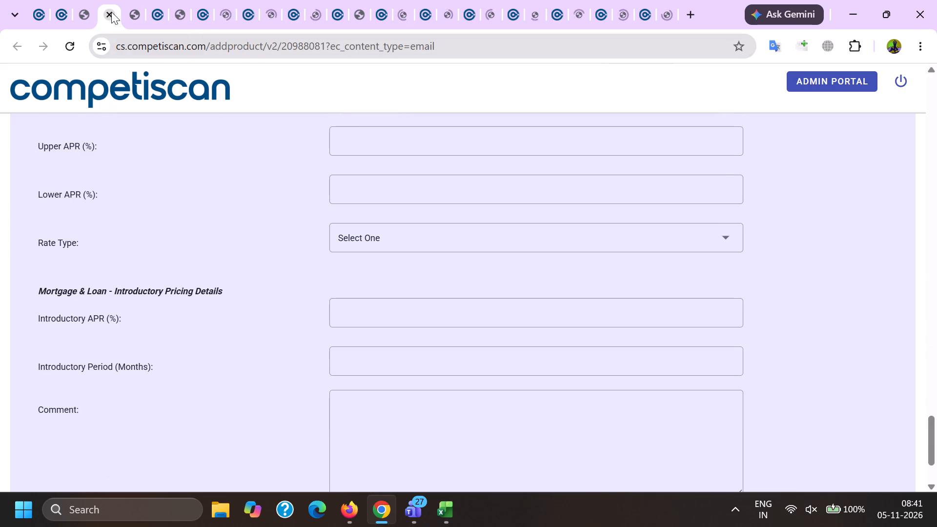
left_click(110, 7)
left_click(111, 19)
left_click(111, 18)
Check product 20988246's category, headline, loan amount and APR fields against its Sallie Mae email PDF, and close both pages.
left_click(131, 0)
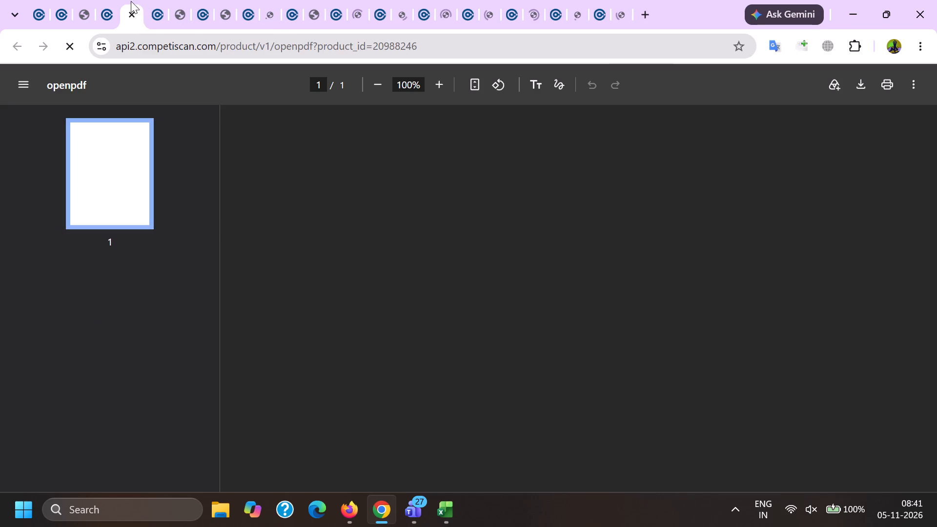
scroll(896, 219, "down", 19)
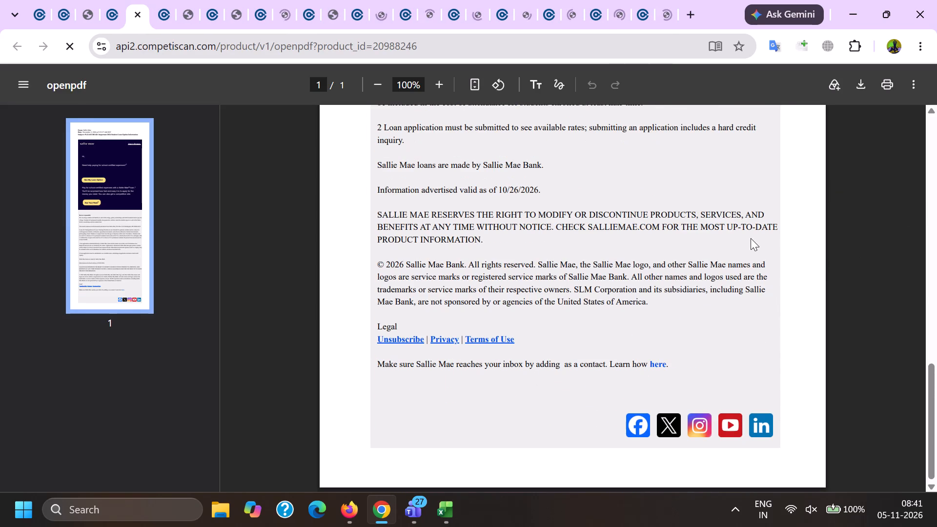
left_click(120, 0)
scroll(328, 178, "down", 10)
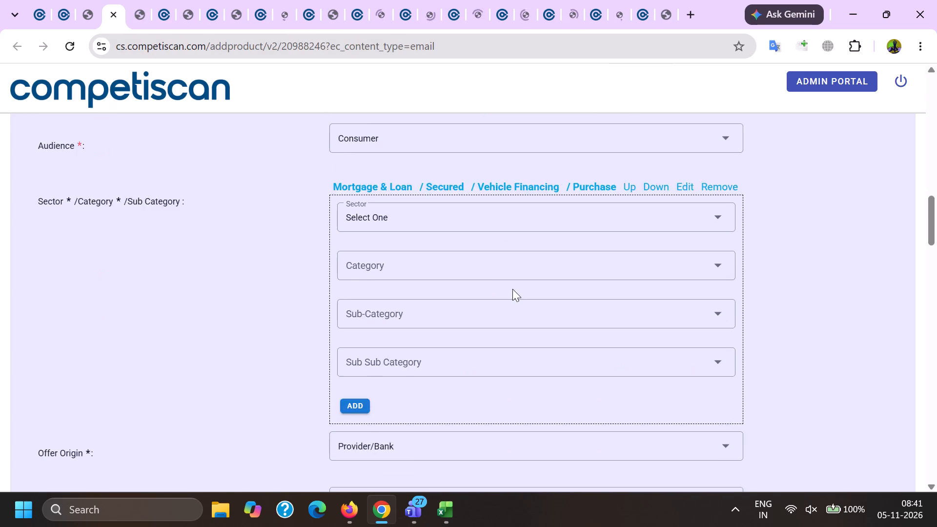
scroll(512, 289, "down", 3)
left_click_drag(641, 266, 92, 247)
scroll(151, 227, "down", 9)
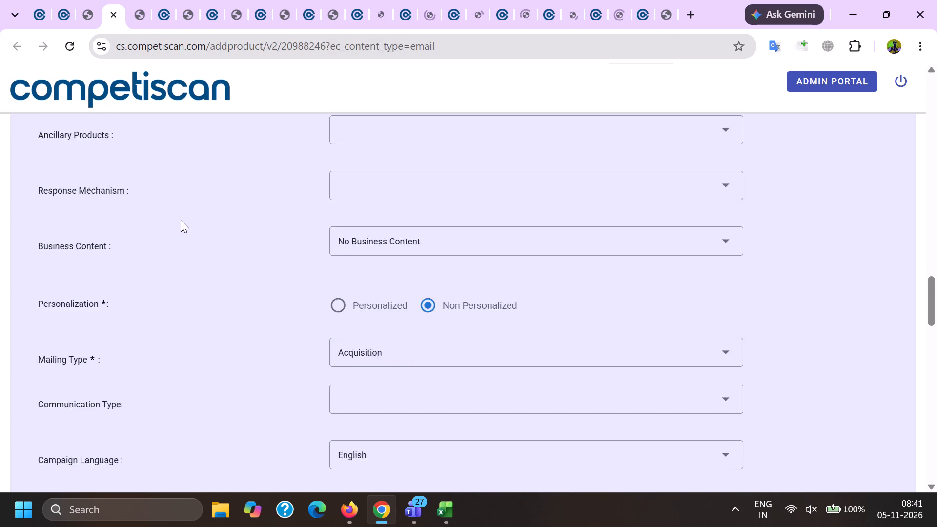
scroll(181, 220, "down", 10)
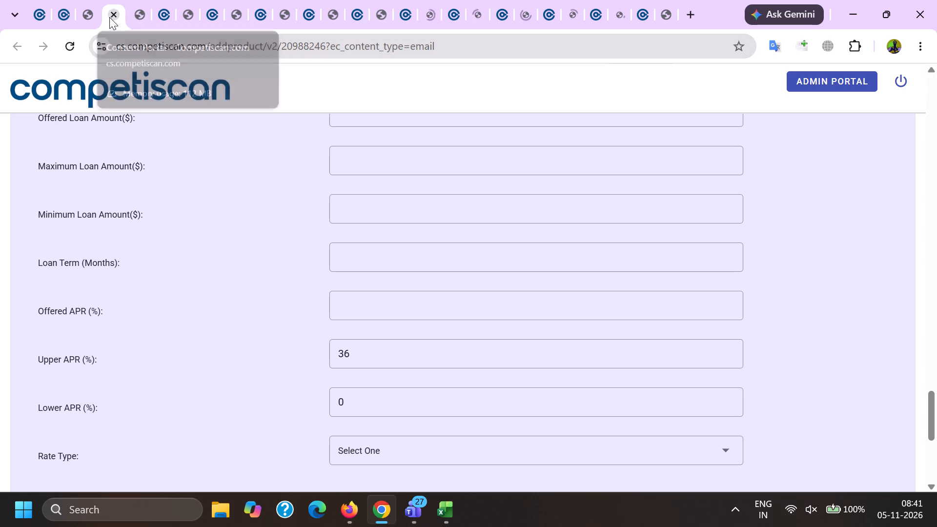
double_click(109, 16)
Check product 20989105's headline, mailing type and application type fields against its Upstart prequalified offer email PDF, and close both pages.
left_click(132, 0)
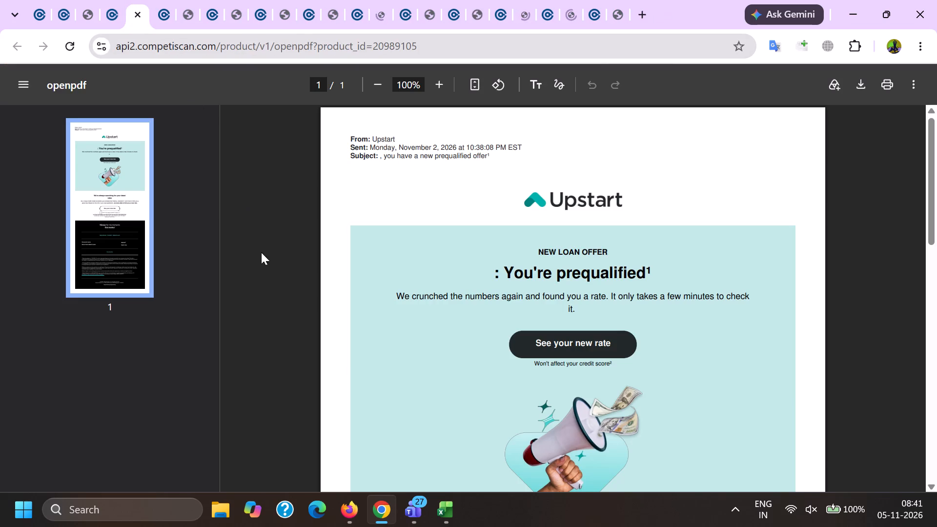
scroll(257, 260, "down", 14)
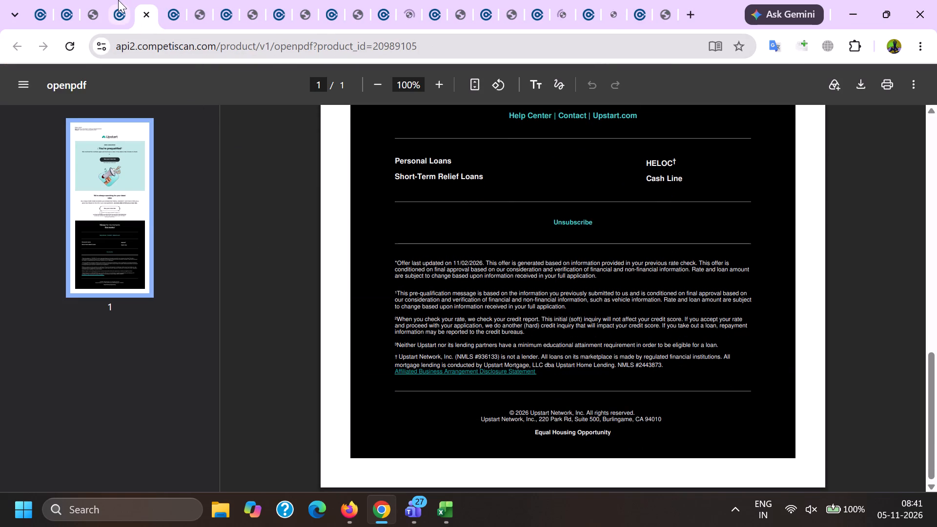
left_click(118, 0)
scroll(389, 334, "down", 15)
left_click(587, 144)
left_click_drag(555, 191, 4, 112)
scroll(111, 226, "down", 2)
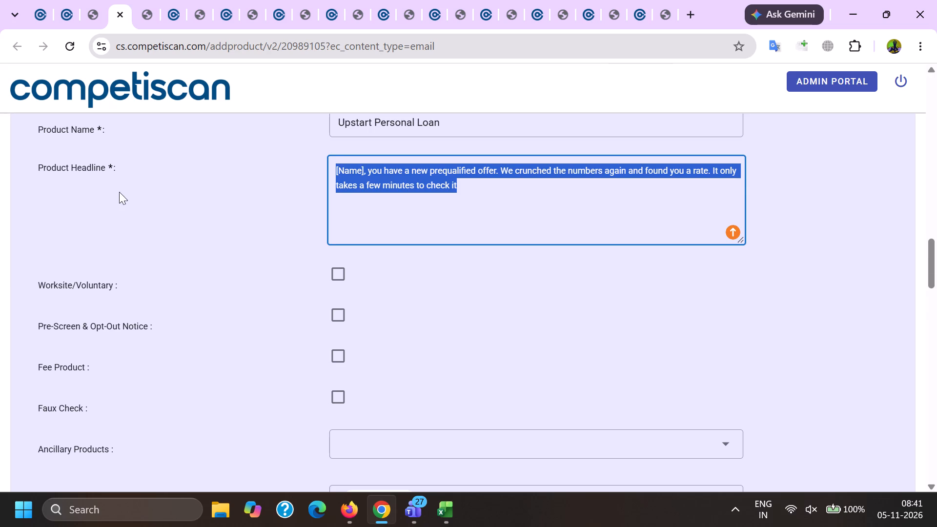
scroll(119, 192, "down", 15)
scroll(215, 222, "up", 5)
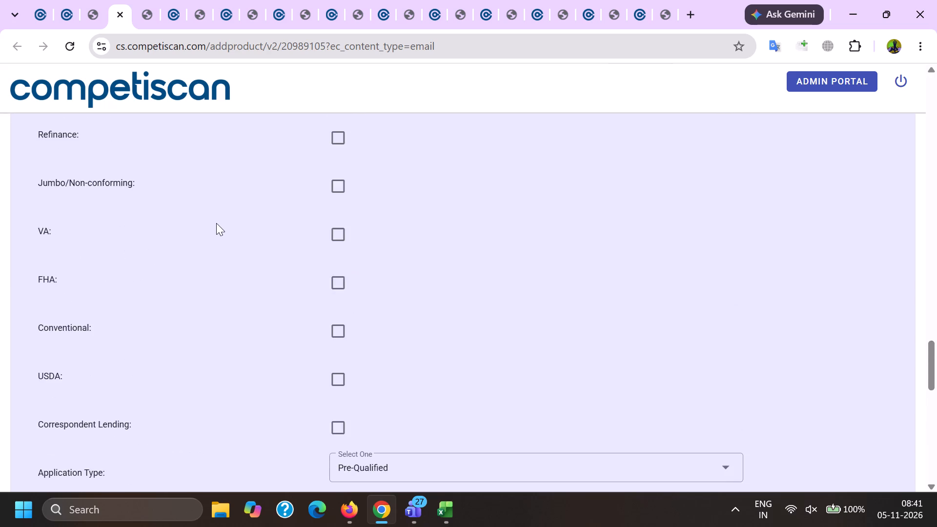
scroll(214, 221, "up", 5)
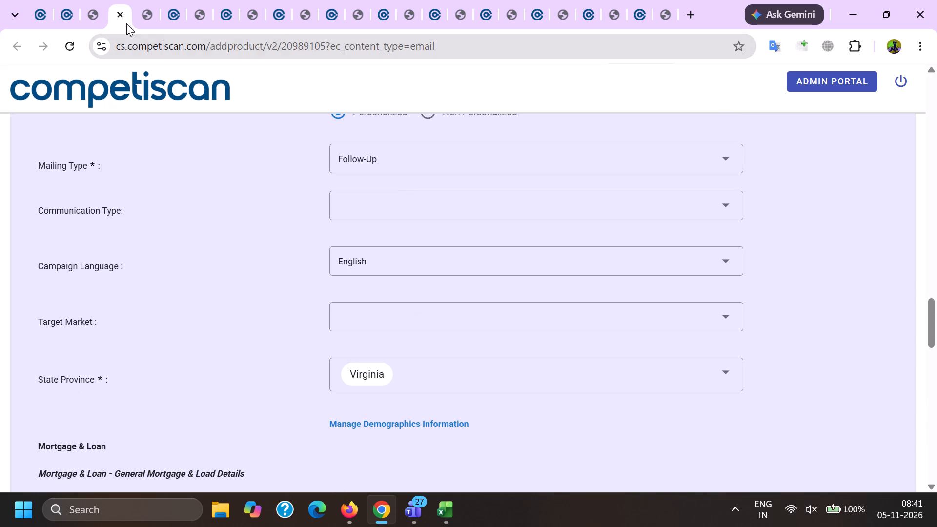
left_click(120, 6)
left_click(119, 7)
left_click(118, 9)
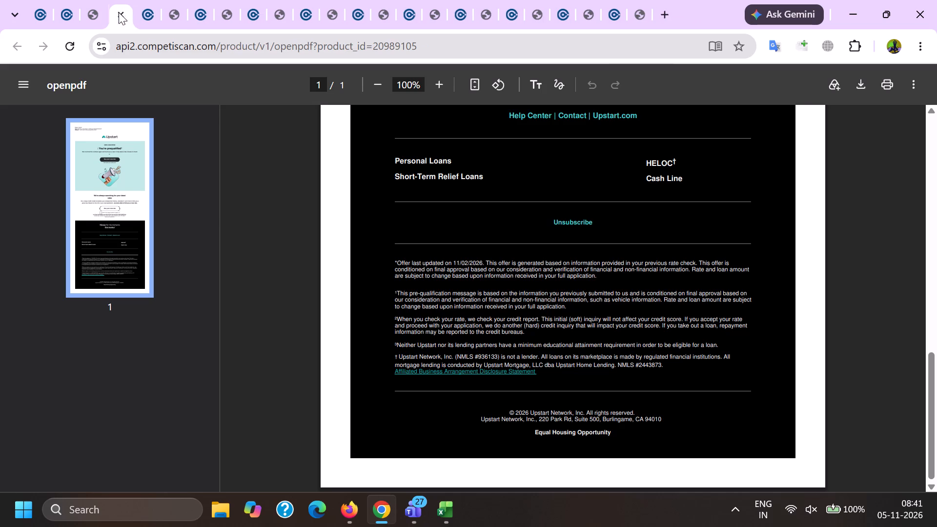
left_click(119, 10)
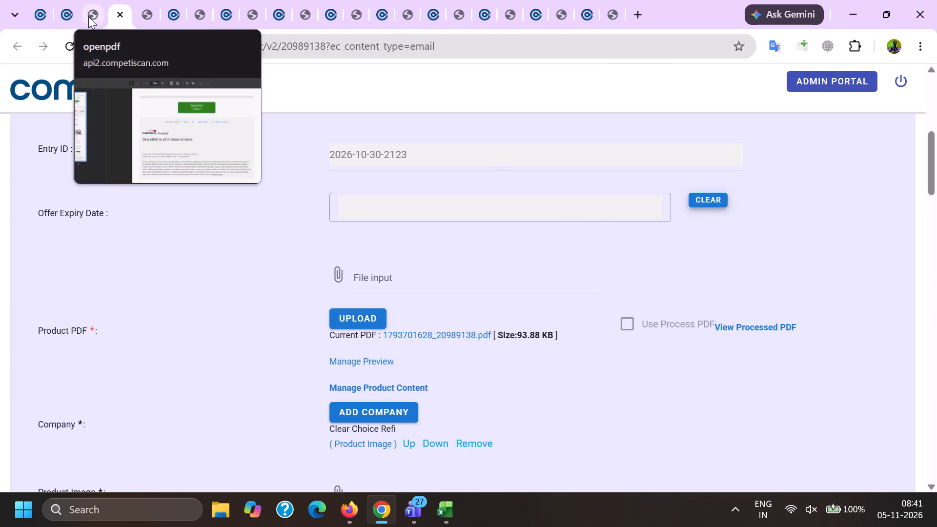
Close the leftover earlier product page and PDF that precede product 20989138.
left_click(87, 12)
left_click(71, 6)
left_click(70, 9)
left_click(70, 8)
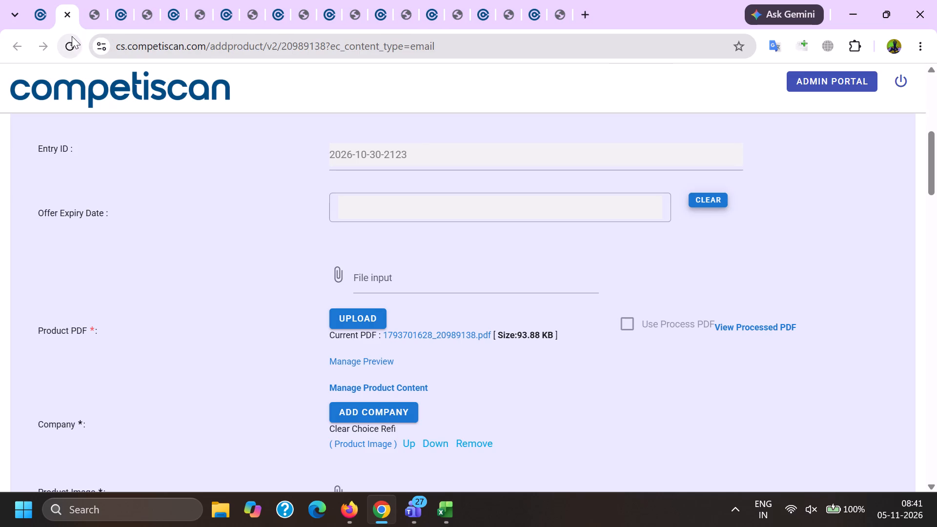
Check product 20989138's headline and remaining fields against its One Step Financial email PDF, and close both pages.
left_click(87, 7)
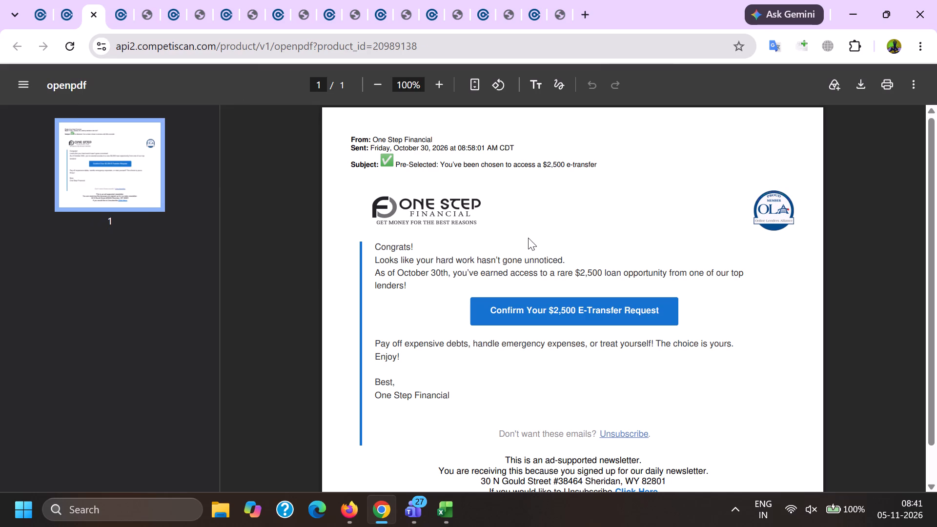
left_click(83, 0)
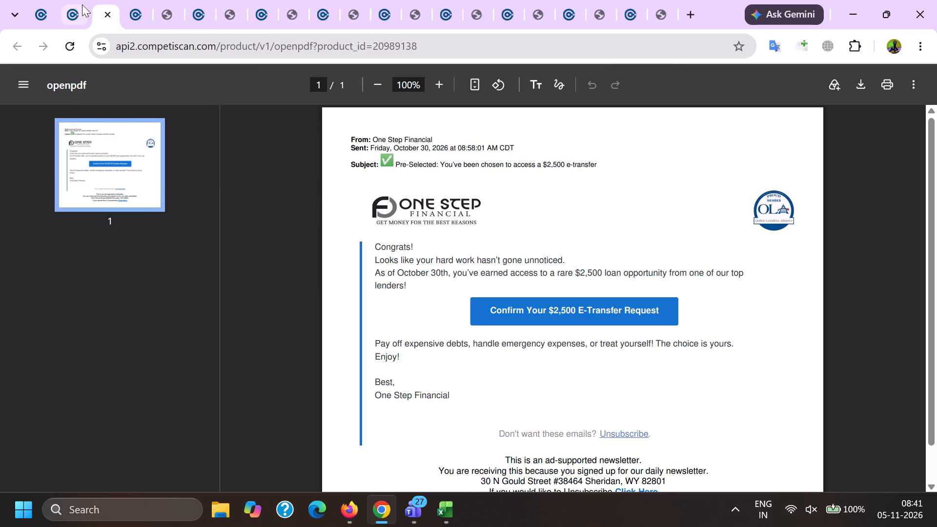
scroll(479, 262, "down", 11)
left_click_drag(587, 418, 586, 416)
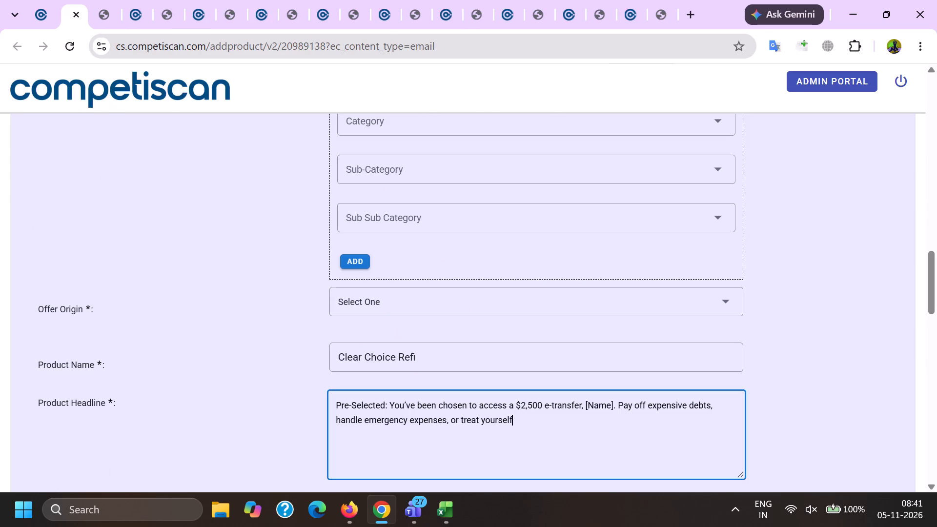
left_click_drag(586, 416, 8, 304)
scroll(126, 332, "down", 10)
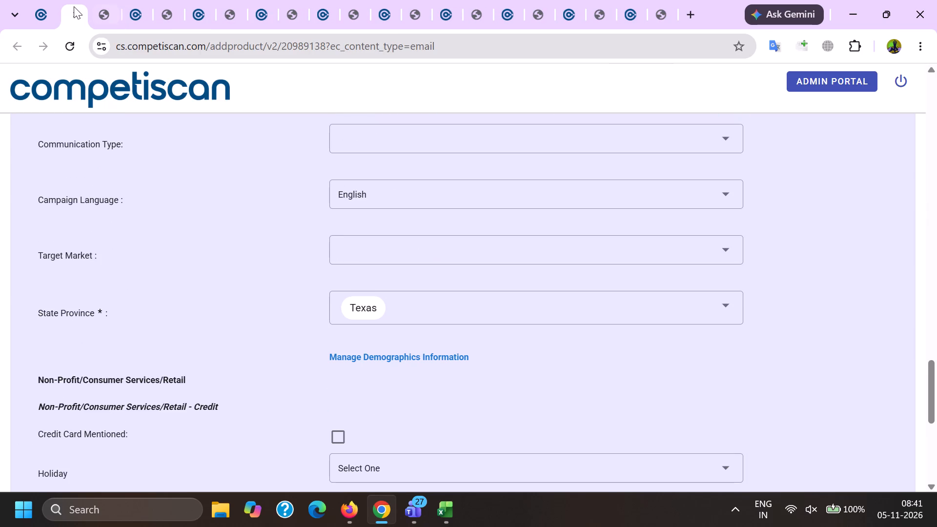
left_click(76, 10)
left_click(76, 11)
Check product 20989828's companies, categories, headline, sign-on incentive and APR fields against its Pottery Barn email PDF.
left_click(114, 0)
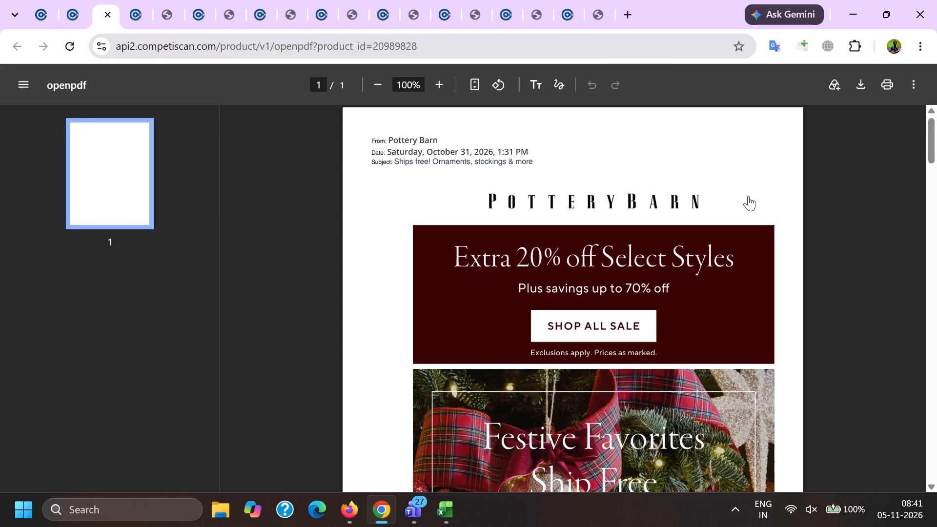
left_click_drag(932, 146, 936, 526)
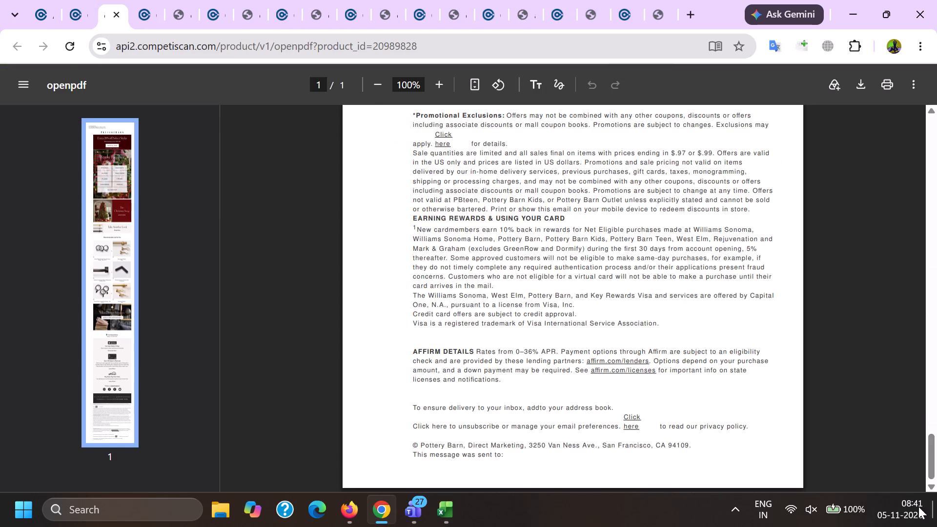
left_click(76, 0)
scroll(481, 237, "down", 9)
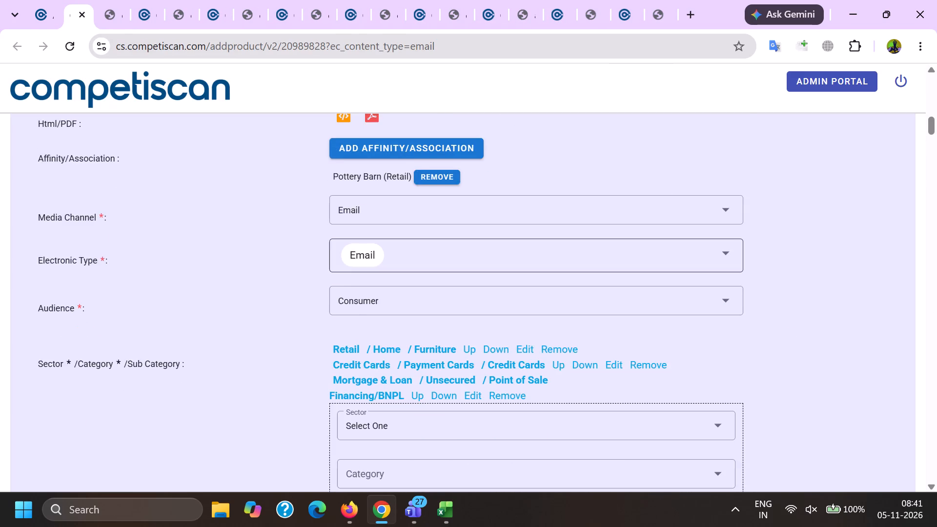
scroll(410, 267, "up", 4)
left_click(405, 233)
scroll(432, 248, "down", 3)
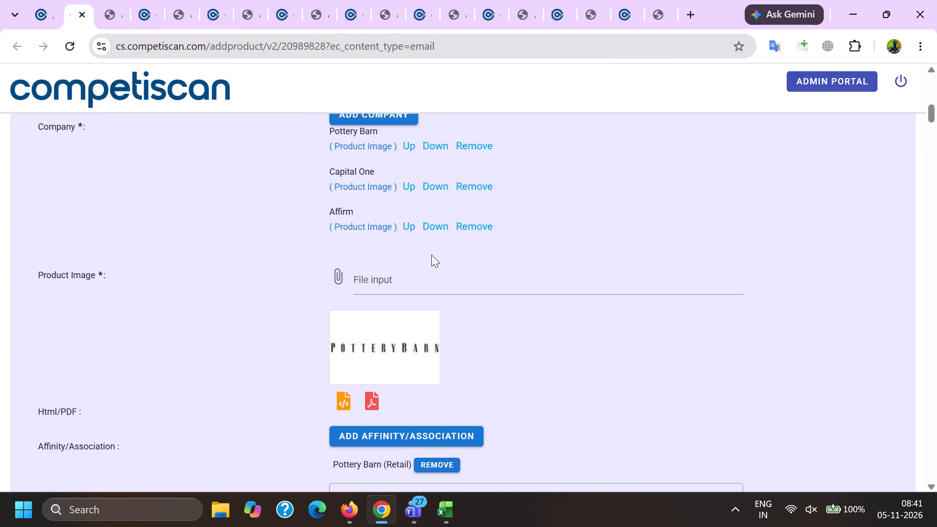
scroll(431, 255, "down", 3)
scroll(571, 238, "down", 4)
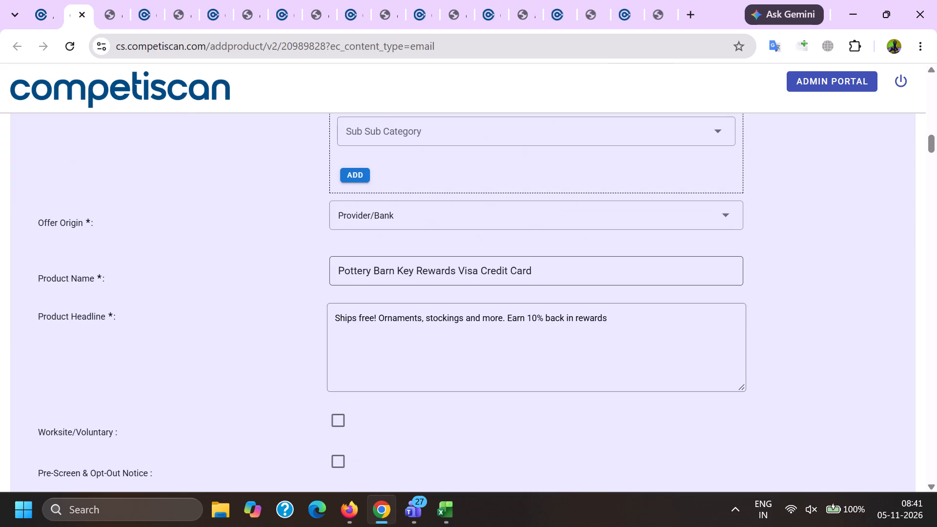
left_click_drag(633, 314, 5, 278)
scroll(414, 291, "down", 4)
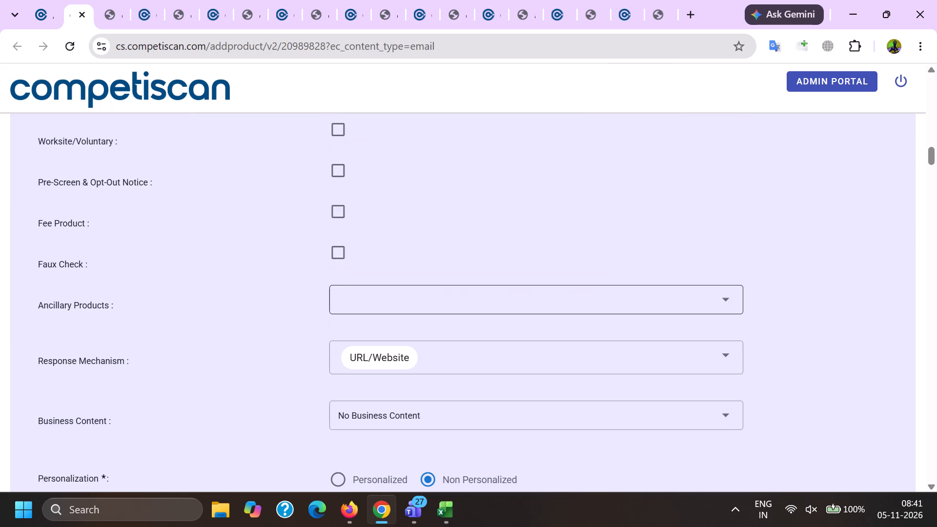
scroll(400, 301, "down", 4)
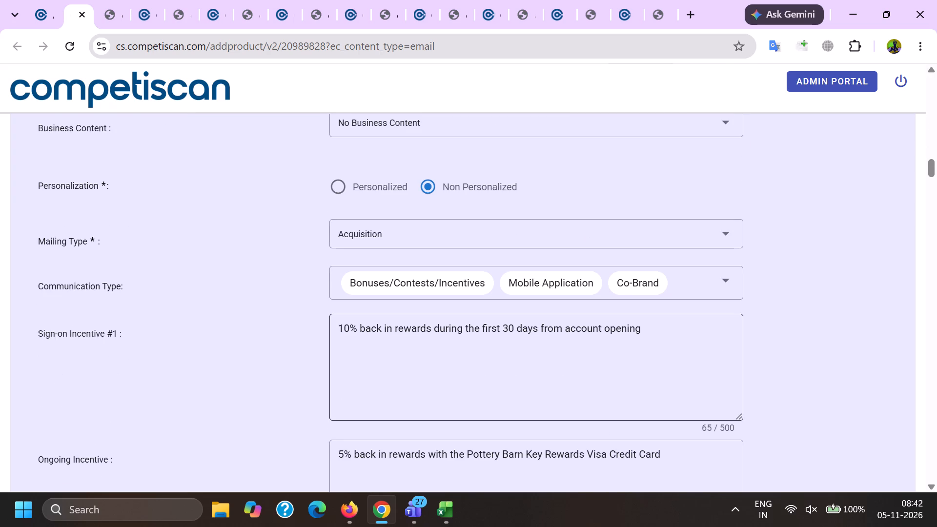
scroll(367, 311, "down", 15)
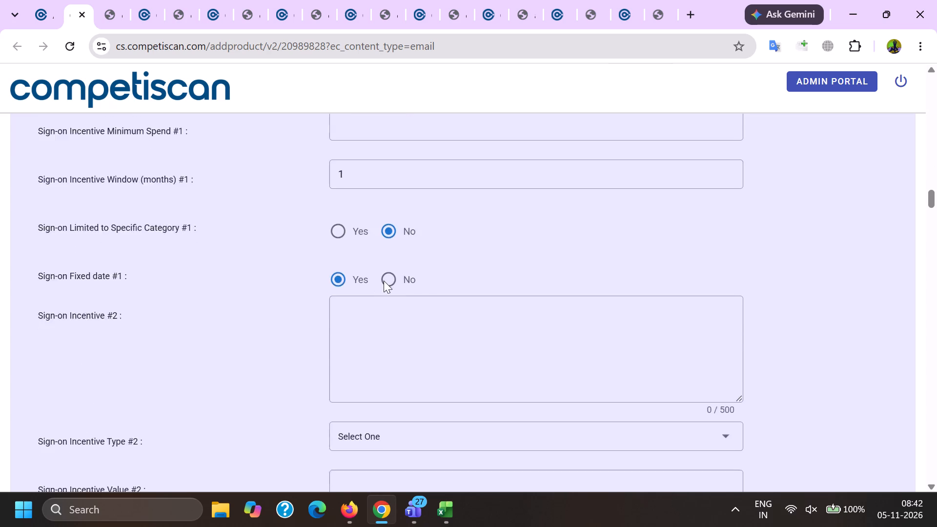
scroll(384, 281, "down", 20)
scroll(384, 281, "down", 7)
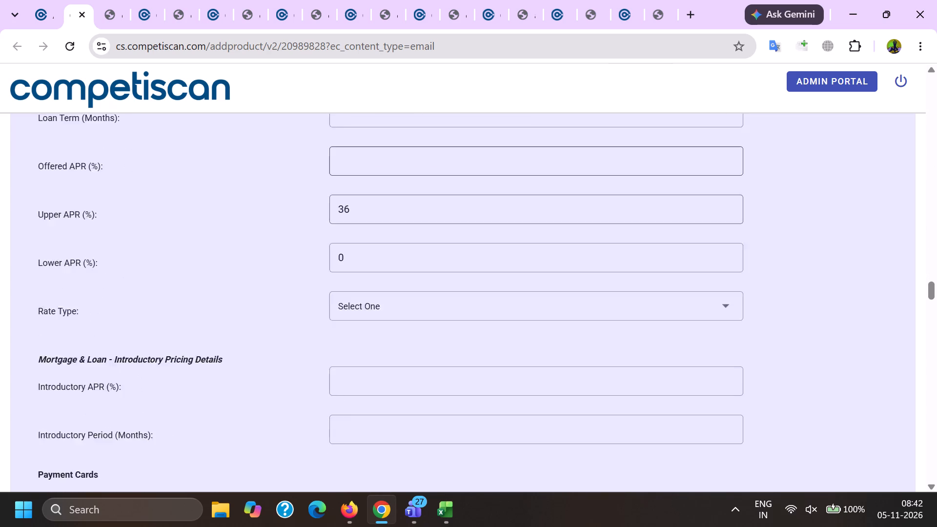
scroll(339, 307, "down", 2)
Review the retail credit fields at the end of product 20989828's form and set its status to Approved.
left_click(257, 335)
key("End")
scroll(265, 334, "up", 6)
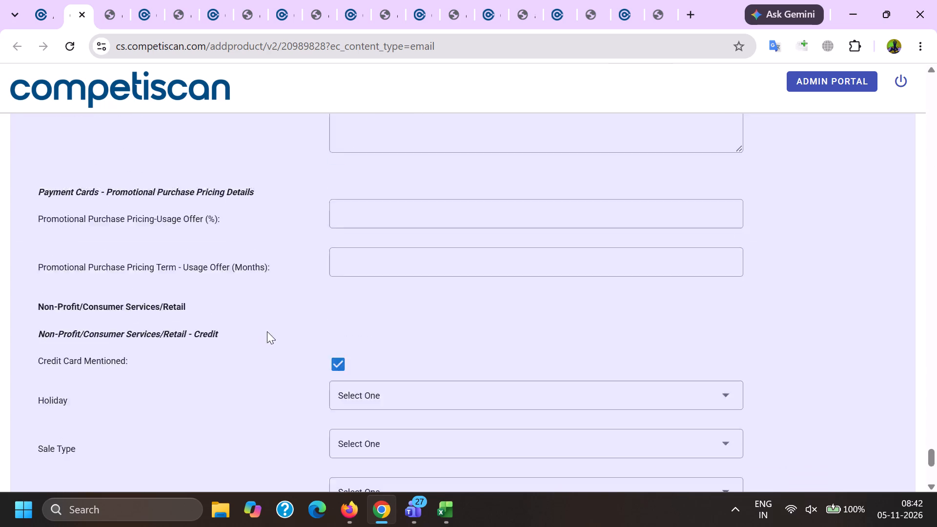
scroll(270, 328, "down", 12)
left_click(361, 484)
Check product 20989873's entry details, categories, product name and headline on its page against its Pottery Barn email PDF.
left_click(184, 0)
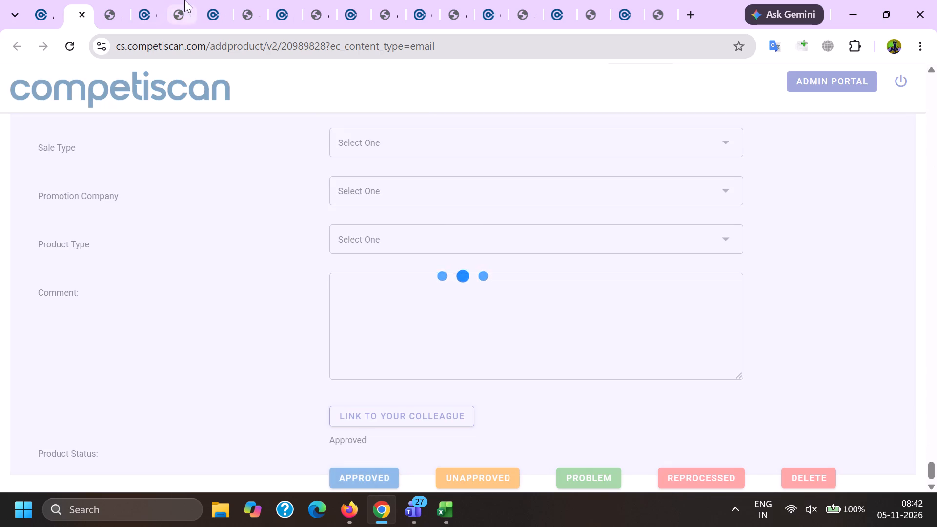
left_click(139, 0)
scroll(436, 229, "down", 6)
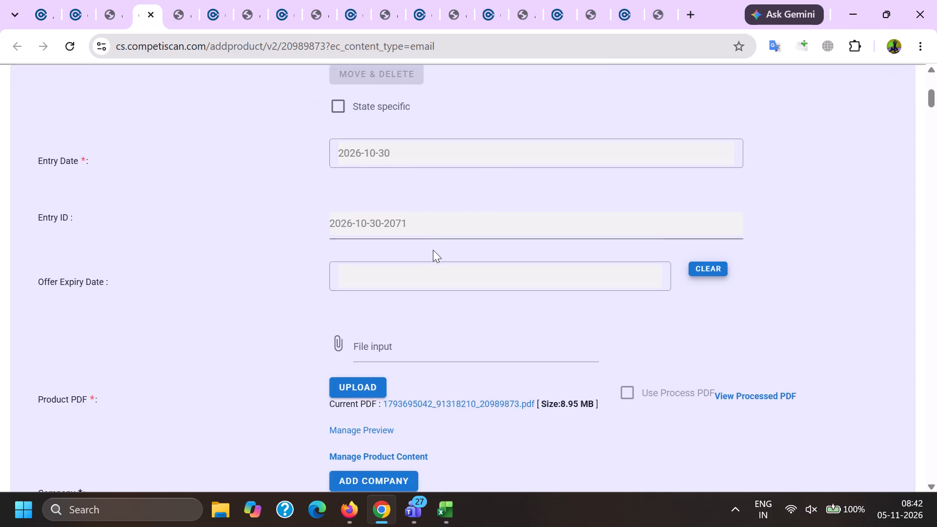
scroll(433, 250, "down", 11)
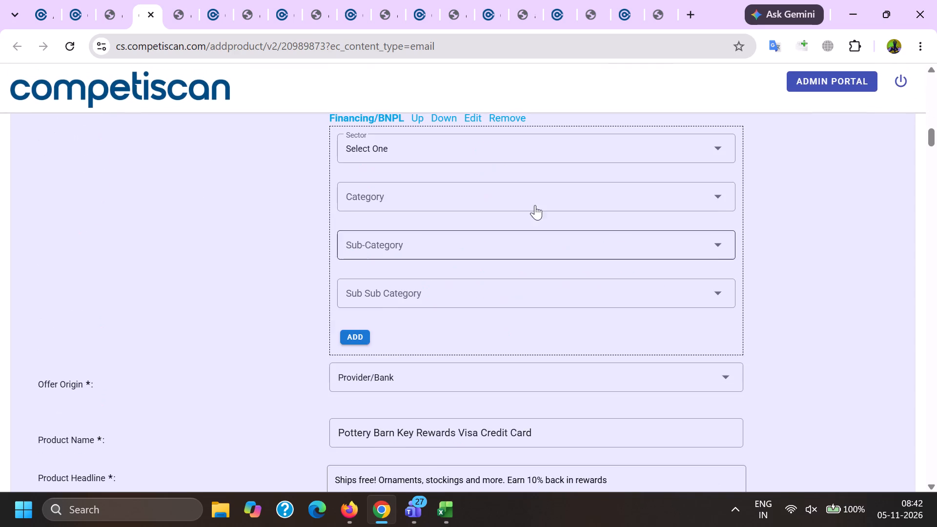
scroll(540, 191, "up", 1)
scroll(540, 190, "down", 5)
left_click_drag(661, 243, 661, 243)
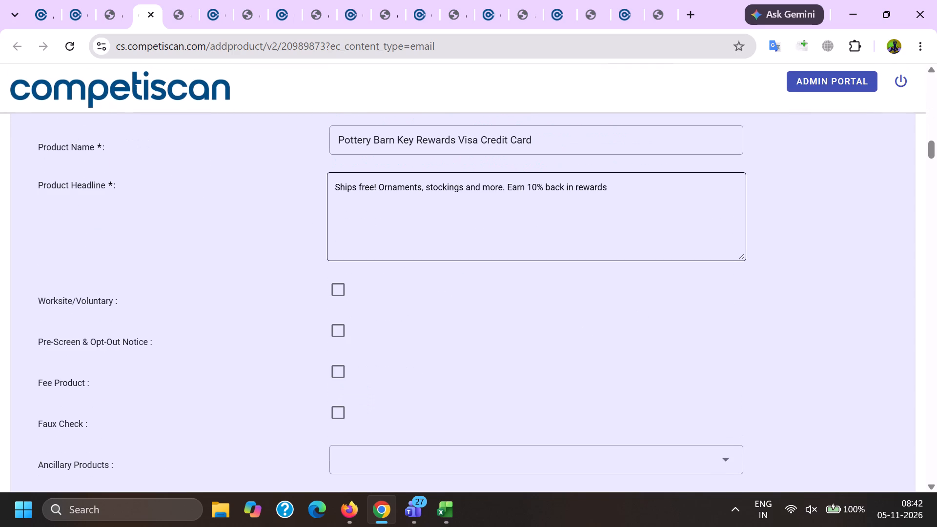
left_click_drag(661, 243, 73, 214)
Check product 20989873's incentive, application type and retail credit fields, and close its product page and PDF.
scroll(337, 253, "down", 11)
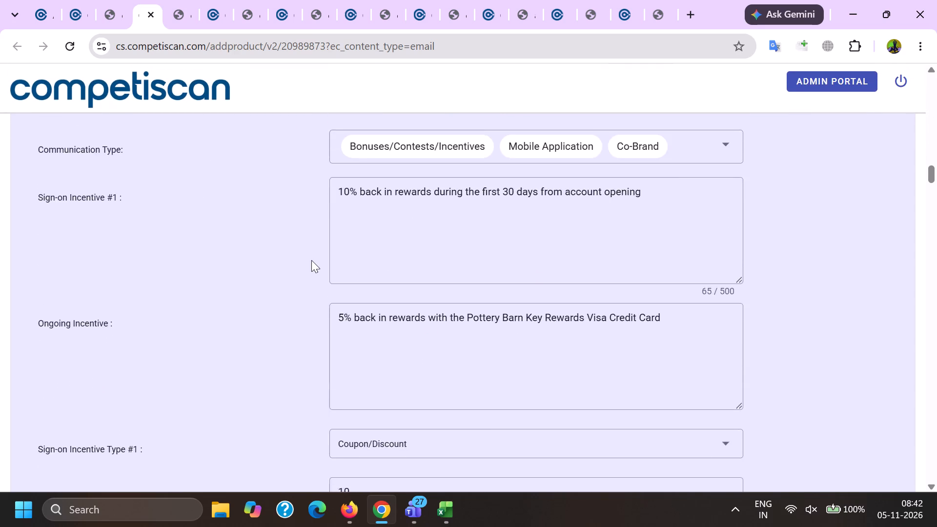
scroll(311, 260, "down", 20)
scroll(311, 260, "down", 10)
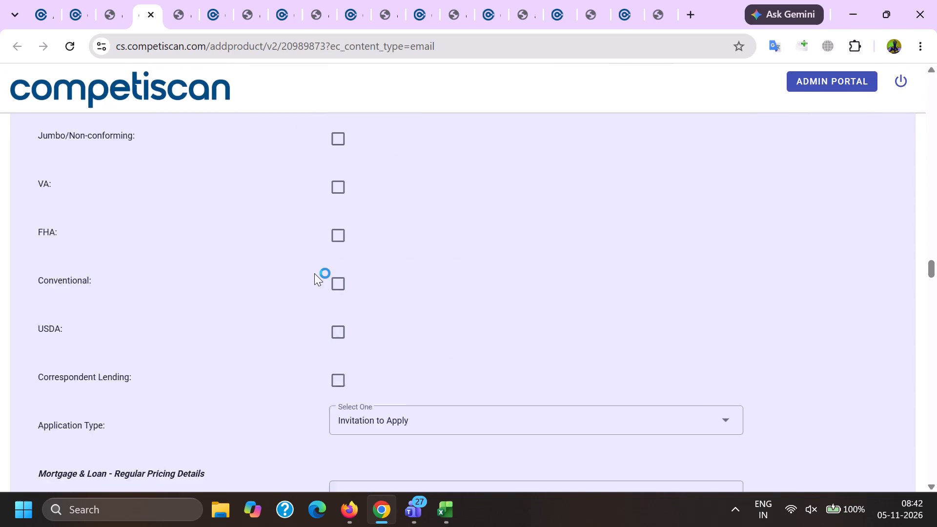
scroll(314, 273, "down", 11)
left_click(306, 279)
key("End")
scroll(307, 281, "up", 5)
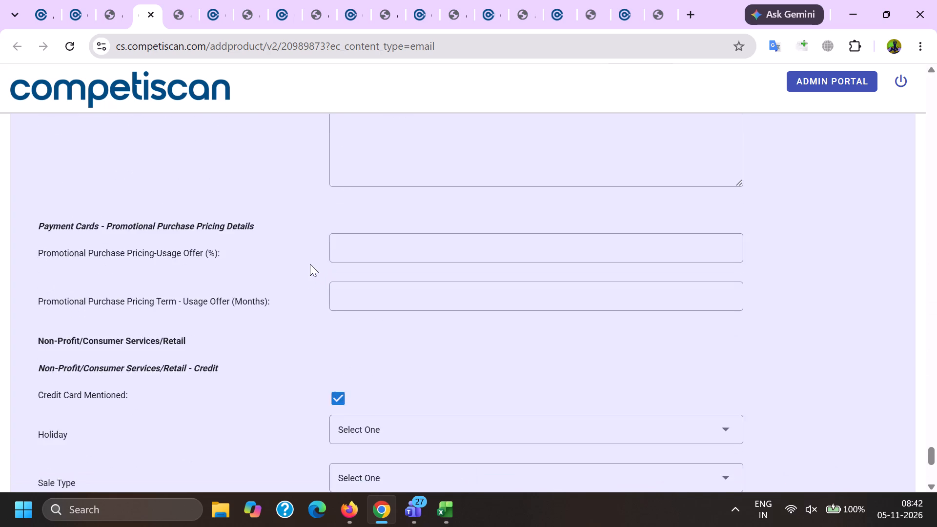
double_click(153, 18)
Check product 20989931's company, headline and remaining fields against its Credit Sesame email PDF, and close both pages.
left_click(181, 0)
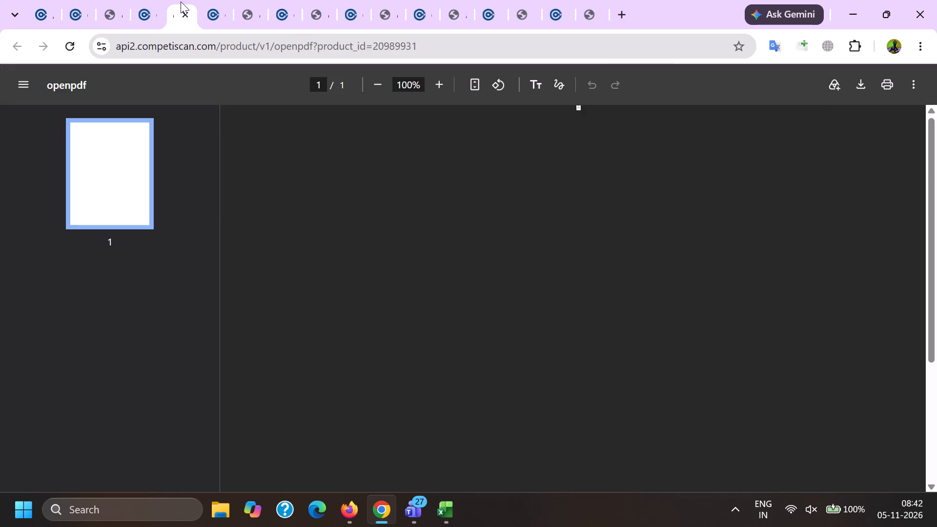
left_click_drag(928, 146, 909, 526)
left_click(166, 0)
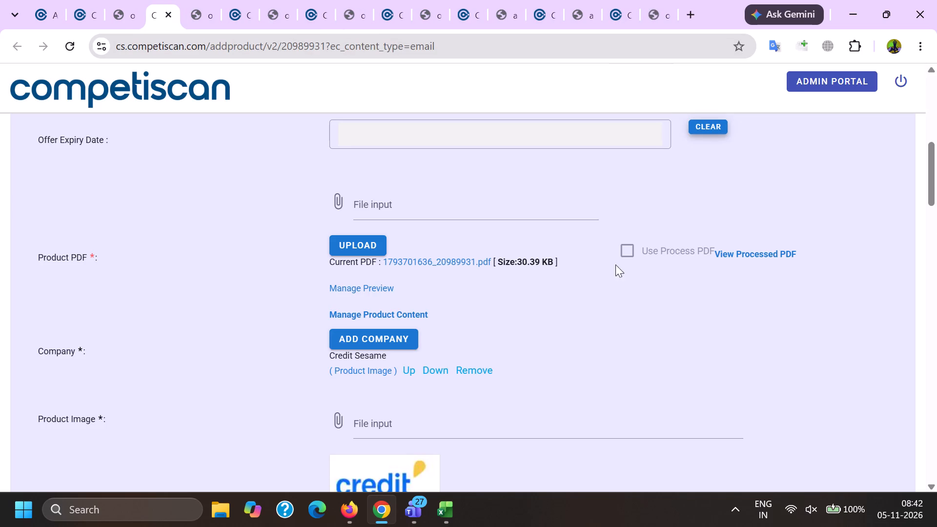
scroll(592, 274, "down", 11)
left_click_drag(672, 342, 0, 248)
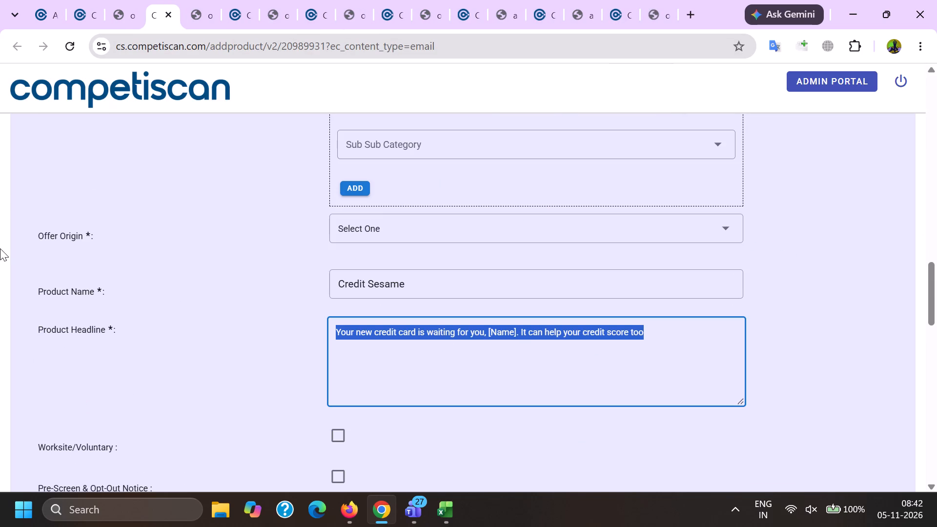
left_click_drag(0, 248, 3, 255)
scroll(240, 262, "down", 20)
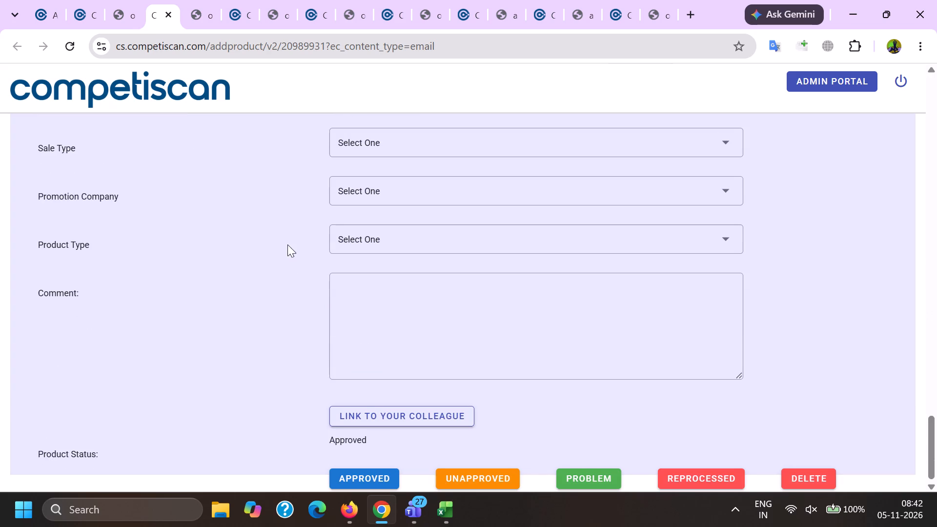
left_click(167, 10)
left_click(167, 12)
Read product 20989975's Pottery Barn email PDF through the card and Affirm terms, and check the companies on its product page.
left_click(194, 0)
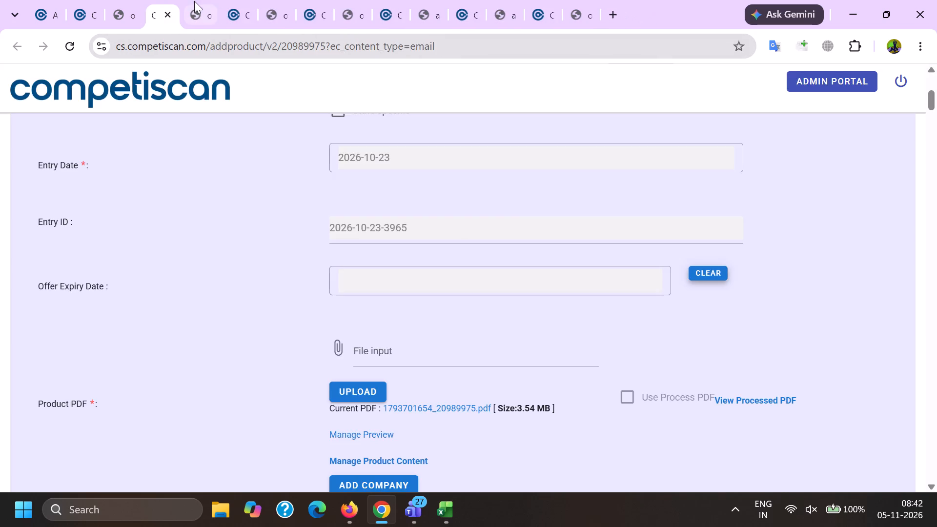
left_click_drag(926, 151, 910, 526)
left_click_drag(929, 153, 936, 470)
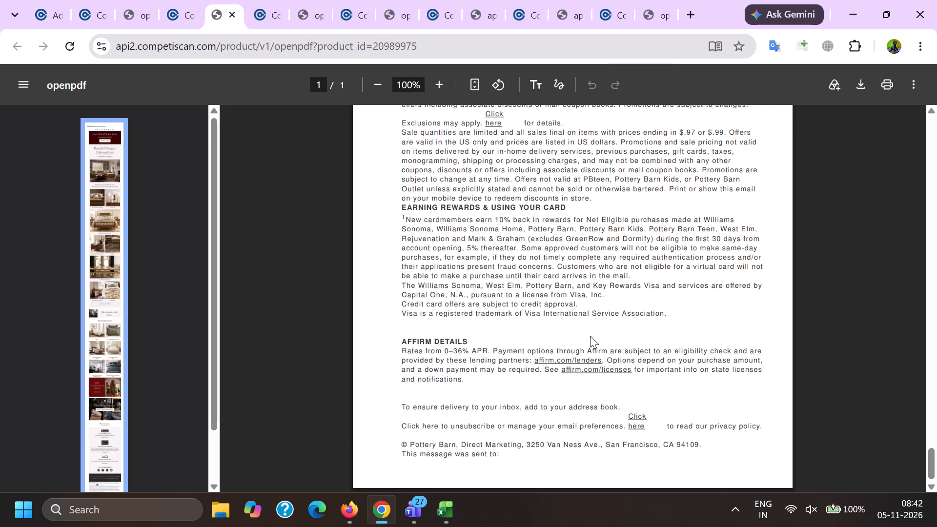
left_click(184, 0)
scroll(444, 243, "down", 5)
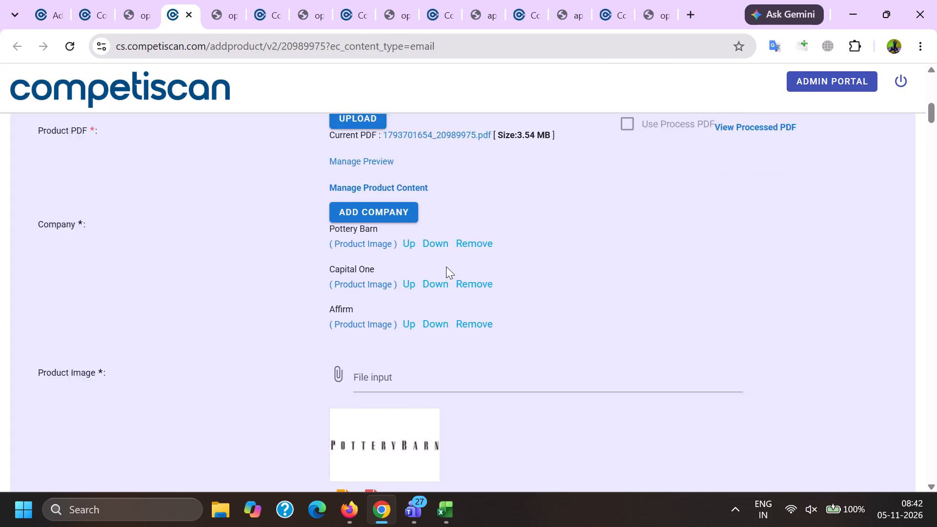
scroll(444, 263, "down", 4)
scroll(495, 301, "down", 1)
Add the sector entry Mortgage & Loan / Unsecured / Point of Sale Financing/BNPL to product 20989975.
left_click(411, 320)
scroll(414, 178, "down", 2)
scroll(422, 257, "down", 3)
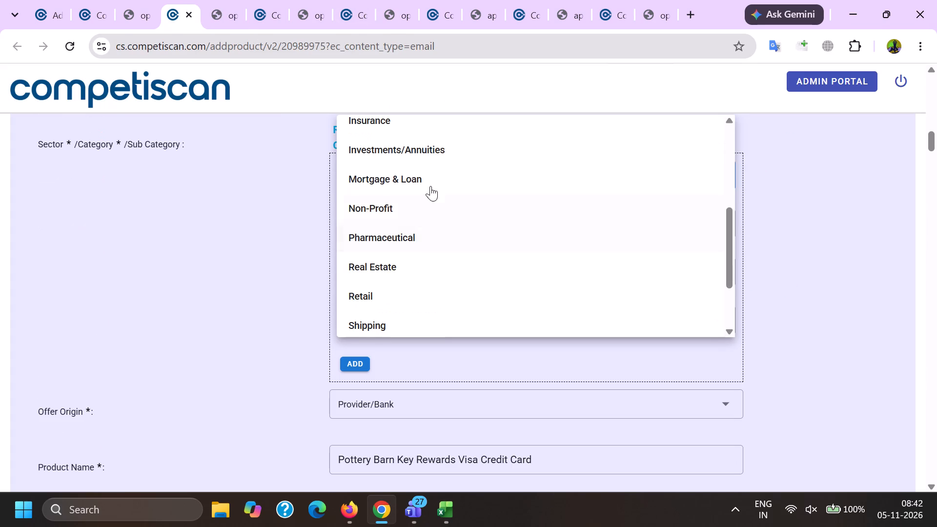
left_click(431, 175)
left_click(207, 179)
left_click(364, 212)
left_click(382, 291)
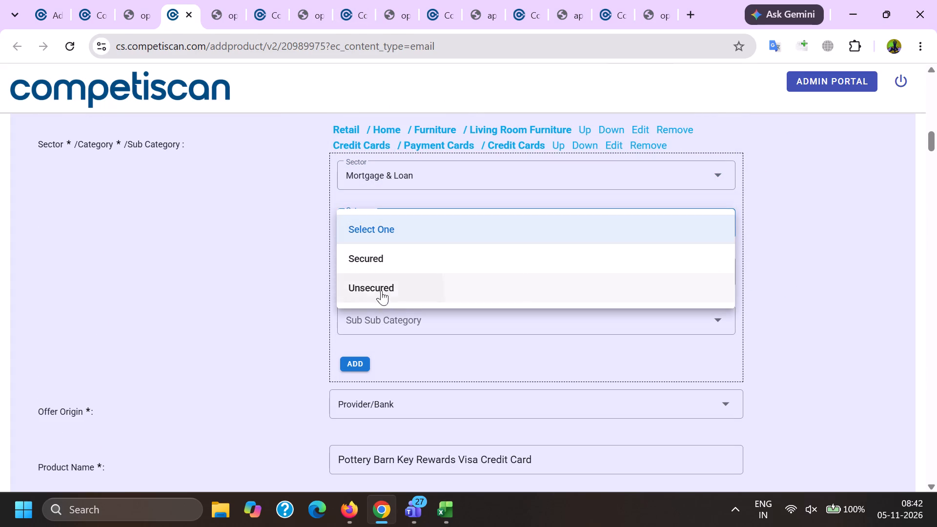
left_click(316, 283)
left_click(361, 269)
scroll(373, 236, "down", 1)
scroll(375, 386, "down", 5)
left_click(375, 395)
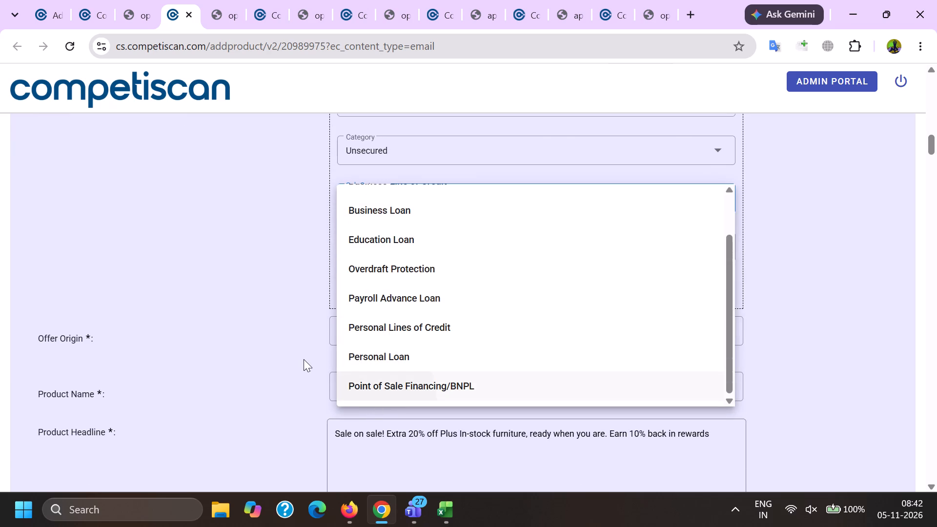
left_click(303, 359)
left_click(356, 289)
Review product 20989975's headline and set its Response Mechanism to URL/Website.
scroll(449, 210, "down", 3)
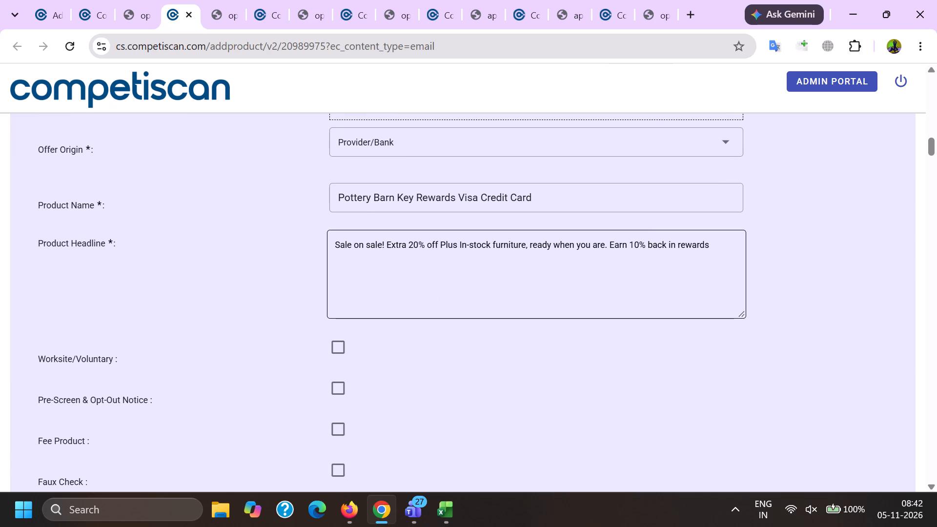
left_click_drag(732, 255, 68, 177)
scroll(240, 215, "down", 9)
scroll(306, 302, "up", 4)
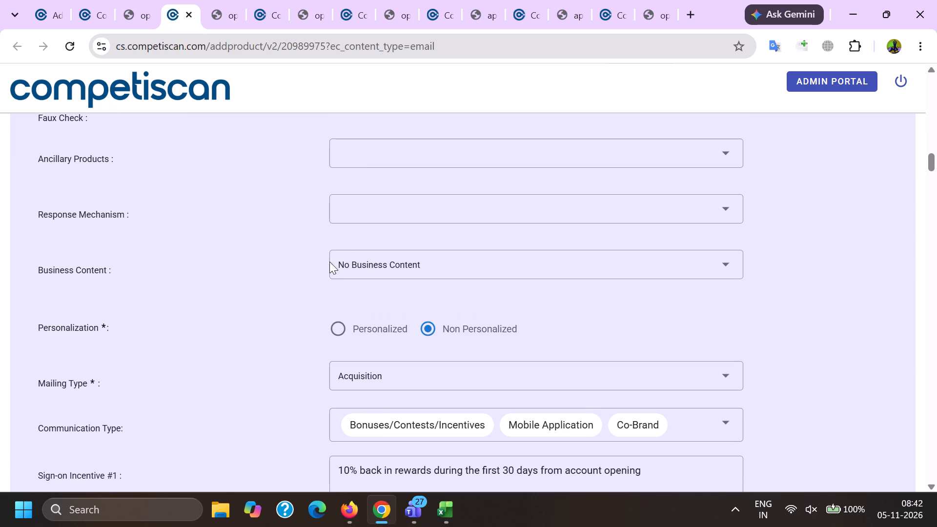
left_click(346, 213)
scroll(376, 152, "down", 1)
scroll(401, 272, "down", 6)
left_click(389, 307)
left_click(293, 315)
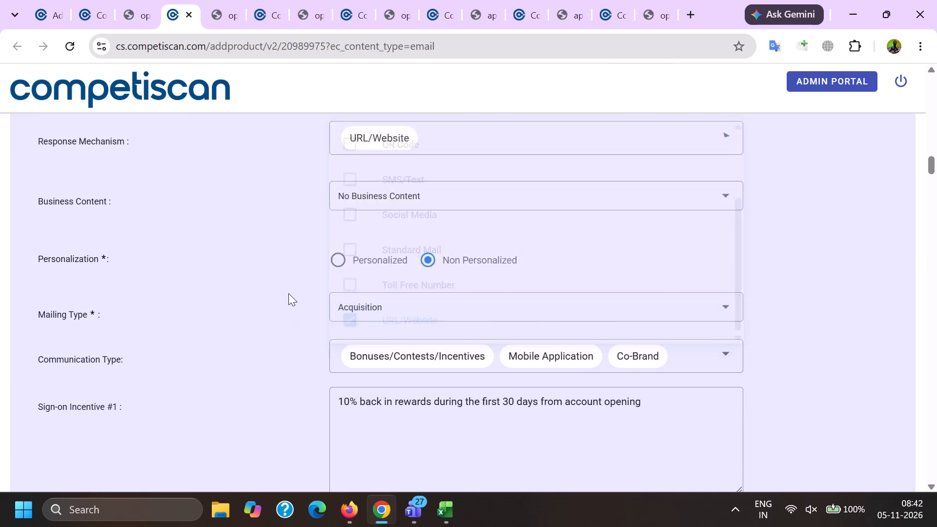
Review product 20989975's incentive fields and set the Mortgage & Loan Application Type to Invitation to Apply.
scroll(288, 293, "down", 3)
scroll(291, 293, "up", 1)
scroll(291, 290, "down", 17)
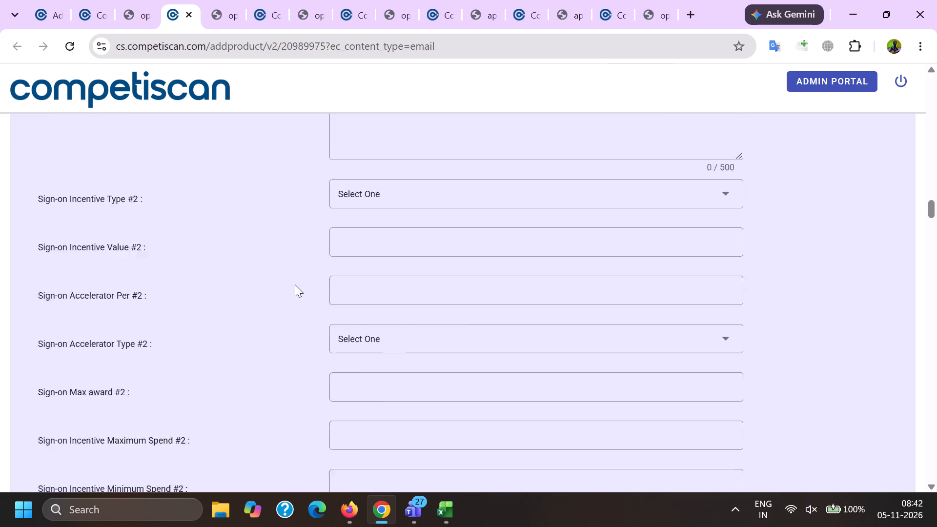
scroll(295, 284, "down", 17)
left_click(369, 281)
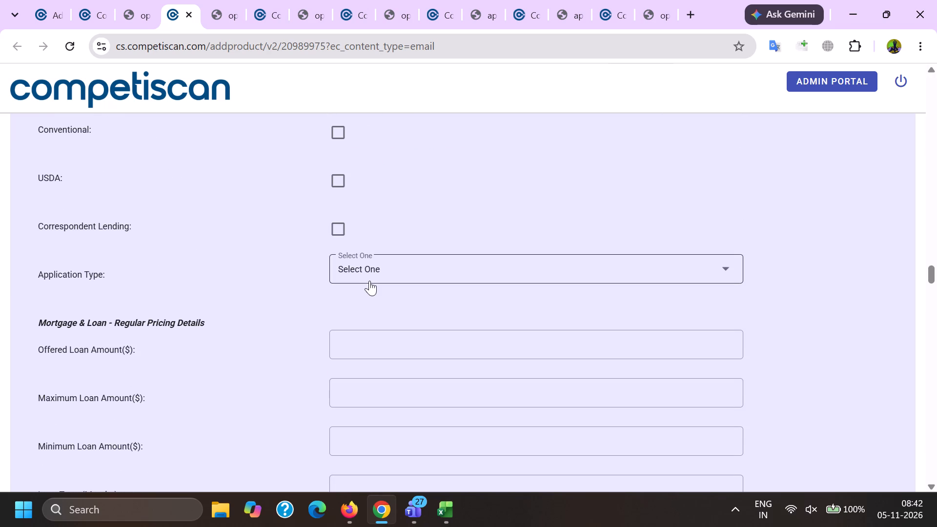
scroll(401, 168, "down", 2)
scroll(315, 376, "up", 2)
left_click(362, 257)
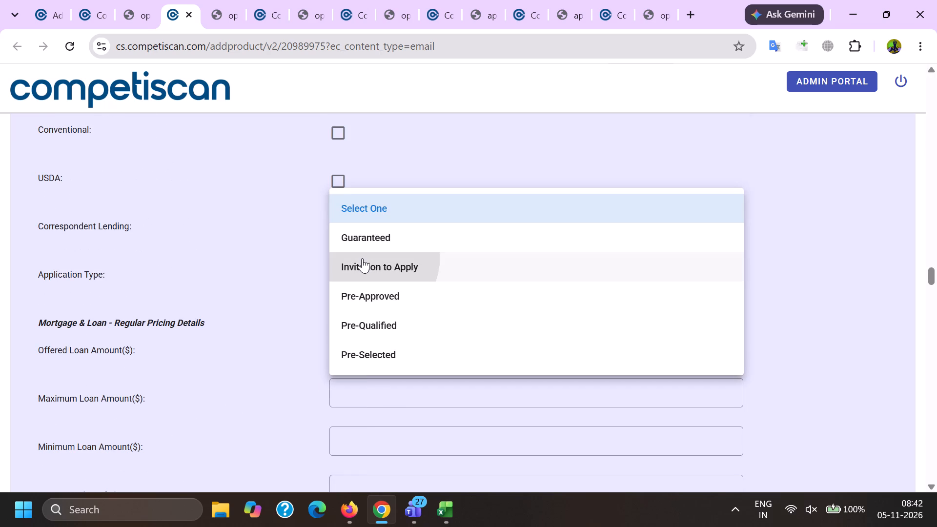
left_click(272, 278)
Set product 20989975's Mortgage & Loan Upper APR to 36 and Lower APR to 0.
scroll(325, 220, "down", 3)
left_click(349, 360)
type("36")
key("Tab")
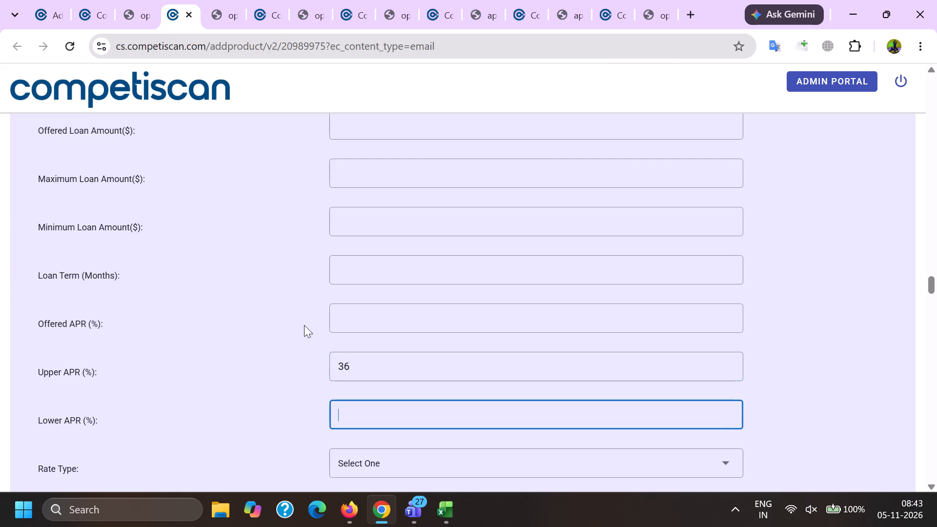
key("0")
Review the retail credit fields at the end of product 20989975's form and set its status to Approved.
scroll(297, 303, "down", 14)
left_click(276, 290)
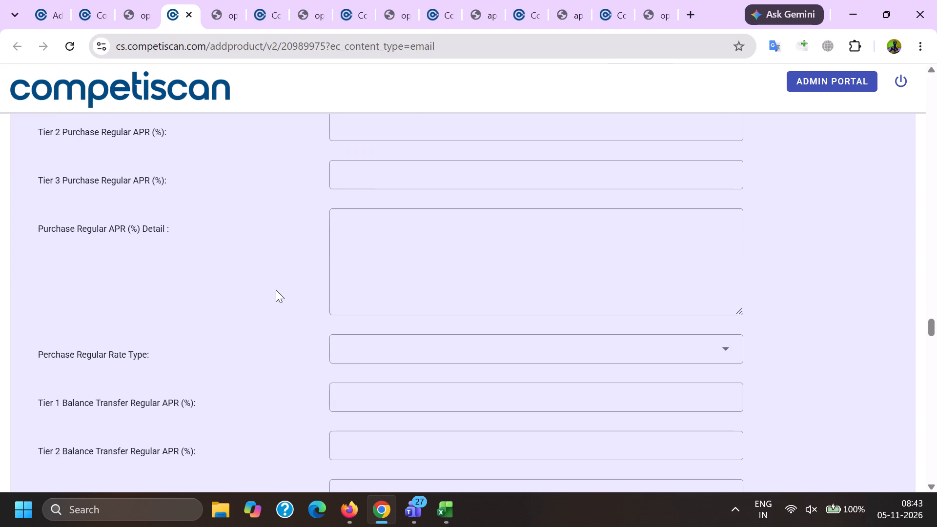
key("End")
scroll(272, 292, "down", 10)
scroll(349, 437, "up", 2)
scroll(360, 481, "down", 4)
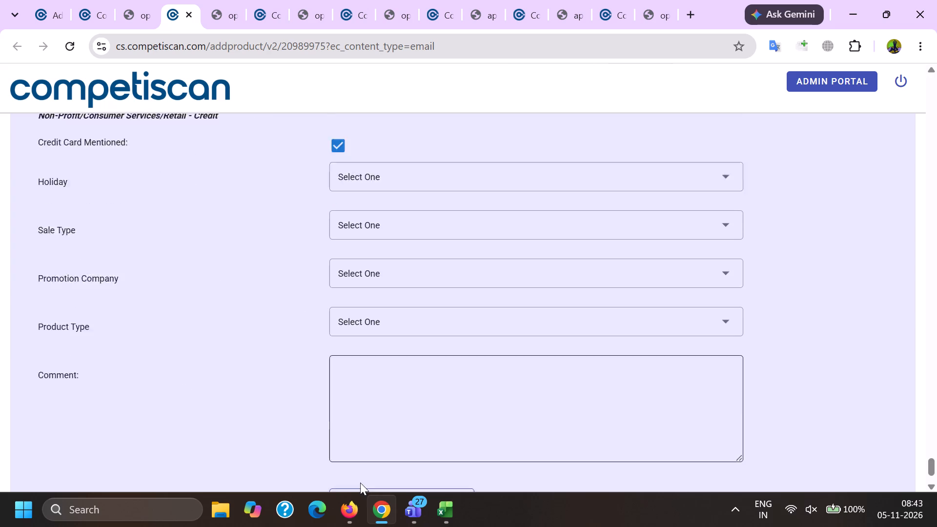
left_click(359, 478)
Compare product 20990020's listed companies with its Pottery Barn email PDF and add Affirm as a company.
left_click(315, 0)
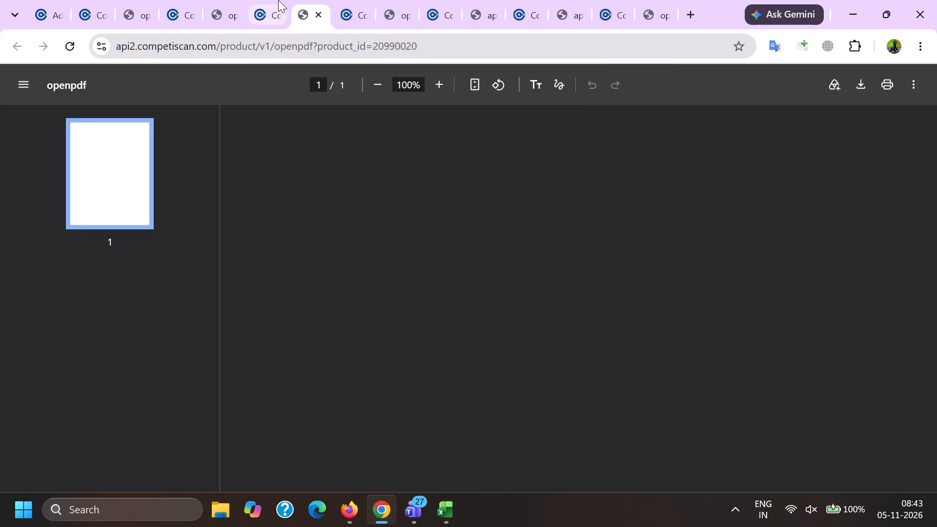
left_click_drag(935, 130, 936, 526)
left_click_drag(272, 0, 271, 4)
scroll(396, 252, "down", 8)
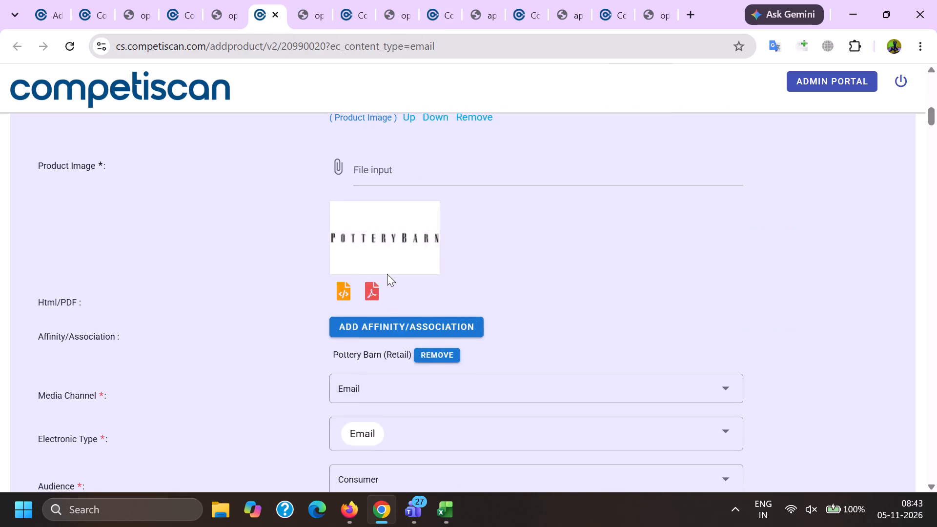
scroll(389, 273, "up", 5)
left_click(384, 190)
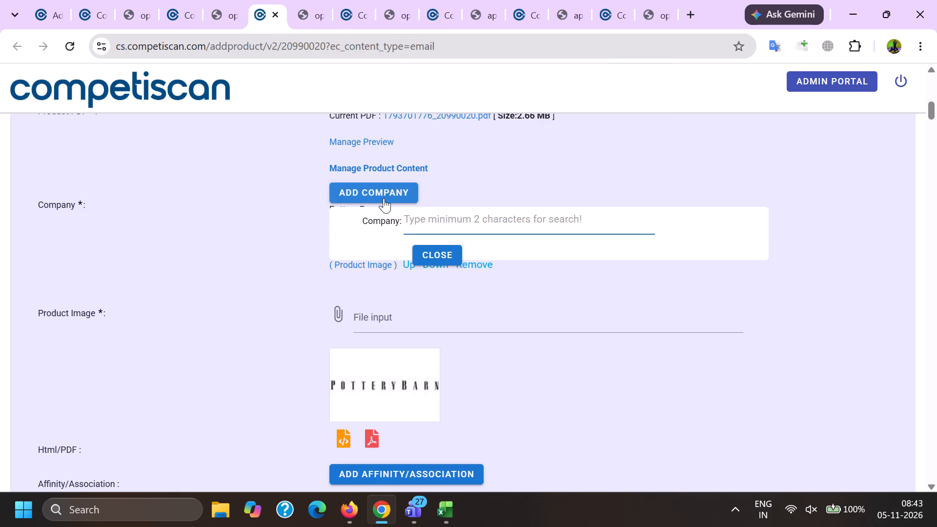
key("a")
key("f")
key("f")
key("i")
type("rm")
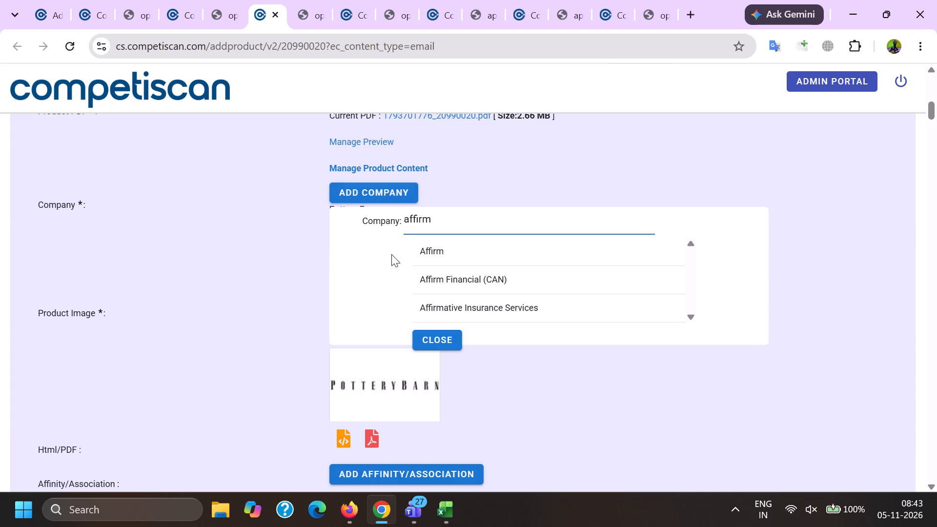
left_click(407, 261)
left_click(417, 258)
Review the categories, response, demographic and payment card fields of product 20990020 and set its status to Approved.
scroll(415, 145, "down", 6)
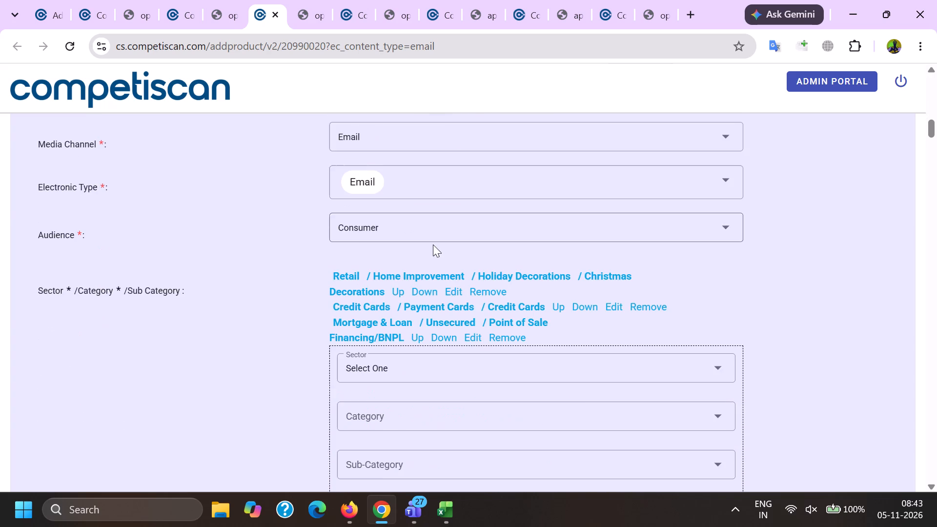
scroll(431, 241, "down", 7)
left_click_drag(598, 213, 136, 155)
scroll(310, 198, "down", 4)
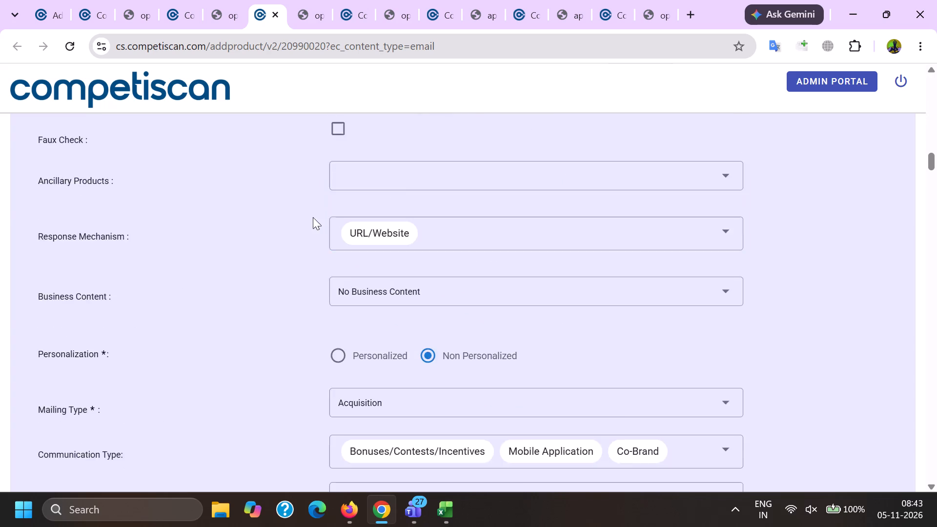
scroll(313, 217, "down", 20)
scroll(313, 217, "down", 13)
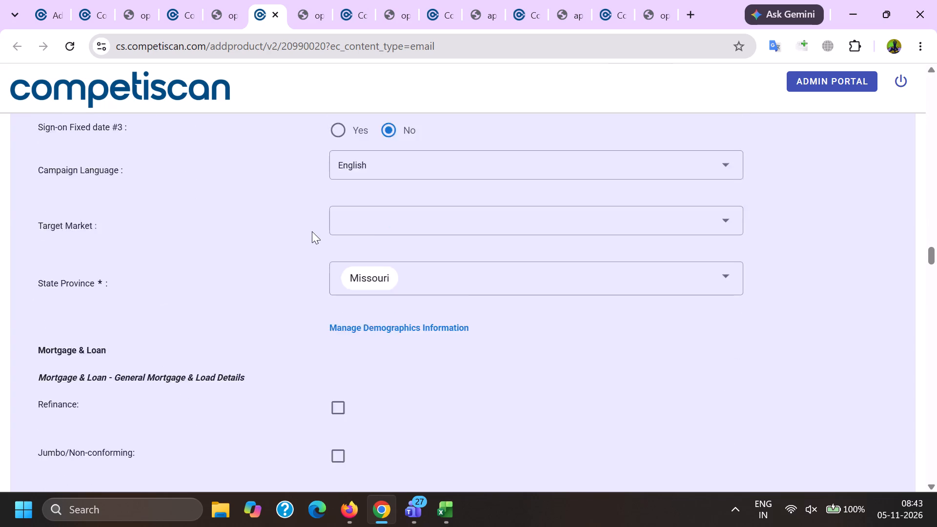
scroll(312, 231, "down", 20)
left_click(304, 255)
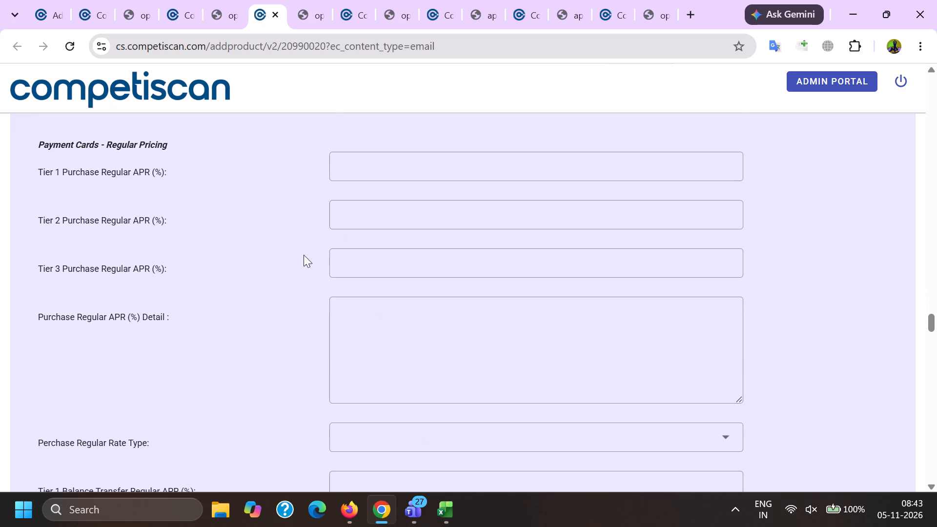
key("End")
scroll(303, 255, "up", 5)
scroll(326, 309, "down", 12)
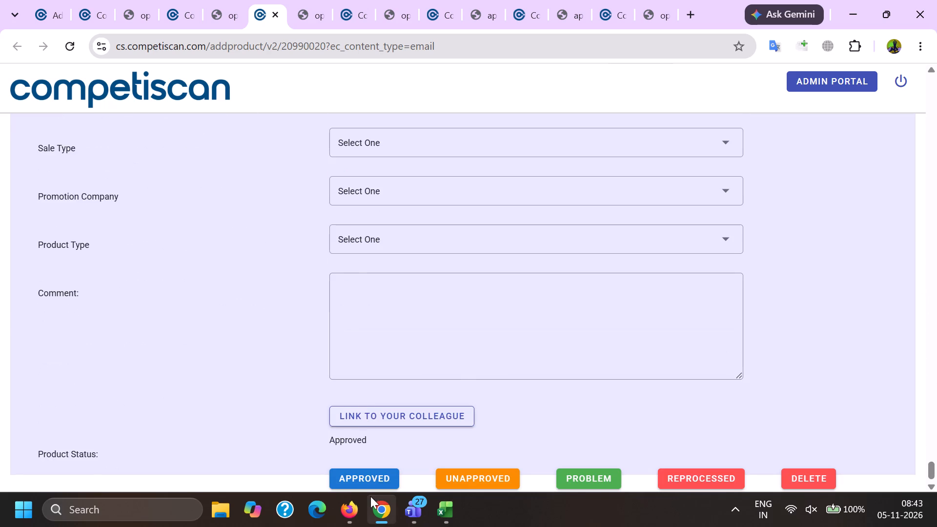
left_click(368, 486)
left_click(366, 465)
left_click(368, 474)
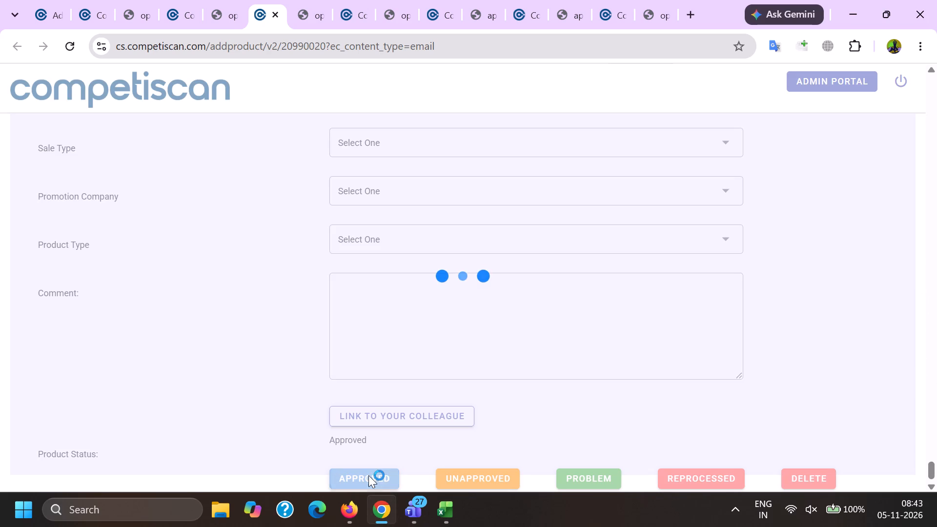
Compare product 20990103's Pottery Barn email PDF, including its Affirm details, with the form's companies, categories and product headline.
left_click(399, 0)
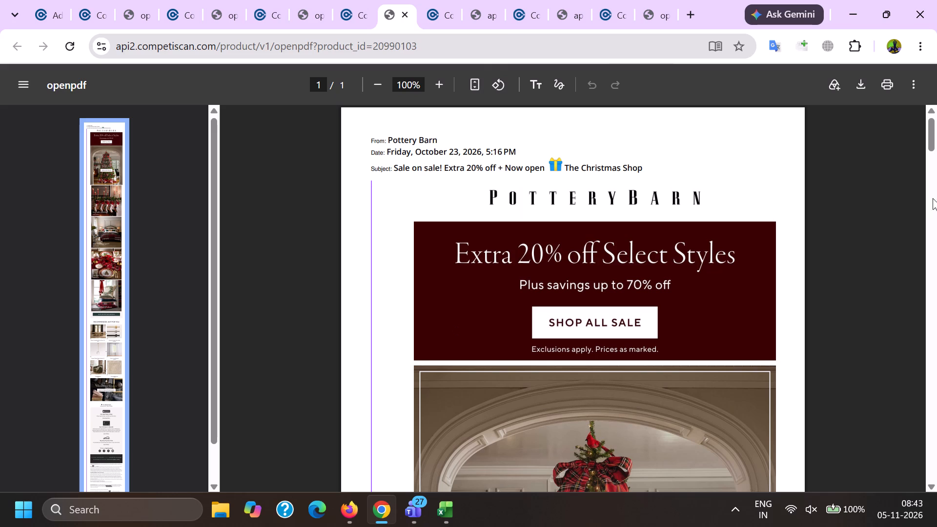
left_click(922, 160)
left_click_drag(932, 141, 936, 523)
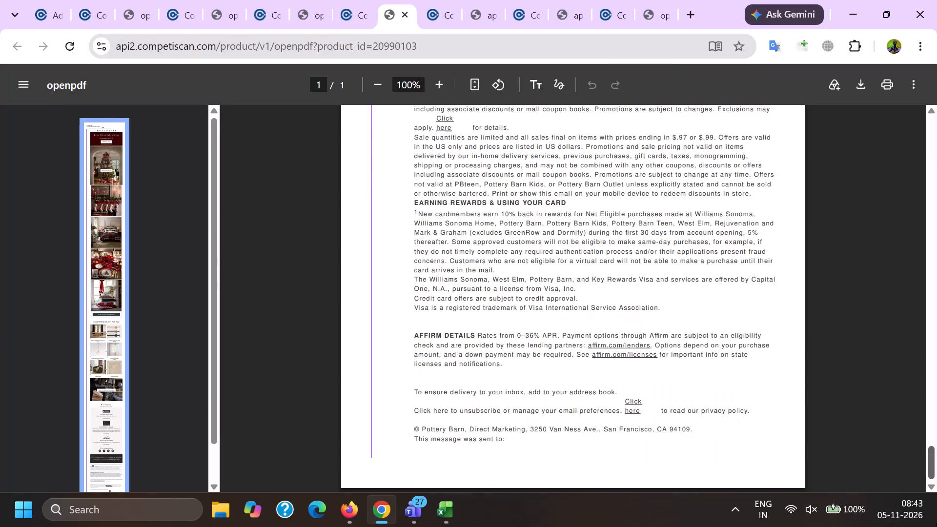
left_click_drag(936, 523, 936, 523)
left_click(350, 0)
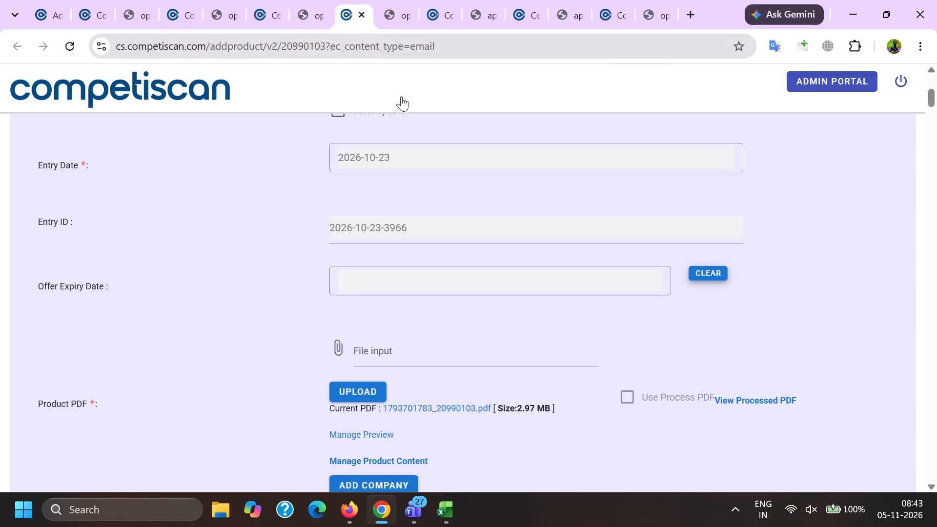
scroll(391, 221, "down", 6)
scroll(416, 257, "down", 3)
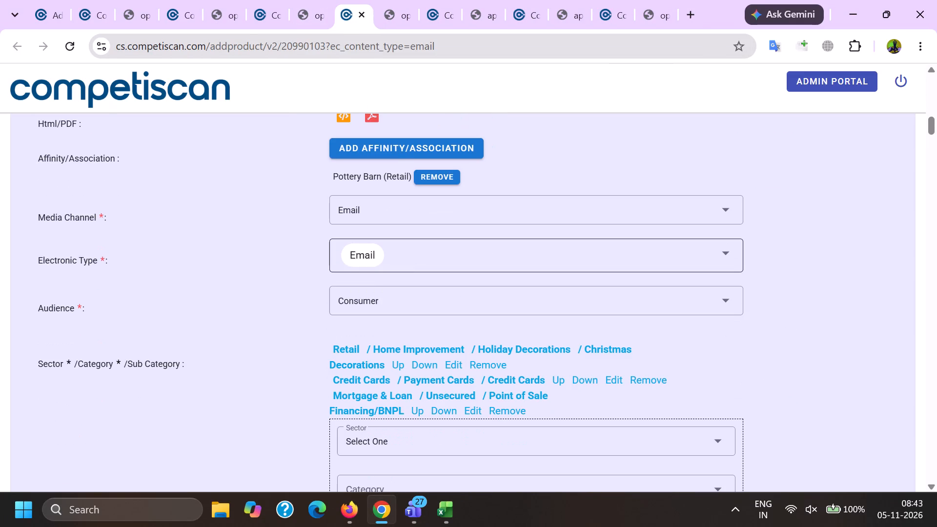
scroll(416, 255, "down", 6)
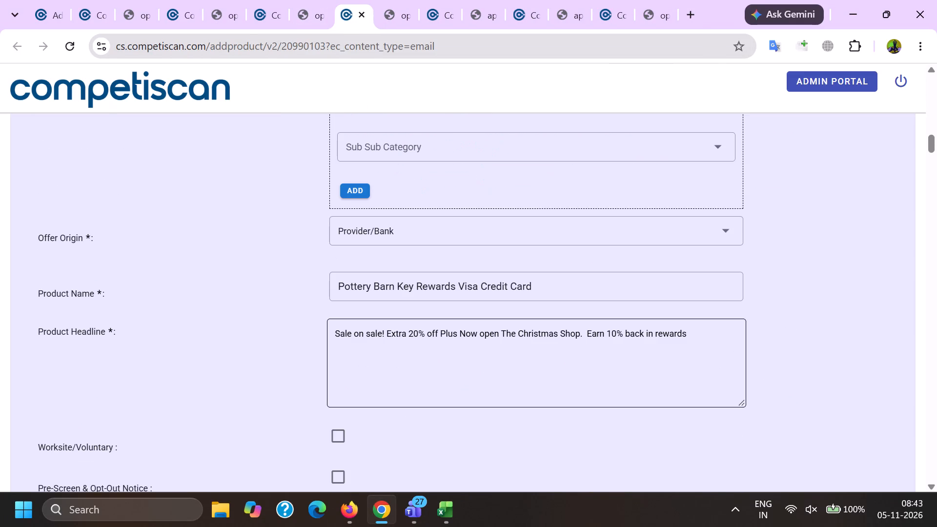
left_click_drag(716, 349, 331, 360)
Review product 20990103's response, incentive, Mortgage & Loan, payment card and retail fields through to its product status.
scroll(343, 329, "down", 7)
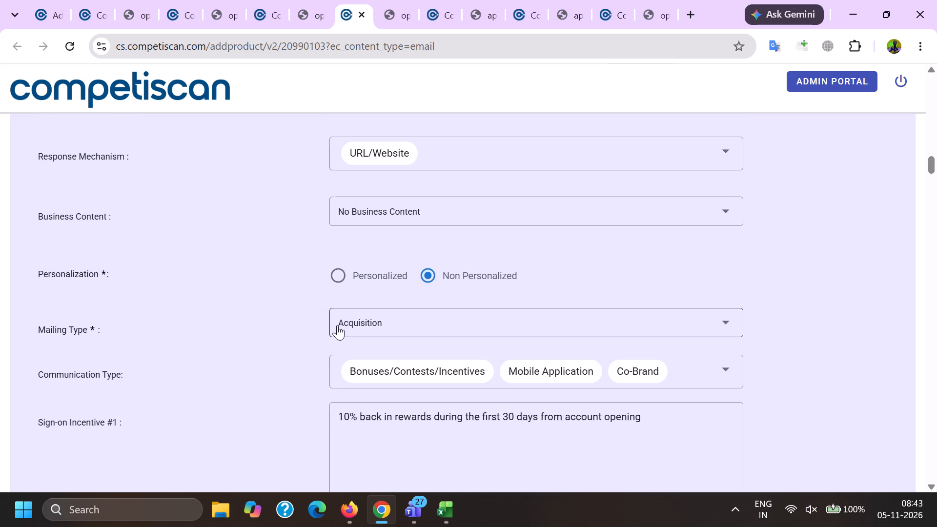
scroll(337, 320, "down", 3)
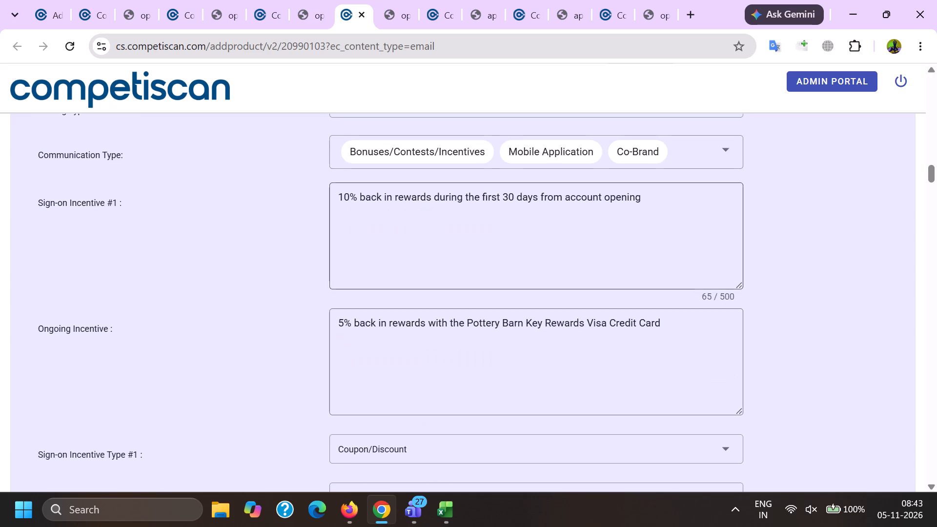
scroll(335, 320, "down", 17)
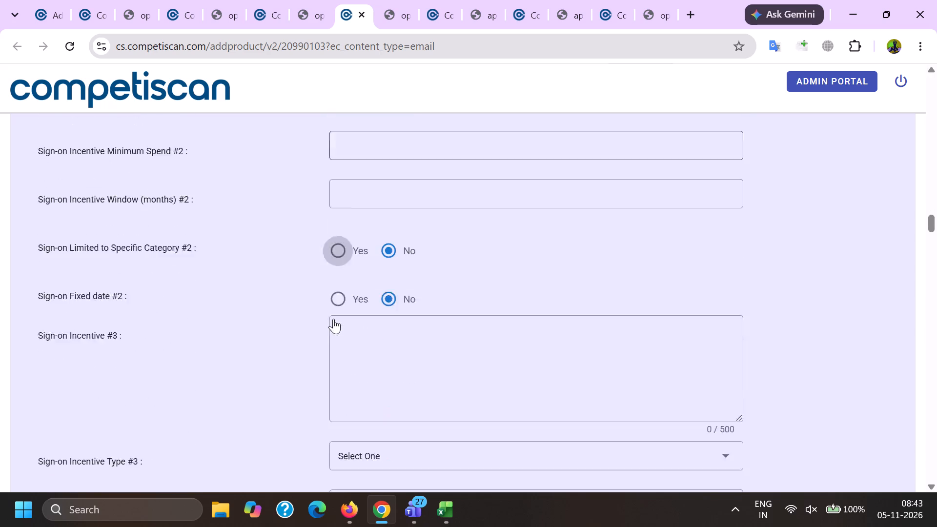
scroll(333, 317, "down", 19)
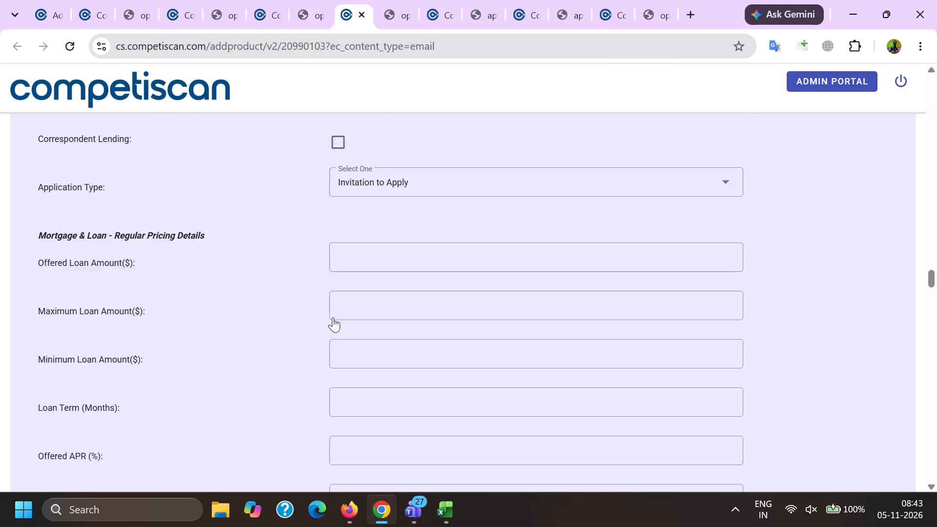
scroll(333, 317, "down", 11)
left_click(296, 306)
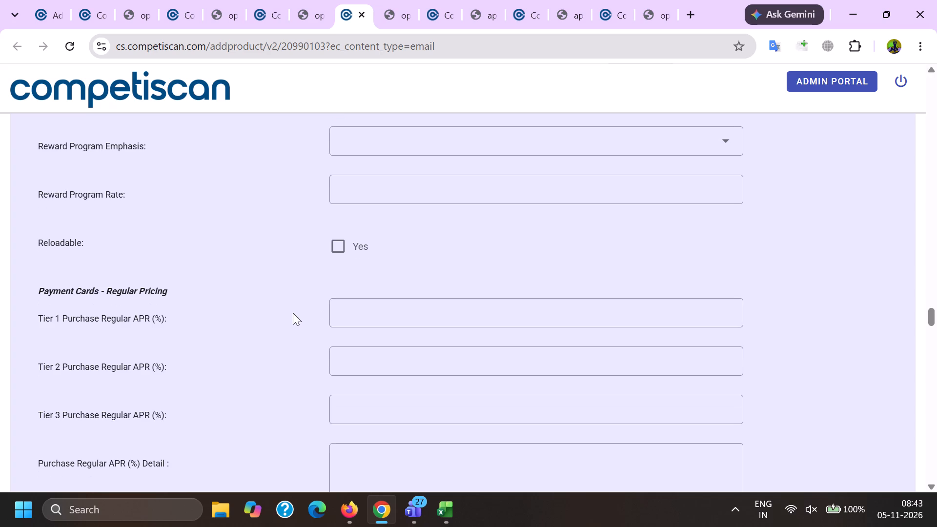
key("End")
scroll(292, 314, "up", 4)
scroll(292, 312, "down", 16)
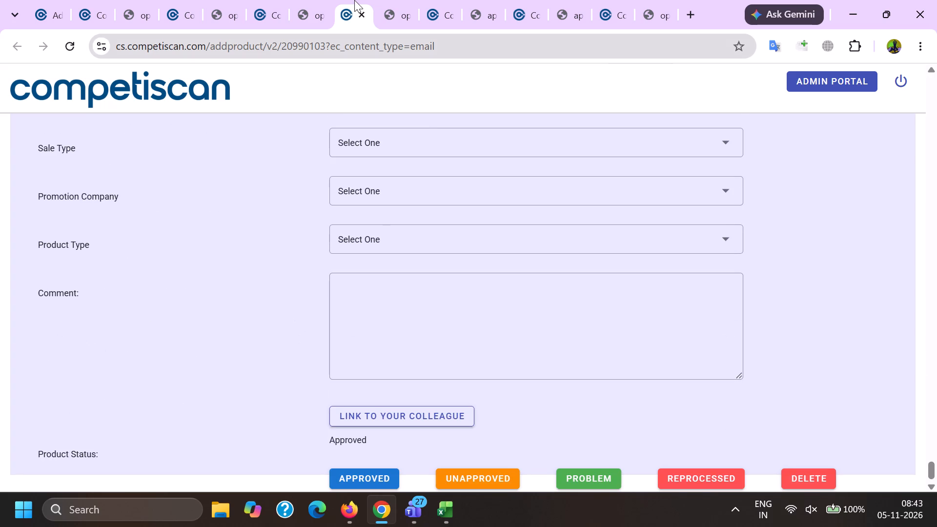
Close product 20990103's form and PDF pages.
left_click(363, 10)
left_click(362, 13)
Examine product 20990143's Michaels email PDF, activity log and listed companies.
left_click(413, 0)
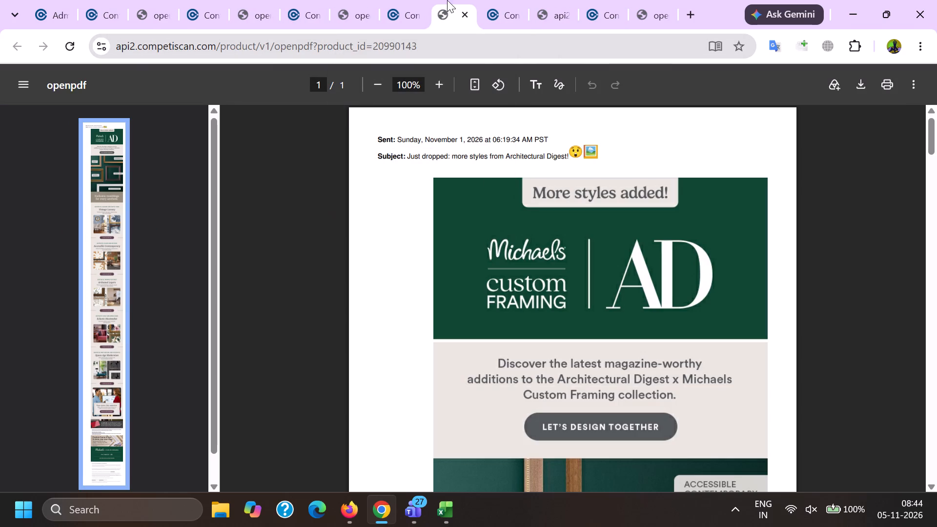
left_click(405, 0)
scroll(401, 257, "up", 8)
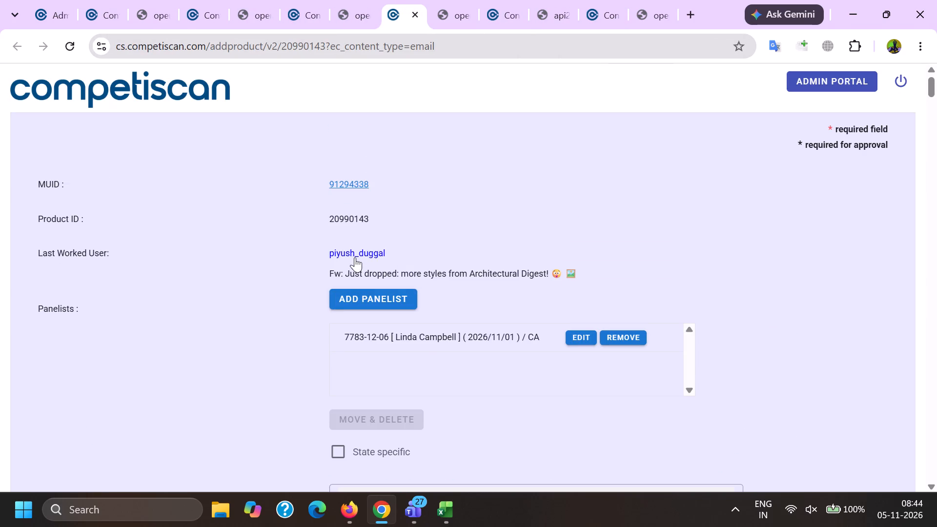
left_click(354, 255)
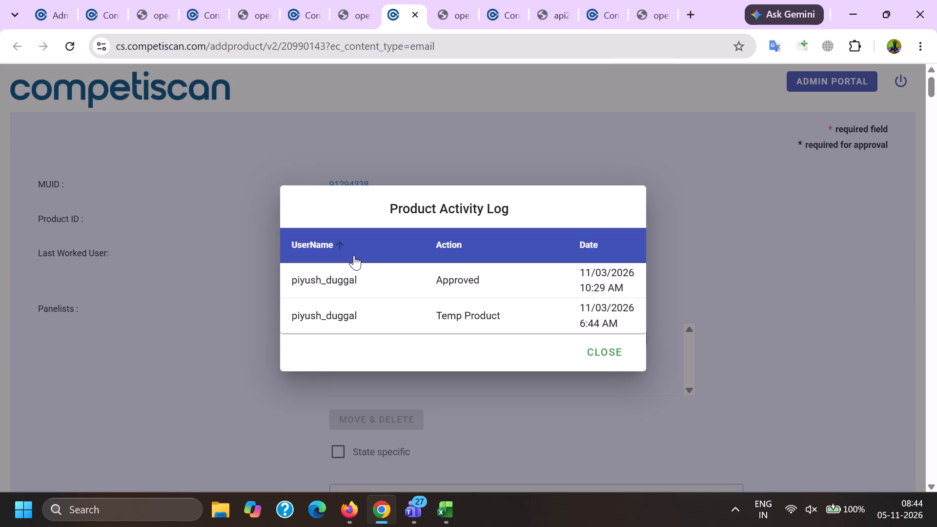
left_click(594, 345)
scroll(466, 178, "down", 6)
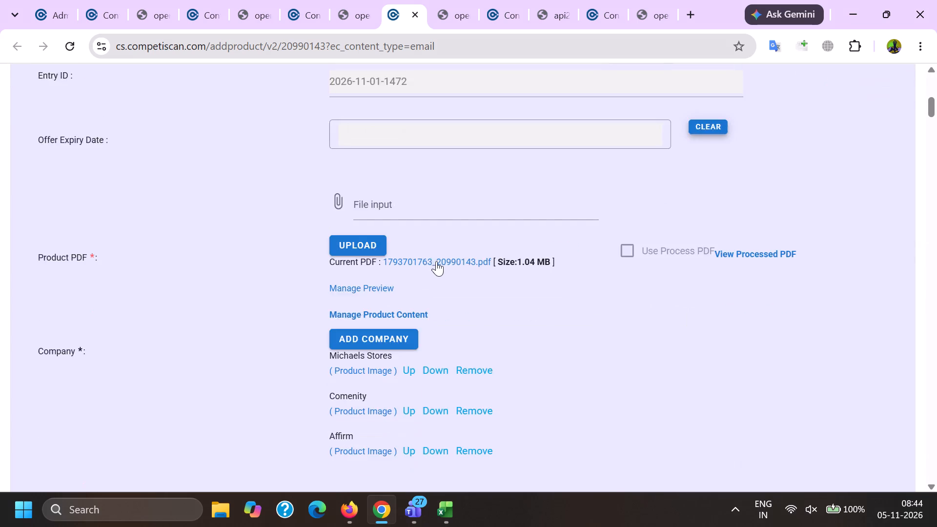
scroll(436, 261, "down", 14)
scroll(437, 273, "up", 12)
scroll(438, 270, "down", 5)
scroll(427, 308, "down", 1)
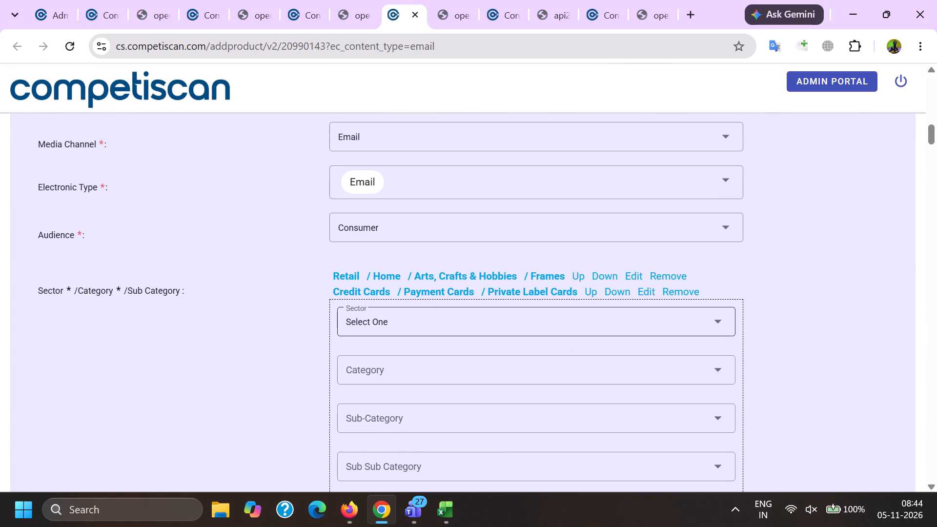
Add the Mortgage & Loan / Unsecured / Point of Sale Financing/BNPL category to product 20990143.
left_click(385, 318)
scroll(408, 251, "down", 1)
scroll(398, 327, "down", 3)
left_click(416, 245)
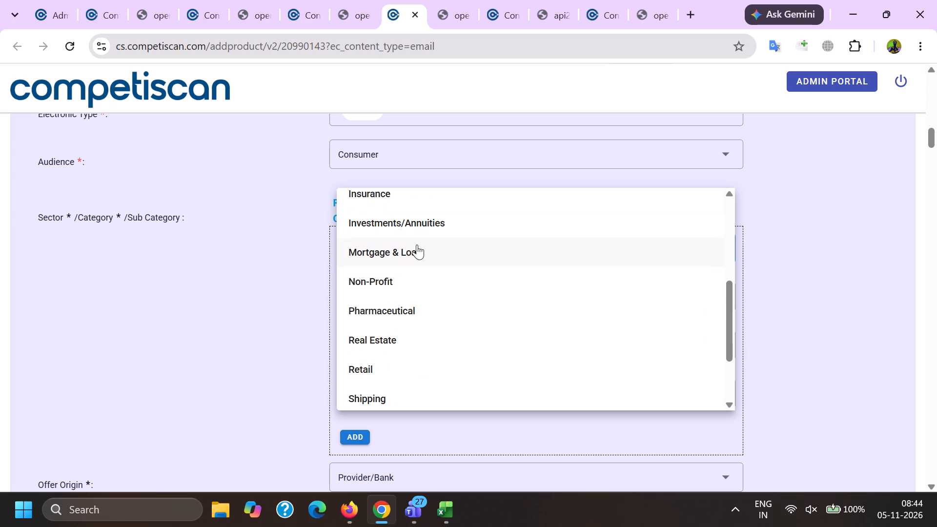
left_click_drag(225, 236, 229, 243)
left_click(364, 302)
scroll(387, 206, "down", 1)
left_click(394, 243)
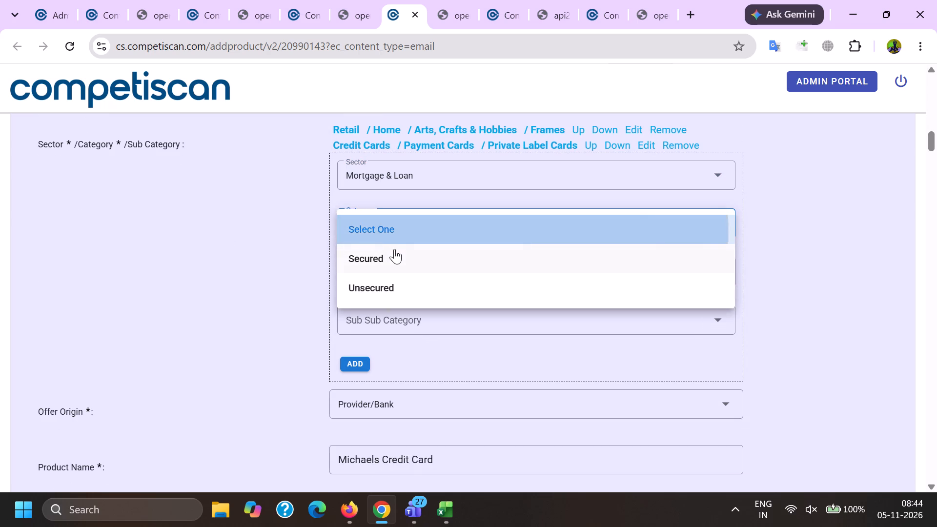
double_click(383, 281)
scroll(385, 255, "down", 2)
scroll(374, 317, "down", 5)
left_click(409, 296)
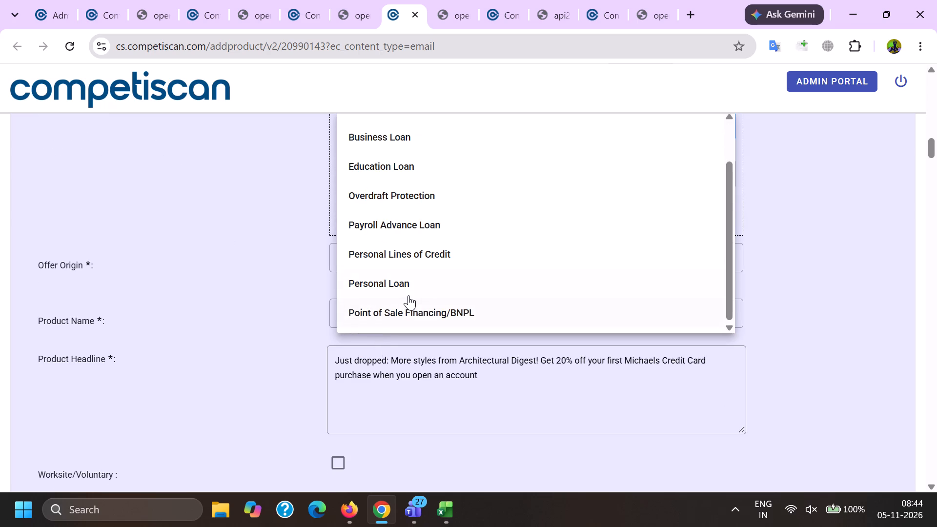
left_click(293, 292)
left_click(386, 133)
scroll(376, 284, "down", 2)
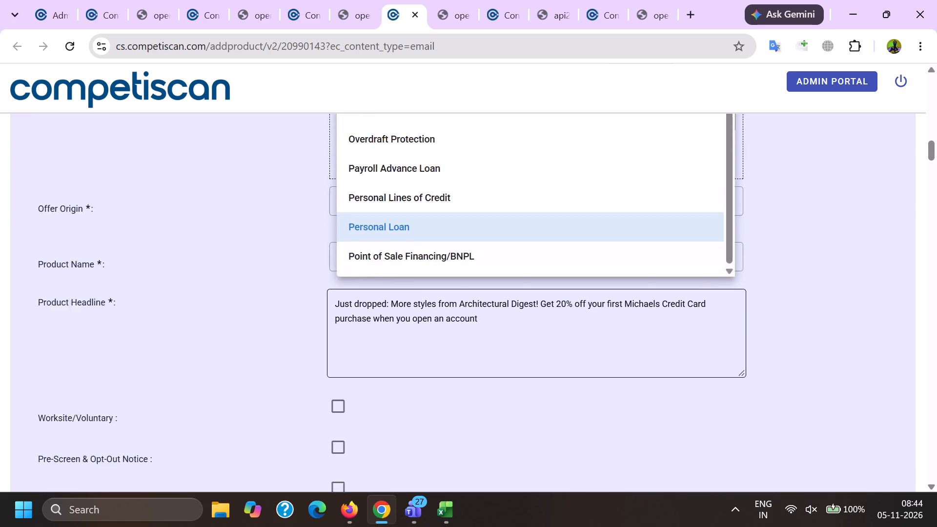
left_click(392, 166)
scroll(265, 195, "up", 2)
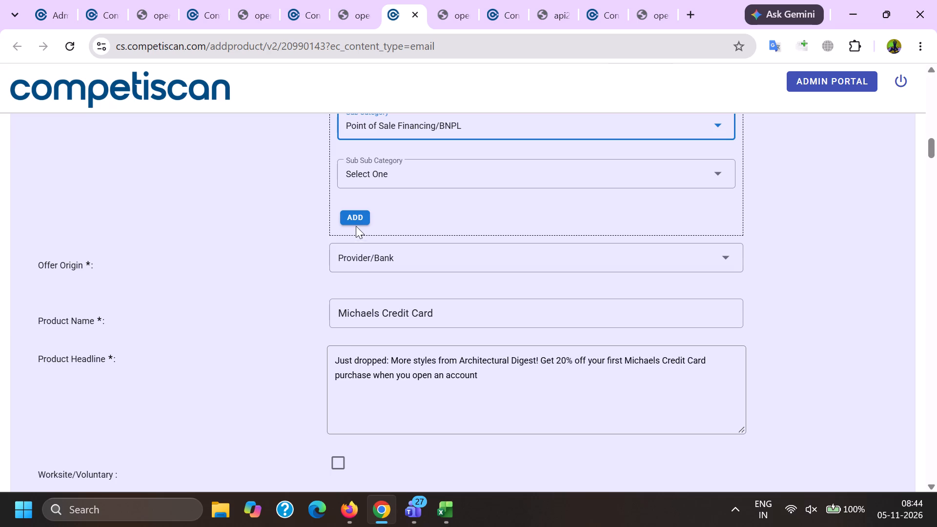
left_click(356, 223)
Set product 20990143's Mortgage & Loan Application Type to Invitation to Apply.
scroll(368, 192, "down", 19)
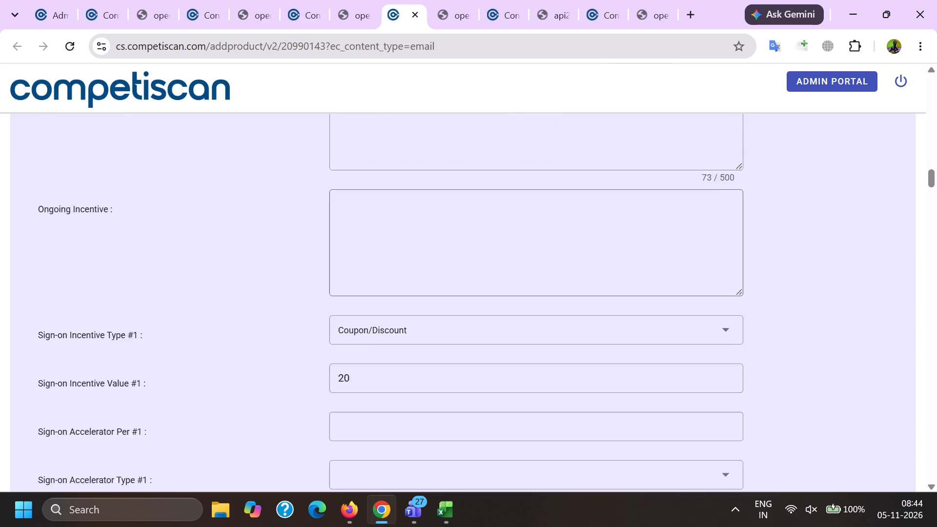
scroll(407, 228, "down", 20)
scroll(407, 228, "down", 6)
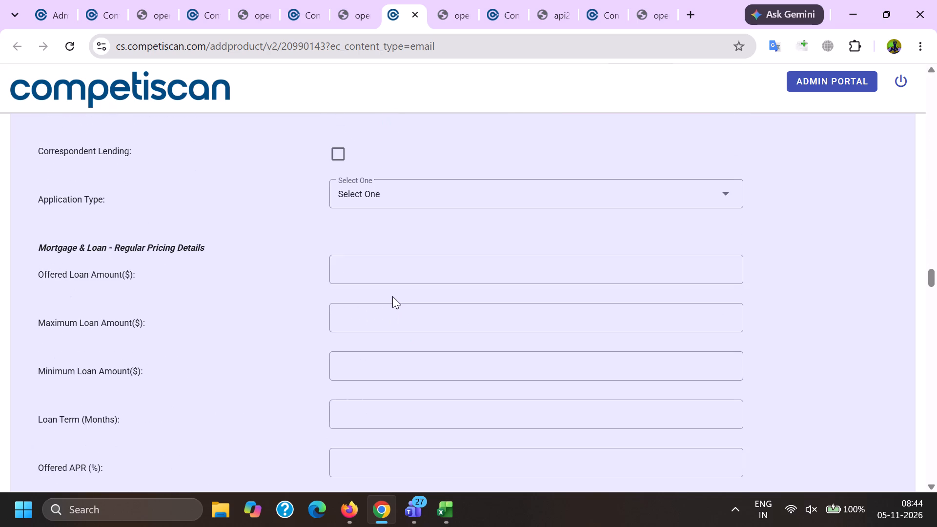
left_click(387, 191)
left_click(381, 250)
left_click(284, 242)
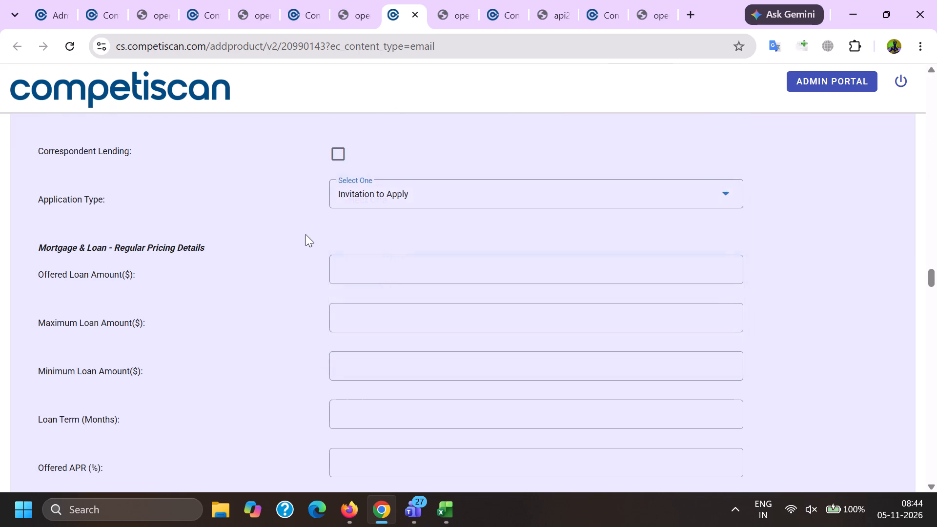
Review product 20990143's payment card and retail credit fields and set its status to Unapproved.
scroll(306, 234, "down", 14)
scroll(312, 300, "up", 5)
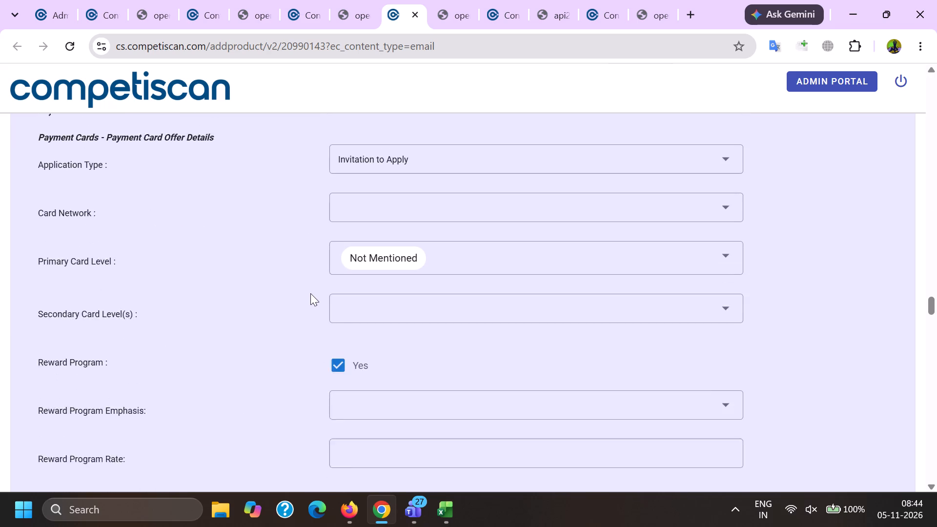
scroll(310, 293, "down", 7)
left_click_drag(308, 287, 308, 292)
key("End")
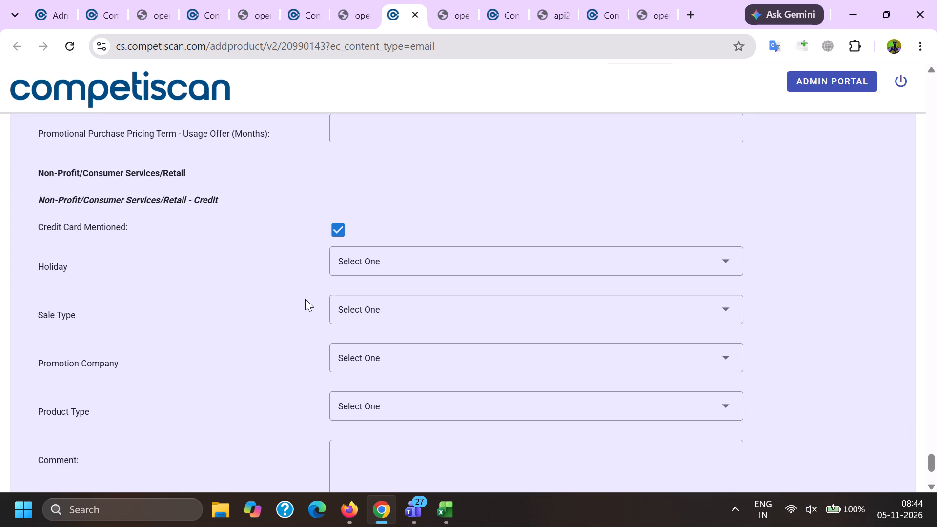
left_click(456, 482)
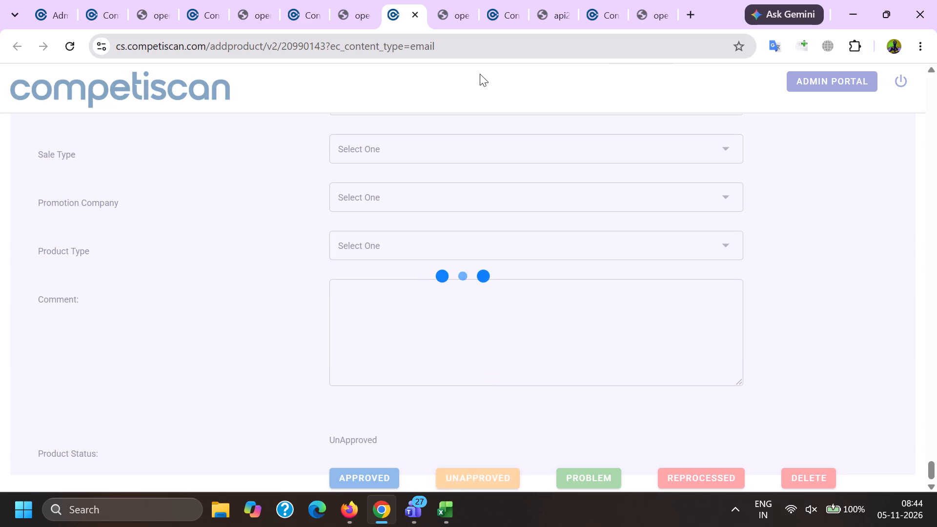
Check product 20990225's categories, headline, sign-on incentive, loan and payment card fields against its Michaels email PDF, and close both pages.
left_click(499, 0)
left_click(540, 0)
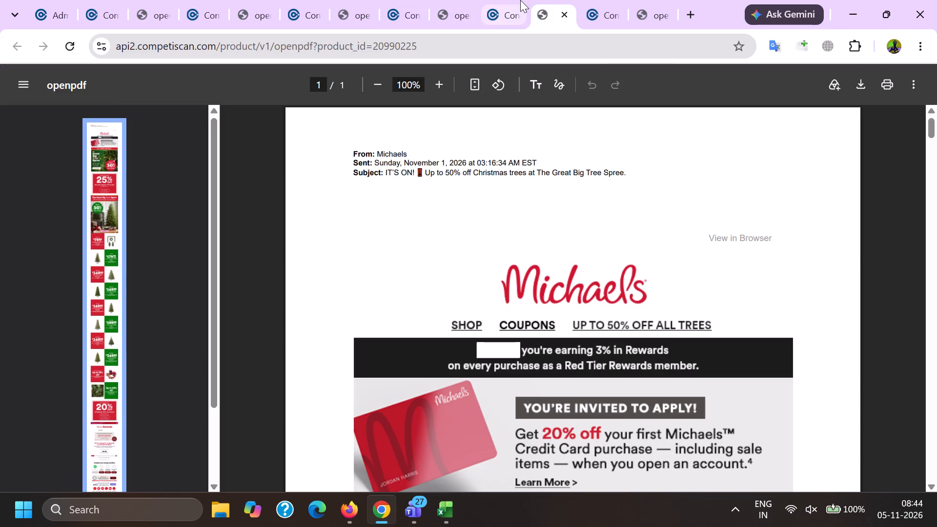
left_click(520, 0)
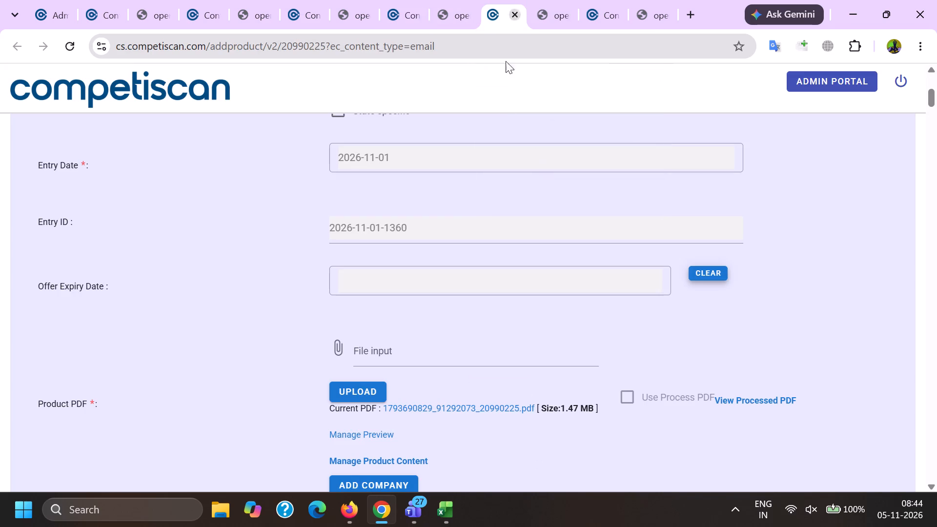
scroll(486, 190, "down", 15)
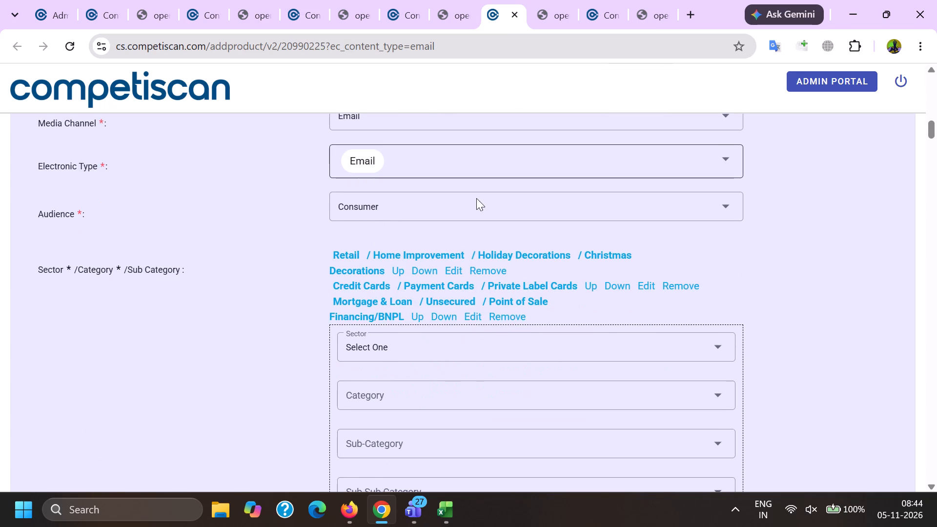
left_click_drag(660, 372, 100, 258)
scroll(221, 259, "down", 12)
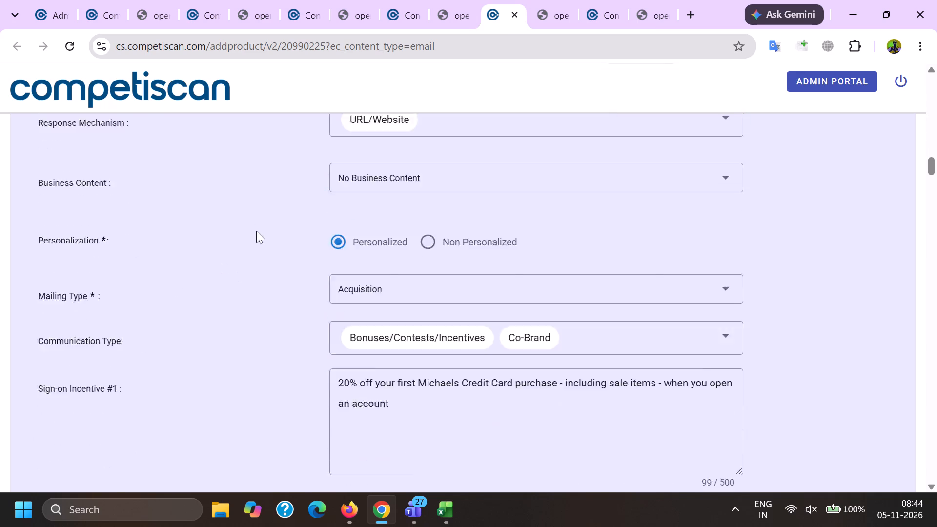
scroll(256, 231, "down", 20)
scroll(256, 231, "down", 9)
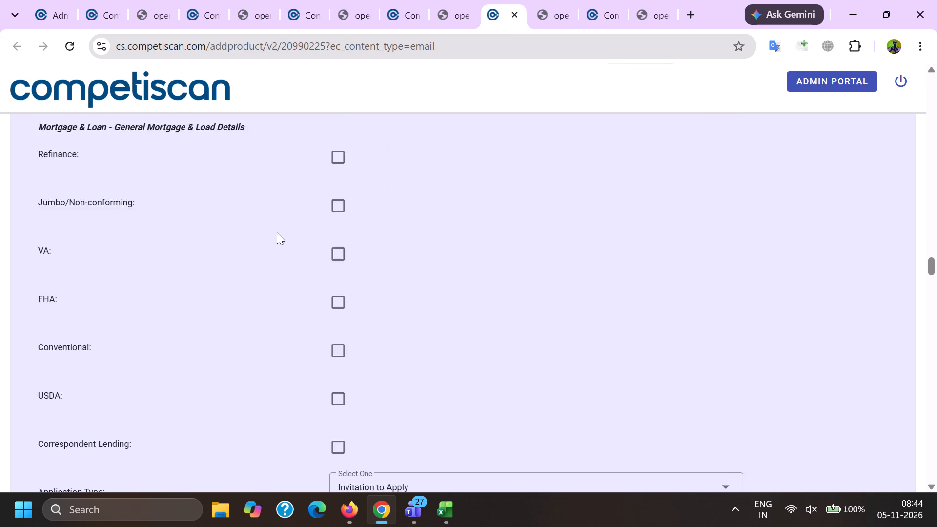
scroll(277, 232, "down", 11)
left_click(264, 261)
key("End")
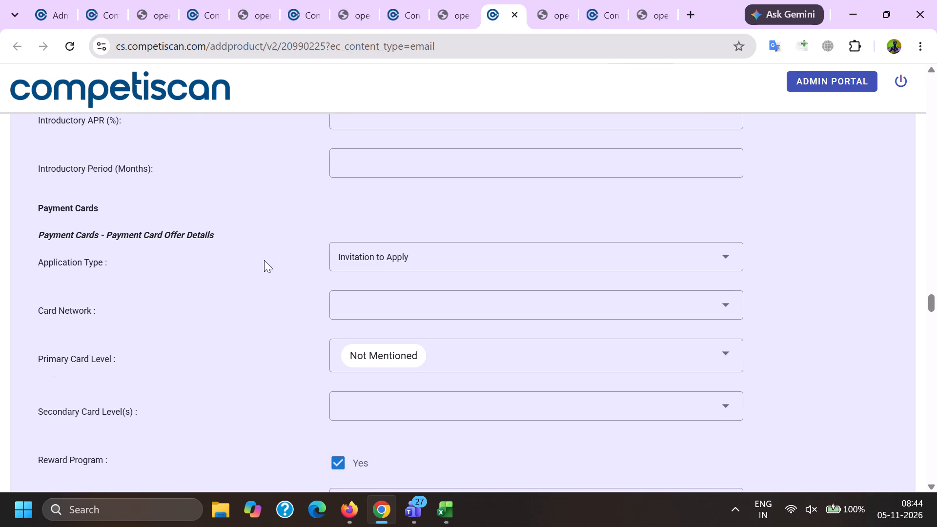
scroll(265, 258, "up", 5)
left_click(512, 21)
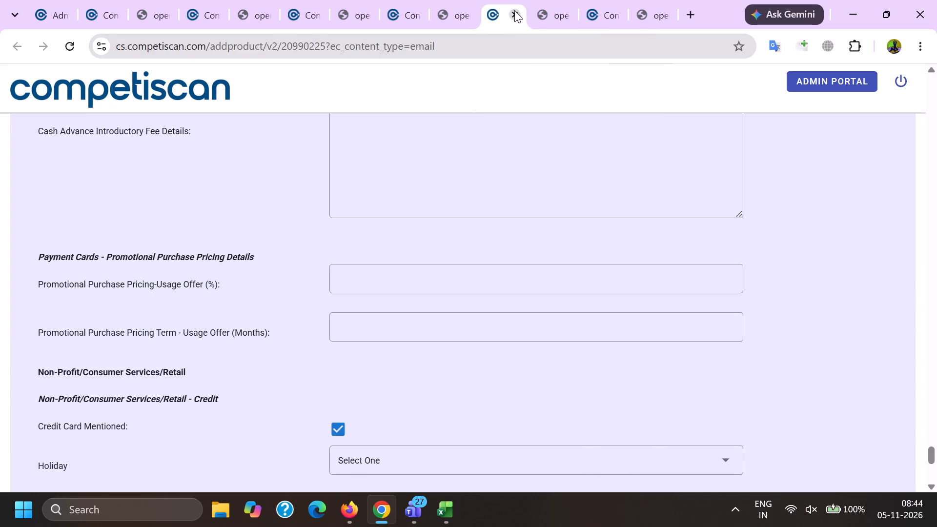
left_click(514, 10)
left_click(514, 13)
Read product 20990276's Michaels Rewards email PDF from the header through the offers to the closing disclosures.
left_click(546, 0)
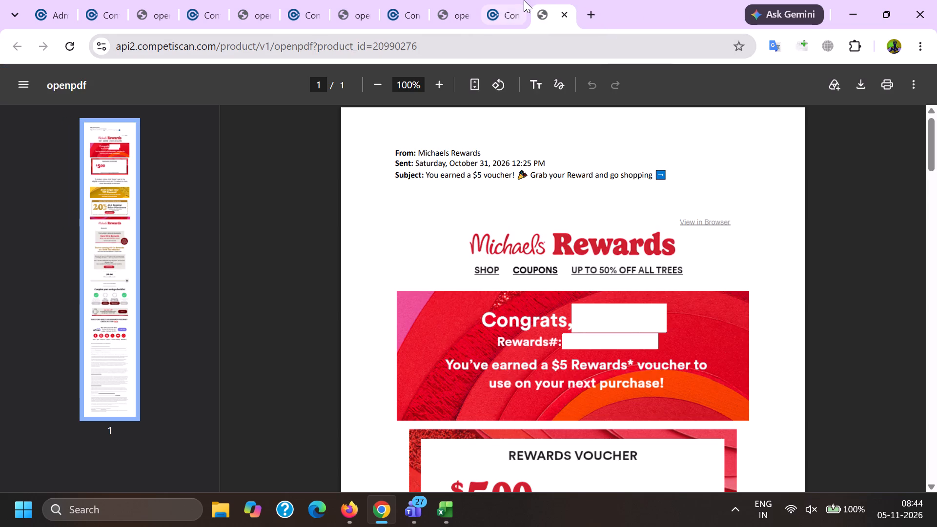
scroll(564, 277, "down", 3)
scroll(508, 275, "down", 6)
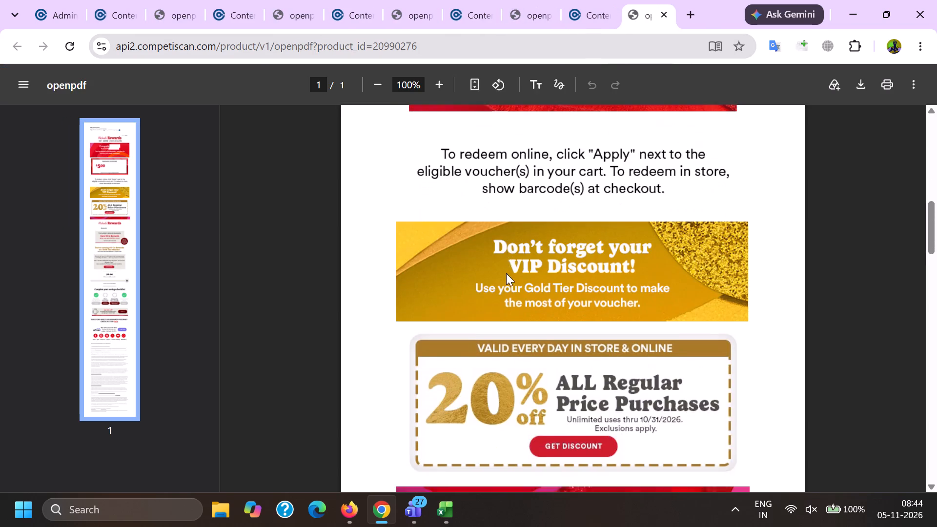
scroll(506, 272, "down", 8)
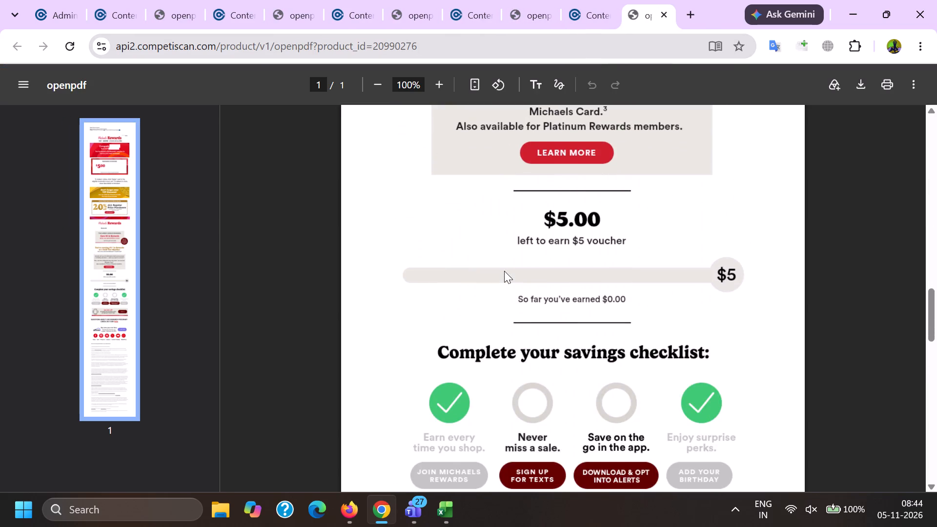
scroll(504, 271, "down", 12)
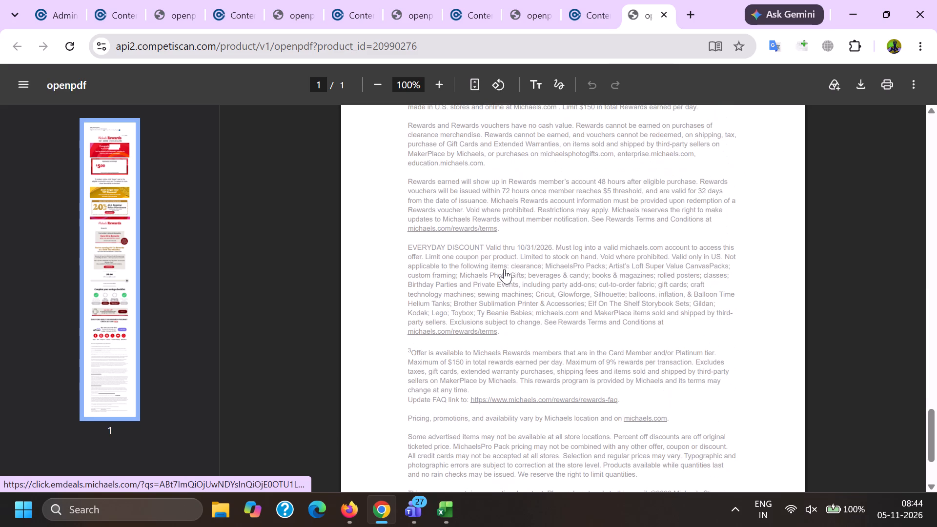
scroll(504, 269, "down", 14)
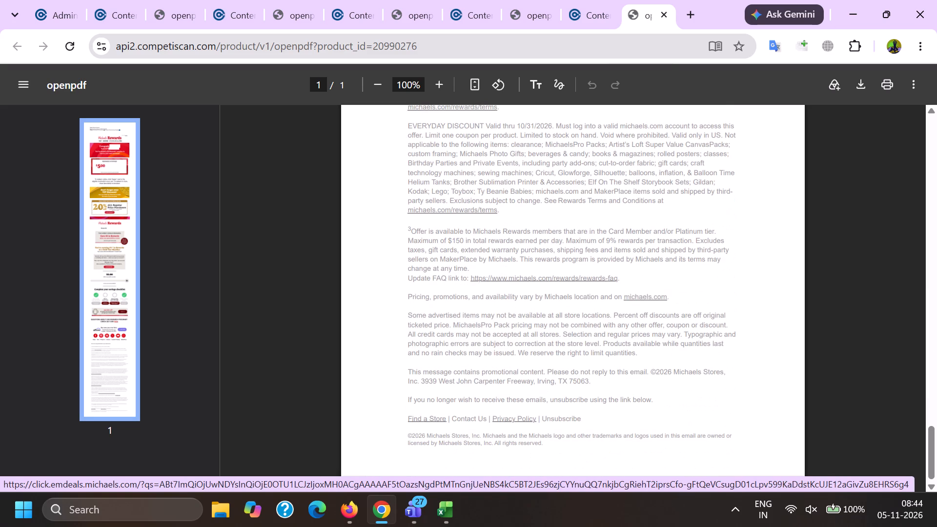
Check product 20990276's companies, headline, incentives, retail credit fields and product status, and close its page and PDF.
left_click(573, 0)
scroll(516, 271, "down", 7)
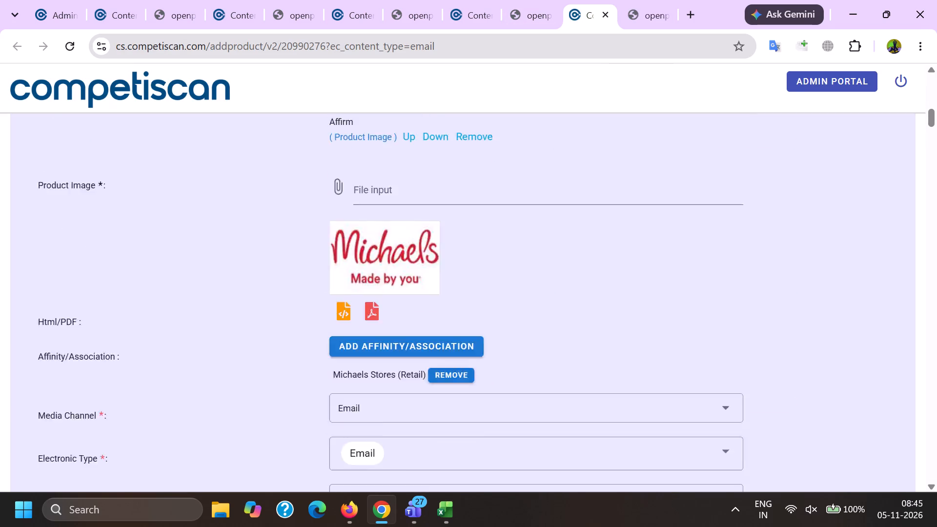
scroll(514, 272, "down", 9)
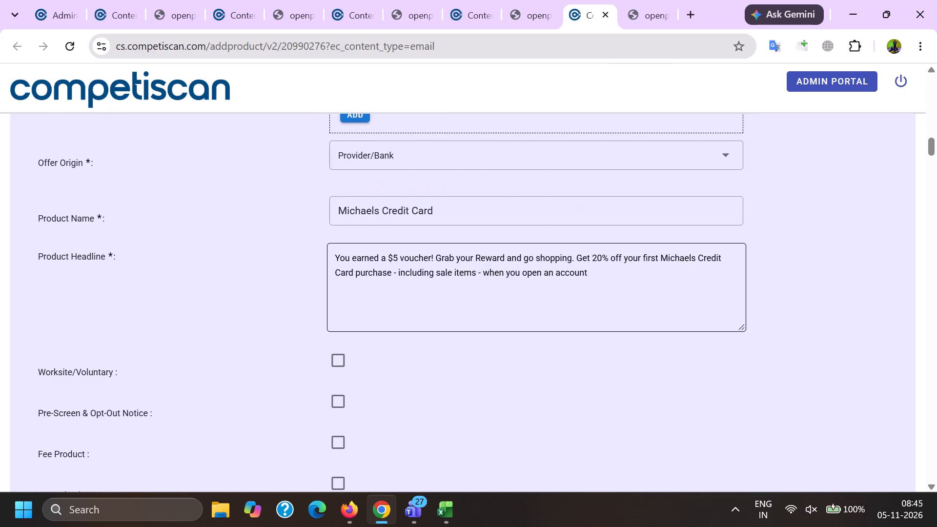
left_click_drag(605, 277, 247, 237)
scroll(296, 241, "down", 9)
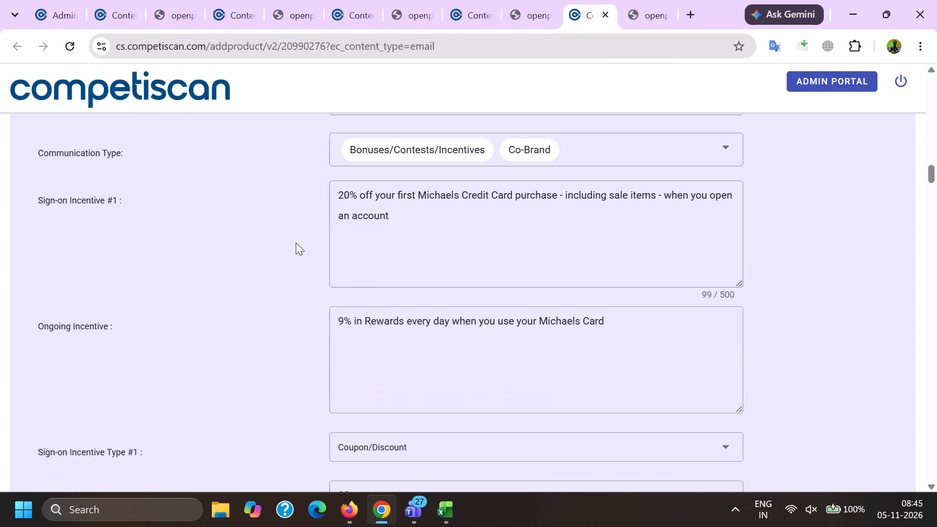
scroll(296, 242, "down", 3)
scroll(296, 241, "down", 20)
scroll(296, 241, "down", 1)
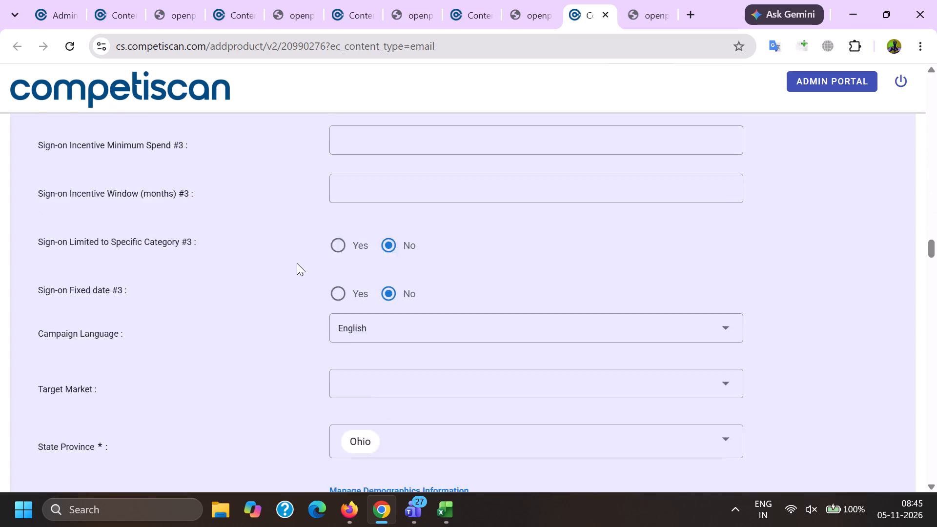
scroll(297, 263, "down", 20)
scroll(297, 263, "down", 3)
left_click(292, 280)
key("End")
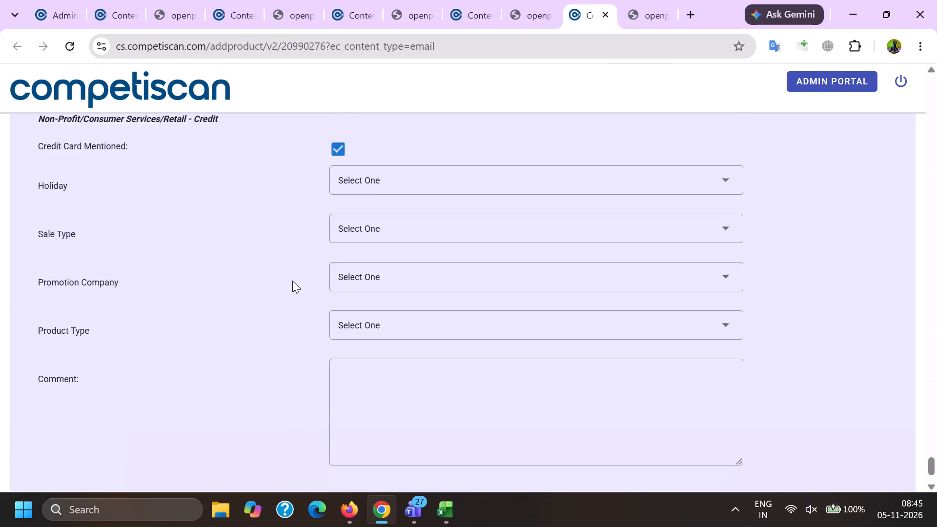
scroll(292, 280, "up", 10)
scroll(482, 174, "down", 11)
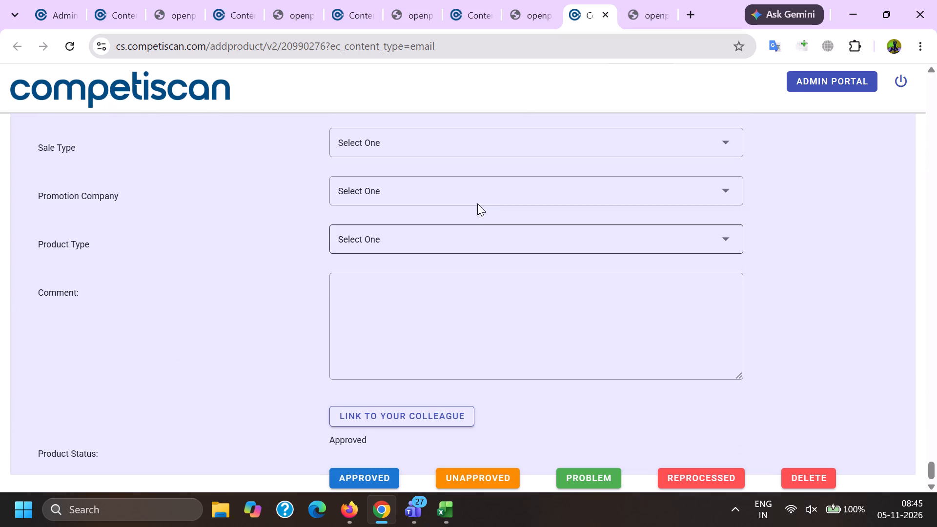
scroll(477, 203, "down", 3)
left_click(610, 11)
left_click(609, 12)
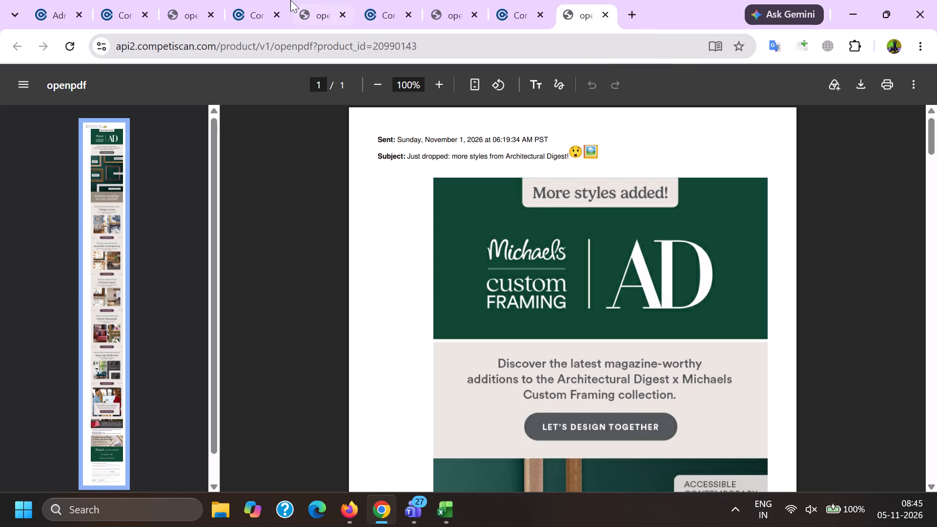
Close the remaining finished product pages and PDFs, keeping the Admin Portal and product 20990143 open.
left_click(140, 0)
left_click(149, 13)
left_click(148, 13)
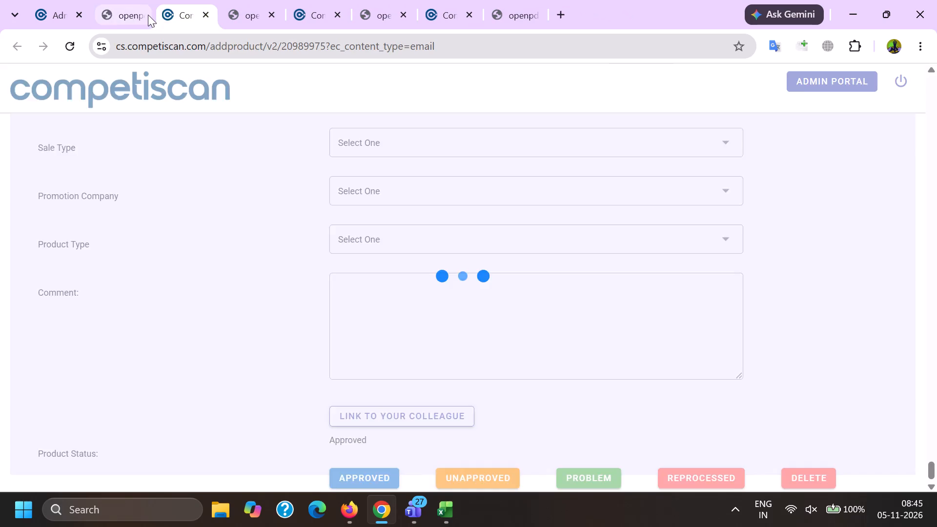
left_click(148, 15)
left_click(148, 13)
double_click(148, 14)
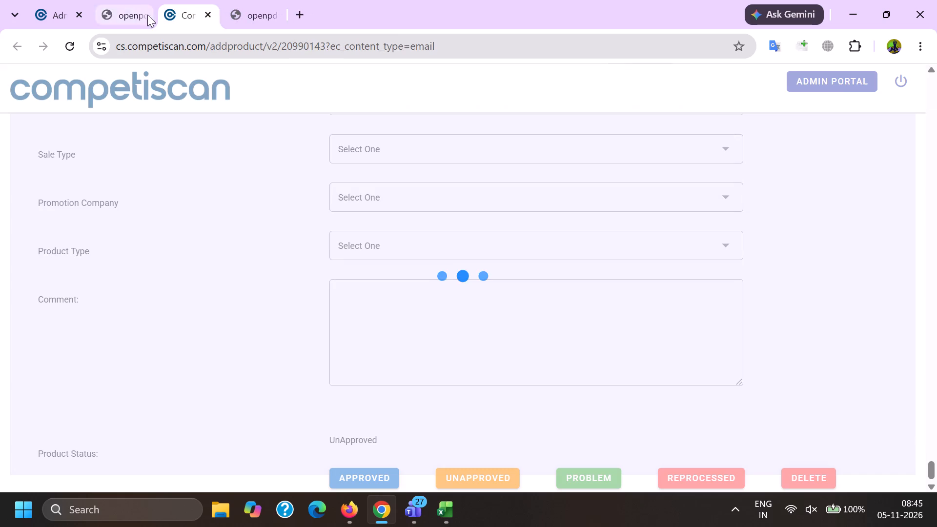
In the 2025 excel workbook's may 26 sheet, copy the 20 product links from 20990858 to 20991689 (D7331 to D7350).
left_click(439, 508)
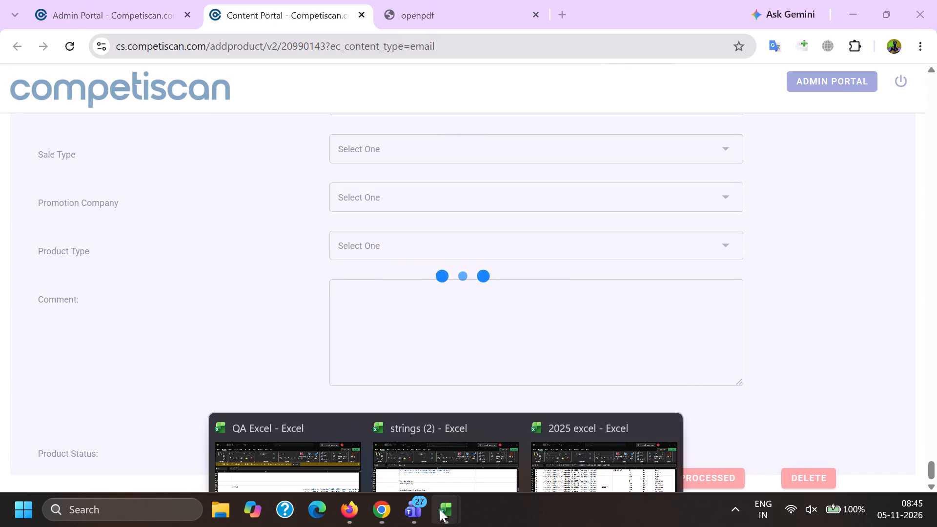
left_click(561, 451)
scroll(402, 319, "down", 3)
scroll(330, 398, "down", 3)
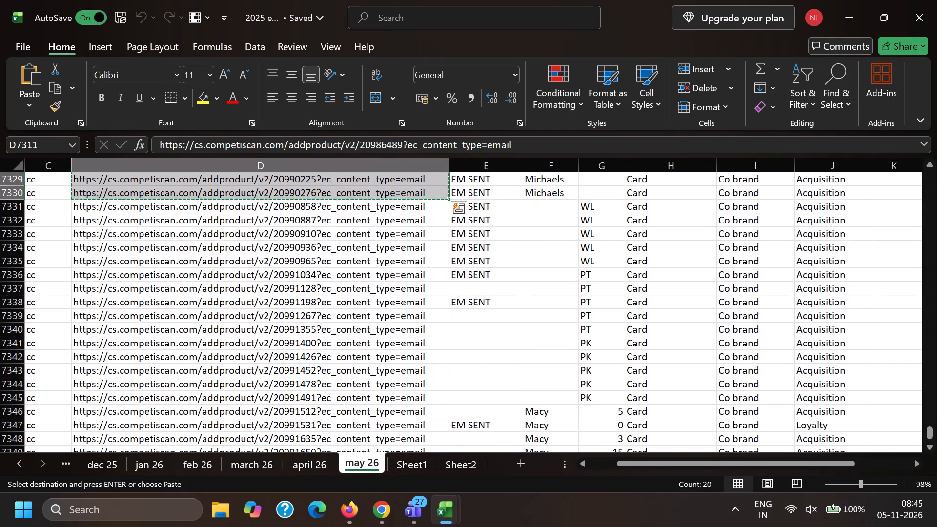
left_click(327, 209)
key("shift+Down")
key("shift+Down")
key("shift+Down")
key("shift+Down")
key("shift+Down")
key("shift+Down")
key("shift+Down")
key("shift+Down")
key("shift+Down")
key("shift+Down")
key("shift+Down")
key("shift+Down")
key("shift+Down")
key("shift+Down")
key("shift+Down")
key("shift+Down")
key("shift+Down")
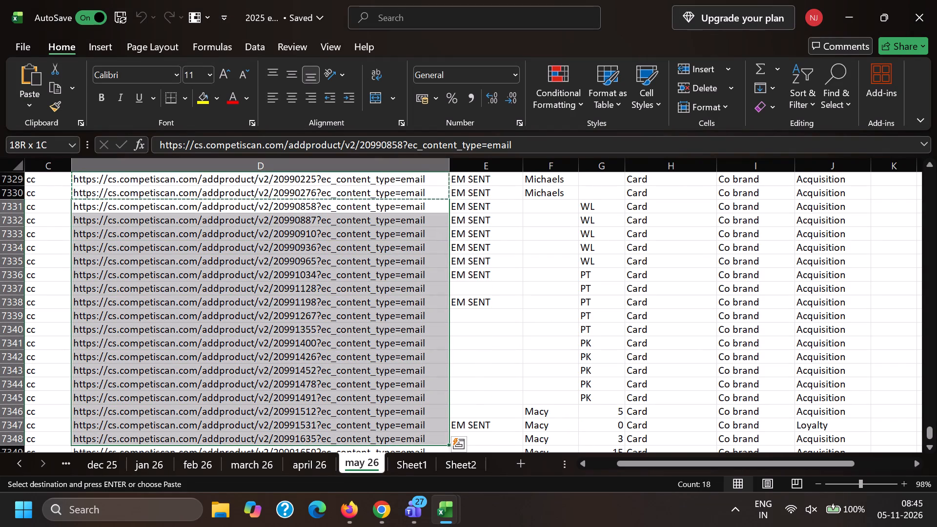
key("shift+Down")
key("shift+Down")
key("ctrl+c")
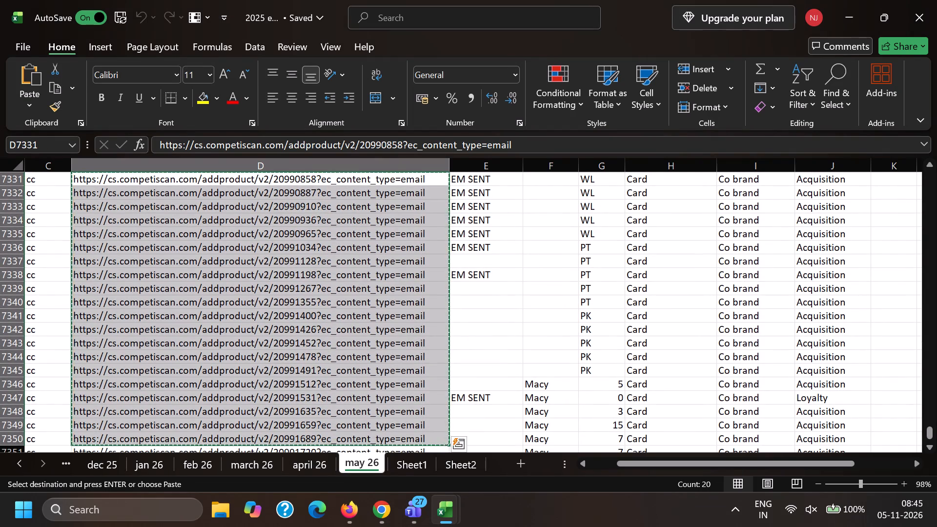
Switch to Chrome, open the 20 copied product URLs in bulk and dismiss product 20990143's update message.
key("alt+Tab")
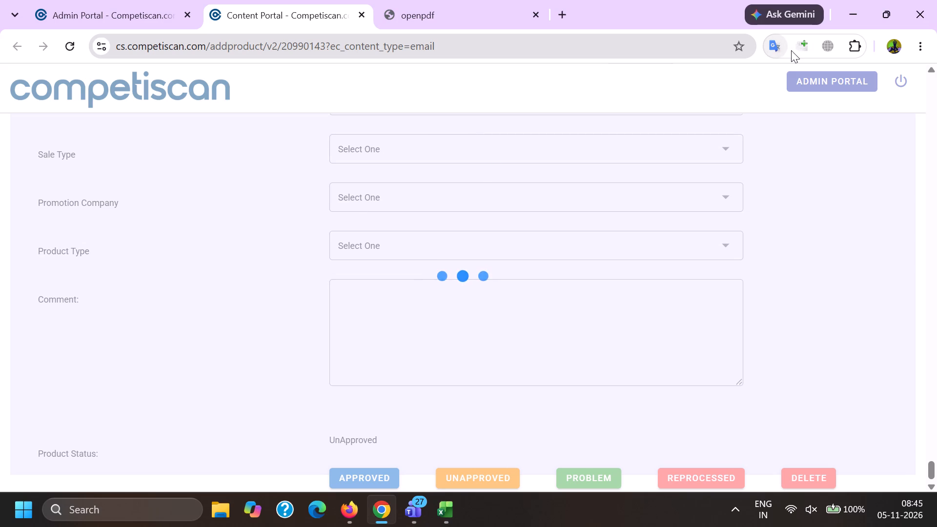
left_click(801, 52)
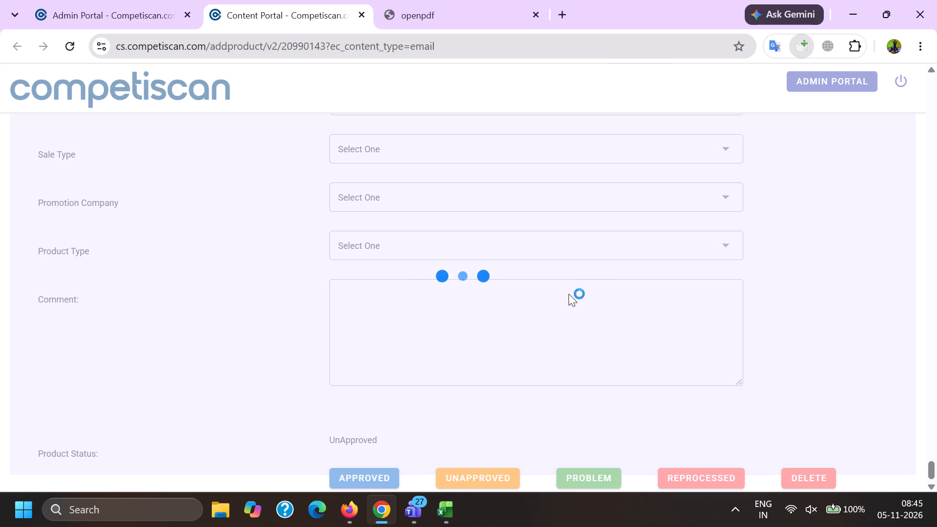
left_click(602, 183)
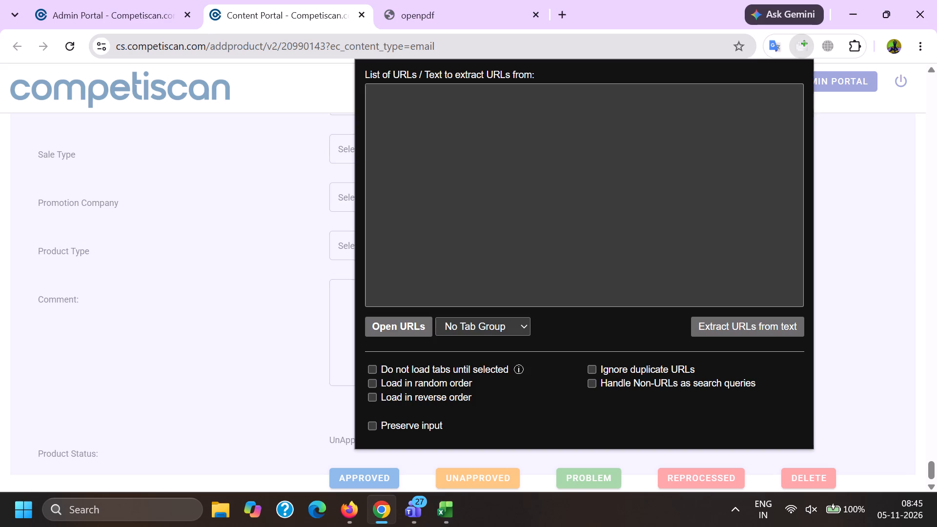
key("ctrl+v")
left_click(389, 324)
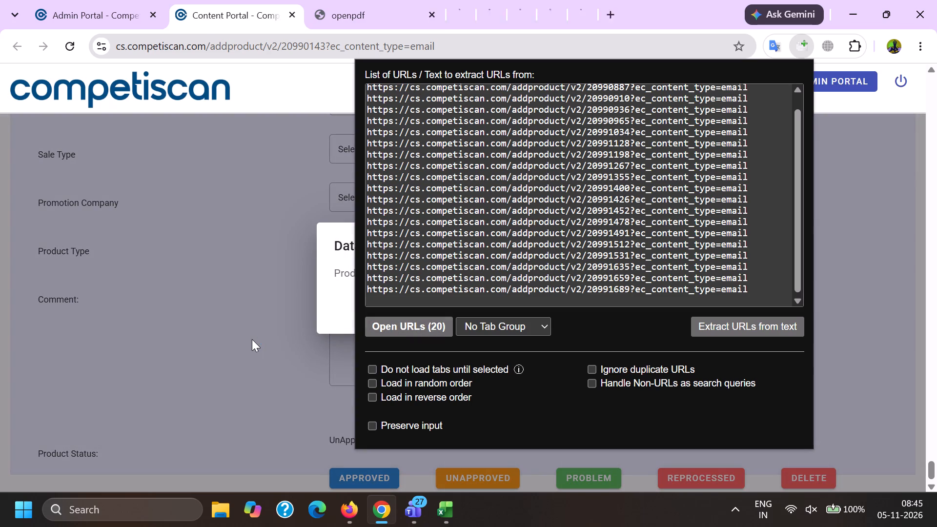
left_click(252, 339)
left_click(576, 326)
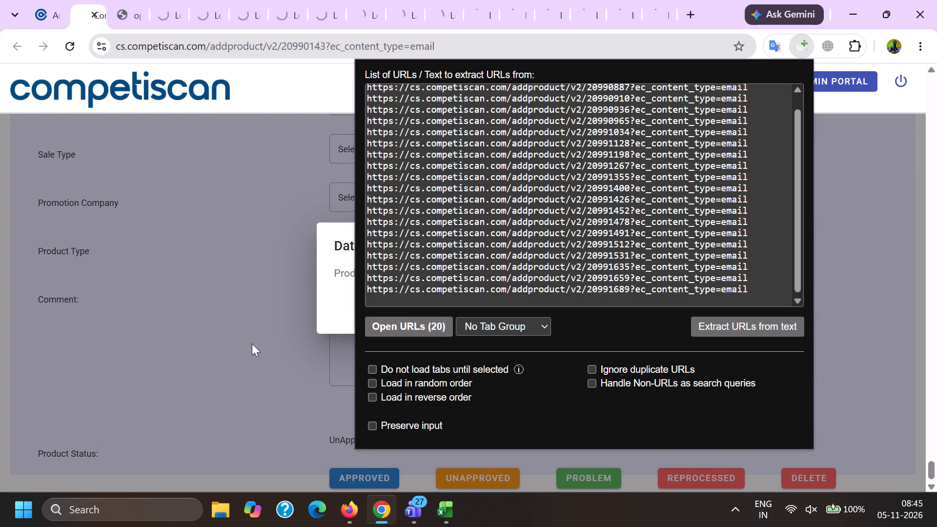
Switch to the 2025 excel workbook and copy the 04-Nov-26 header block with the row above it (A7361 to J7363).
left_click(449, 525)
left_click(592, 433)
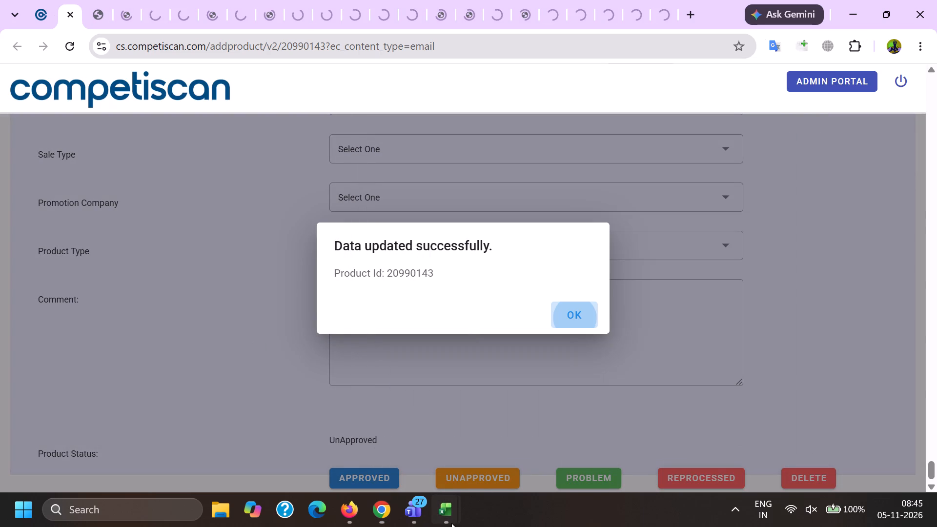
scroll(443, 344, "down", 9)
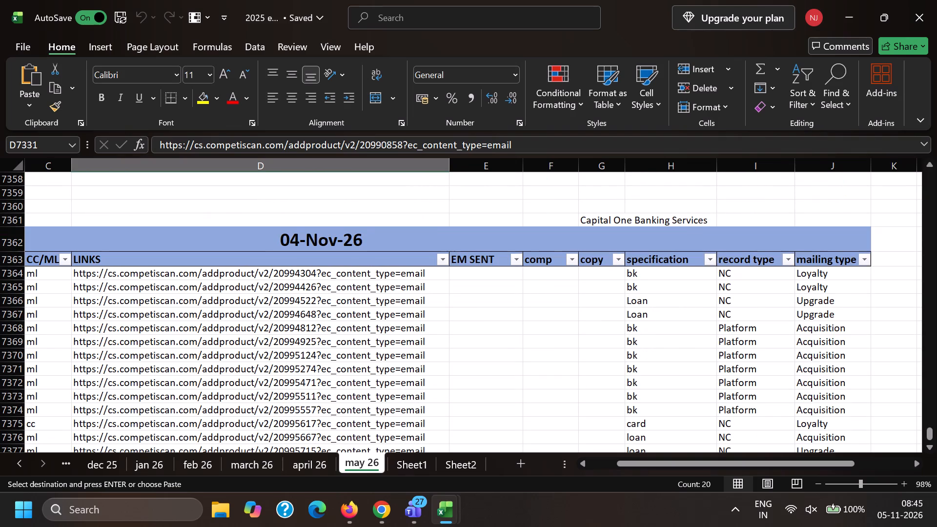
left_click(571, 217)
key("Left")
key("Left")
key("Left")
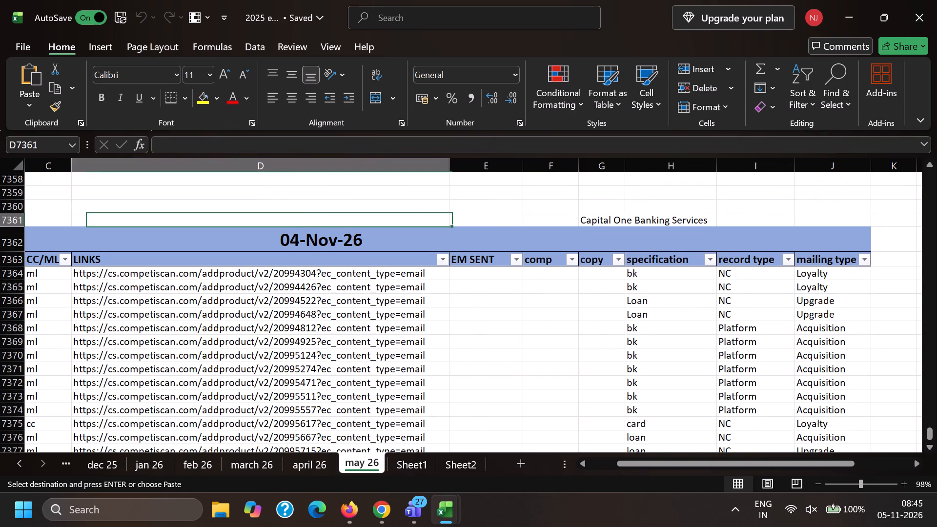
key("Left")
key("Left")
key("Left")
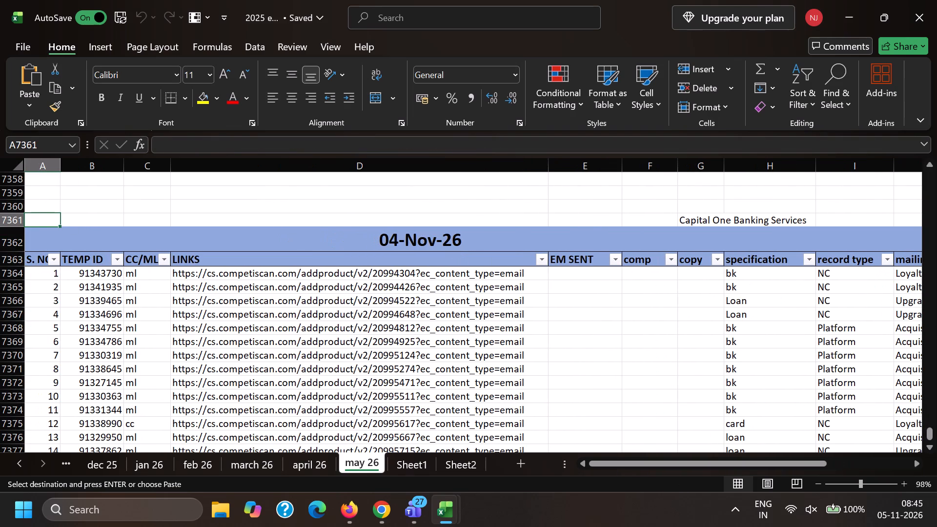
key("ctrl+shift+Down")
key("ctrl+shift+Down")
key("ctrl+shift+Up")
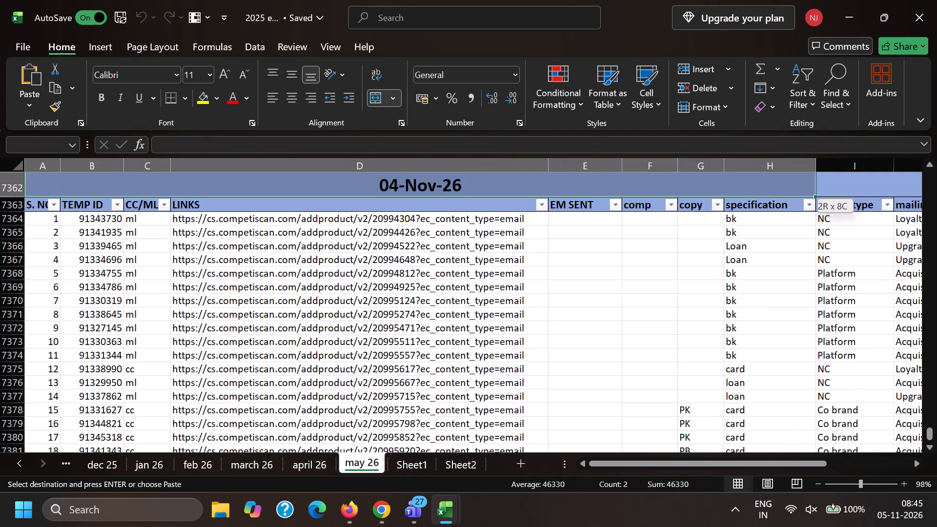
key("shift+Down")
key("shift+Right")
key("shift+Right")
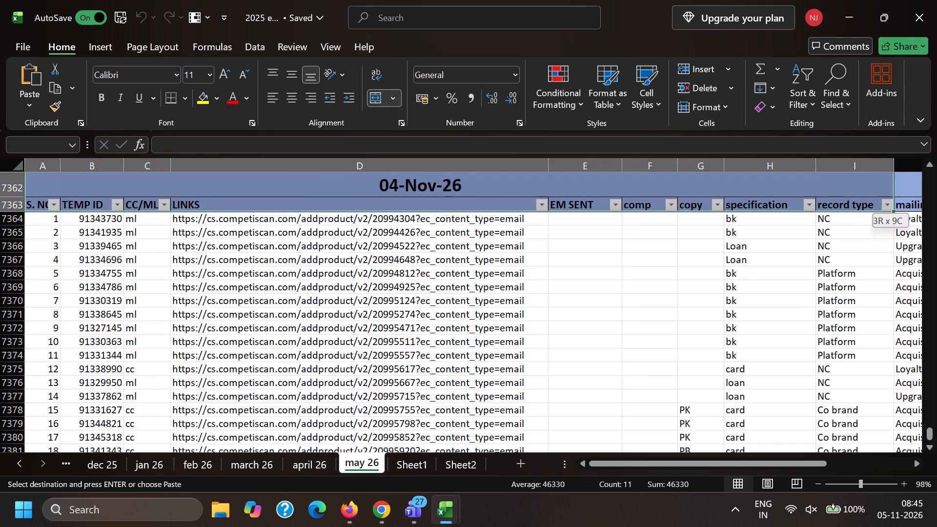
key("ctrl+c")
Paste the copied header block below the 04-Nov-26 product list, starting at A7414.
scroll(561, 201, "down", 6)
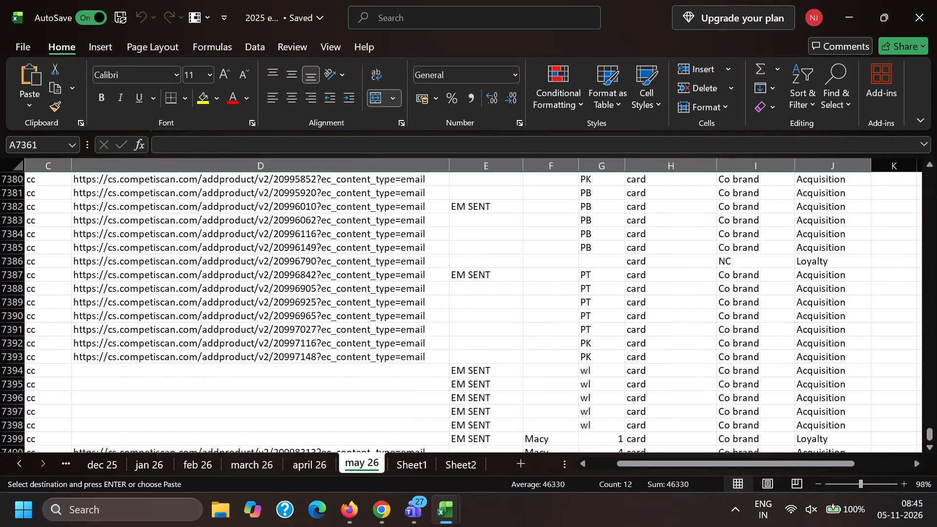
scroll(374, 195, "down", 9)
left_click(223, 346)
key("Left")
key("Left")
key("Left")
key("Left")
key("Left")
key("Left")
key("Left")
key("Left")
key("Left")
key("Left")
key("Left")
key("Left")
key("Left")
key("Left")
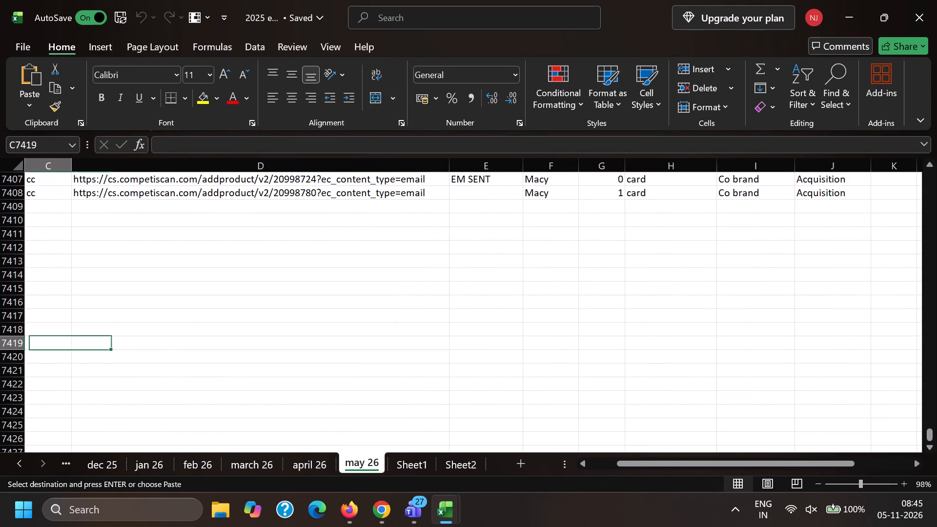
key("Up")
key("Up")
key("Up")
key("Up")
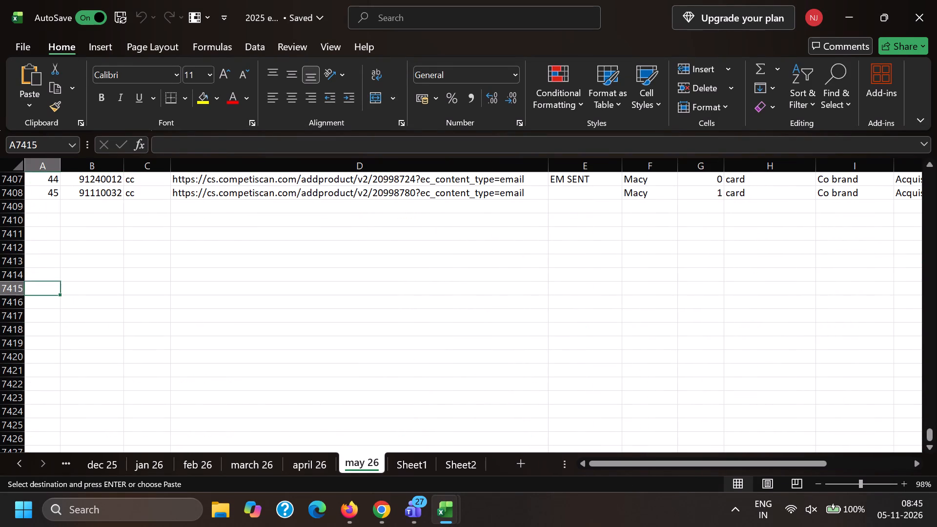
key("Up")
key("ctrl+v")
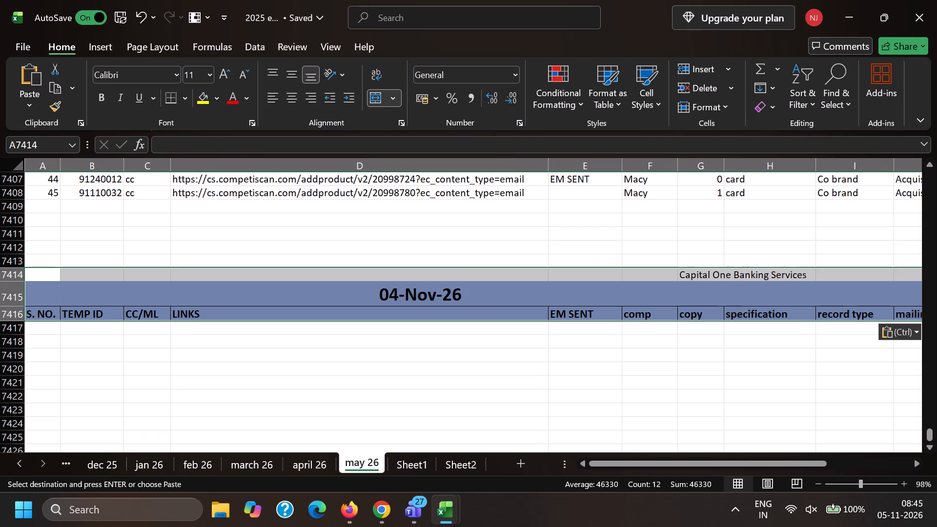
Set the date in the pasted header (A7415) to 05-11-2026.
double_click(387, 296)
key("Right")
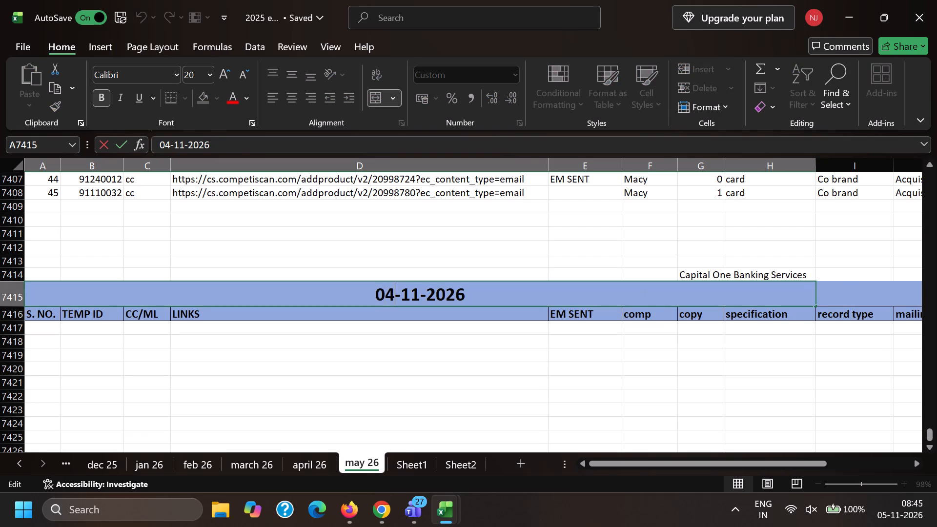
key("BackSpace")
key("5")
Enter the note "for 25 nov 26" in B7414 above the pasted header.
left_click(101, 278)
key("2")
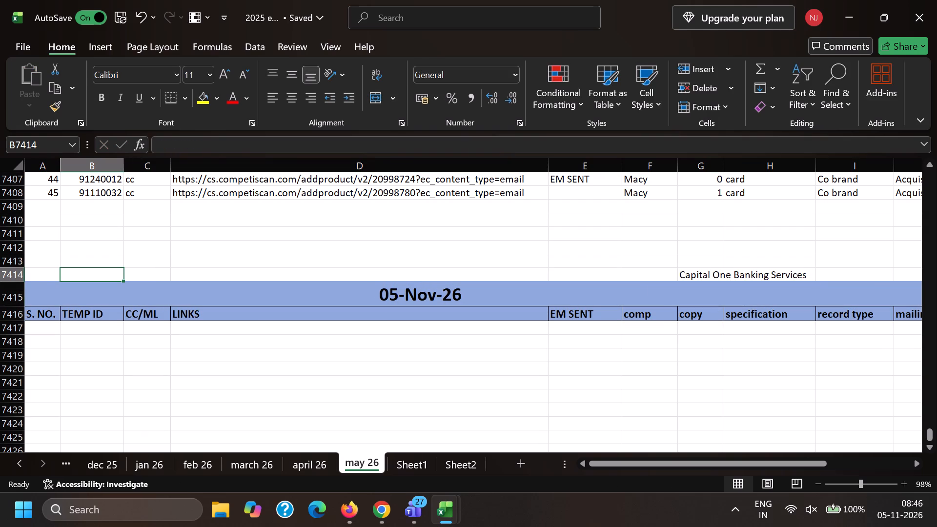
key("BackSpace")
key("BackSpace")
type("for 25 nov")
key("space")
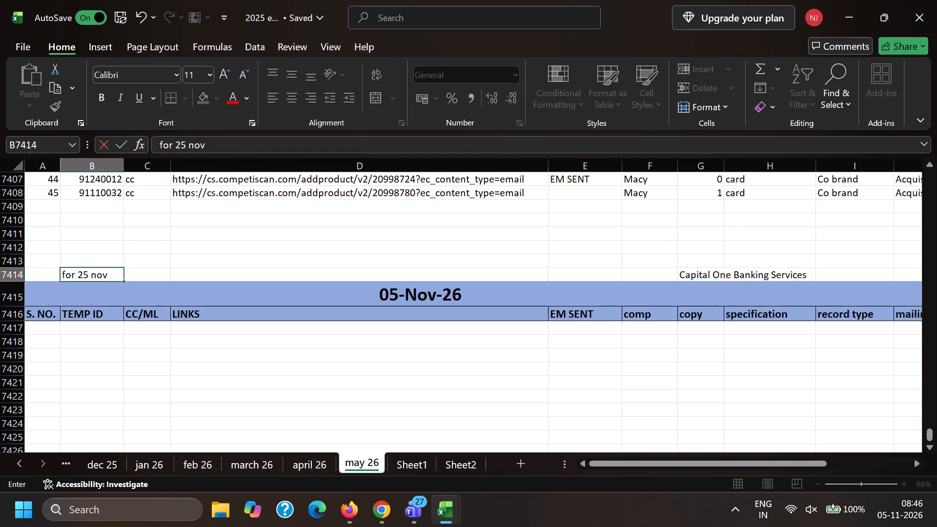
type("26")
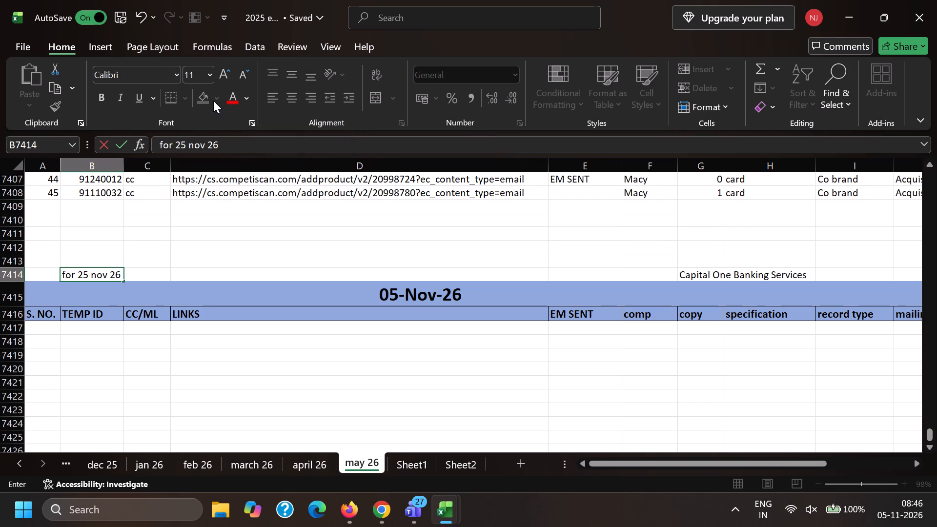
Fill the note cell B7414 with the standard dark red colour.
left_click(217, 99)
left_click(149, 259)
left_click(120, 272)
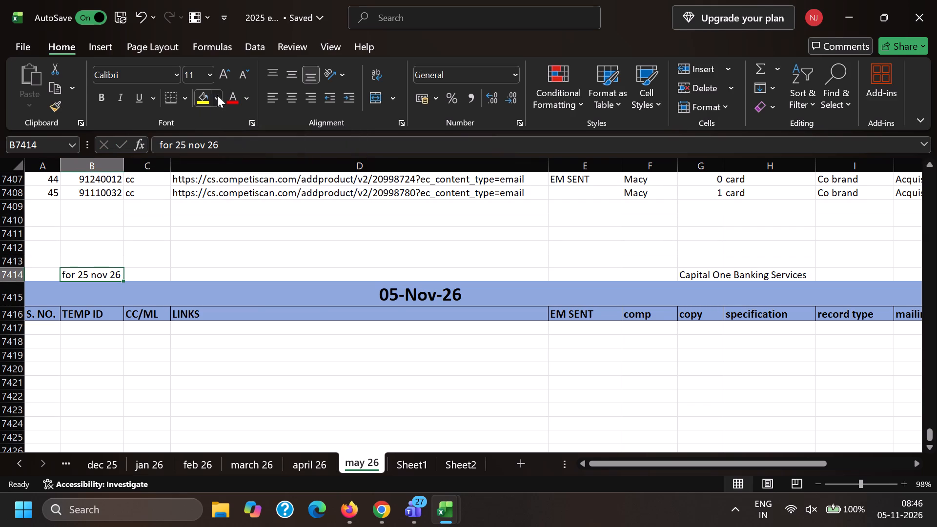
left_click(217, 95)
left_click(208, 320)
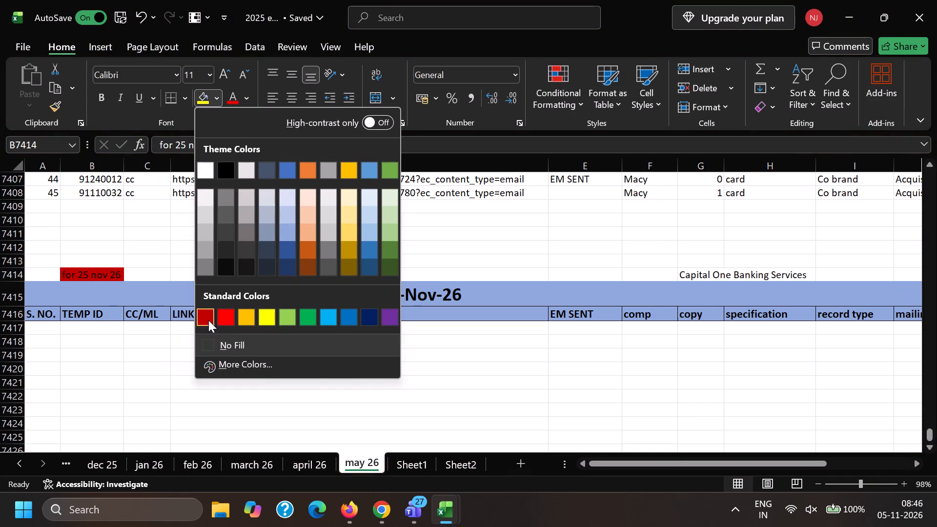
left_click(159, 265)
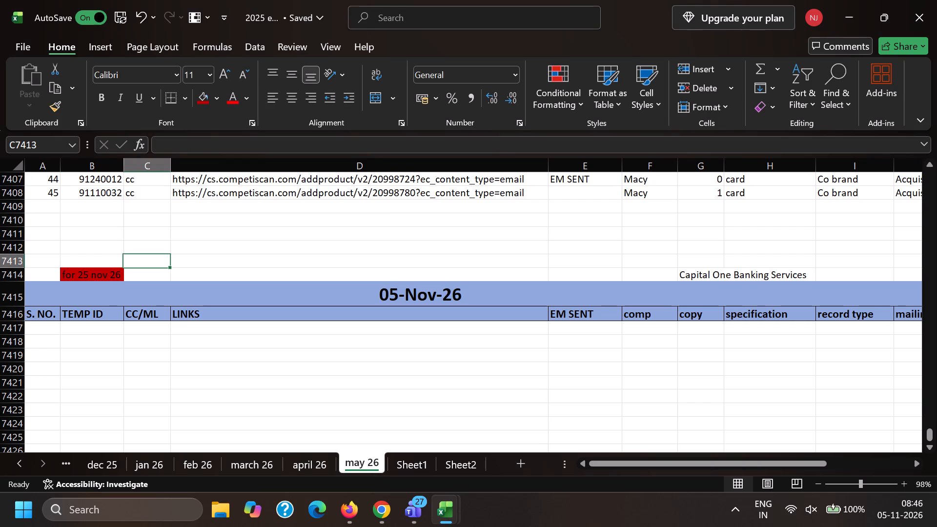
Fill the 05-Nov-26 date and column heading rows (7415 and 7416) with standard orange.
left_click(46, 295)
key("ctrl+shift+Down")
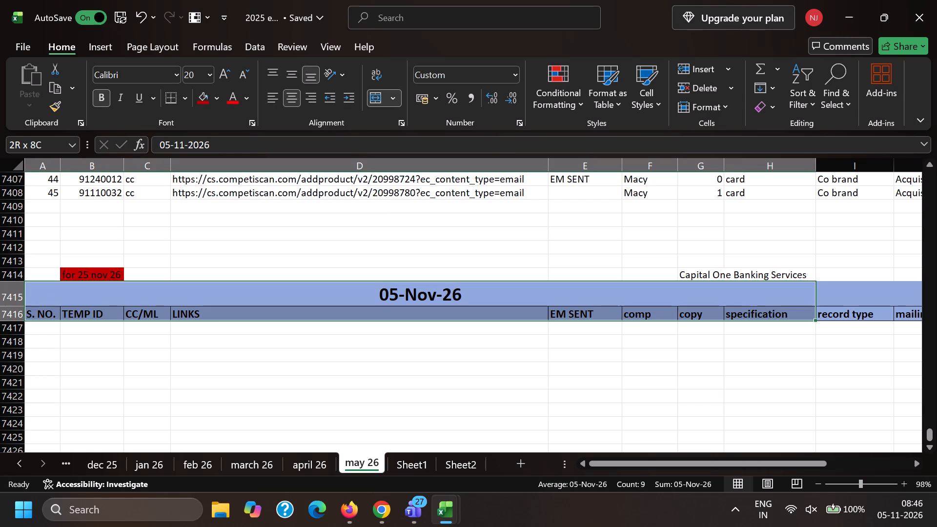
key("ctrl+shift+Right")
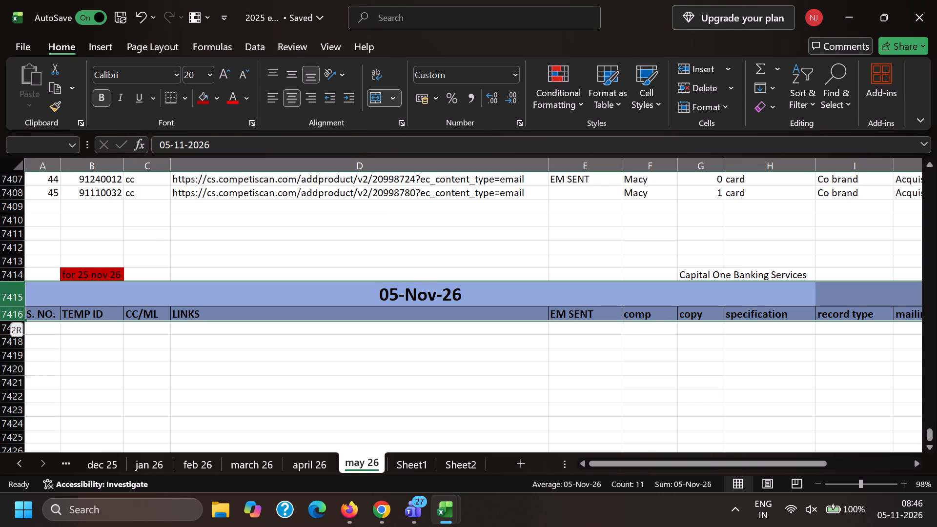
left_click(215, 101)
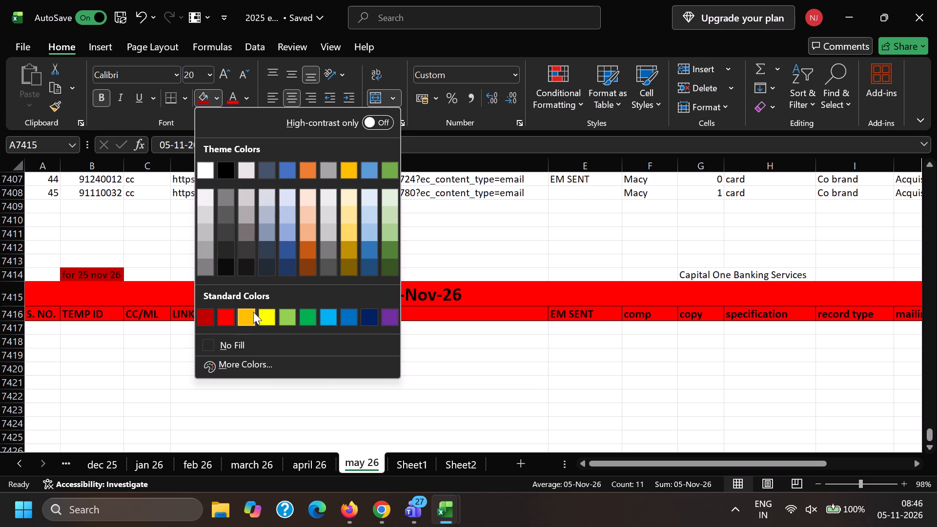
left_click(238, 320)
left_click(405, 415)
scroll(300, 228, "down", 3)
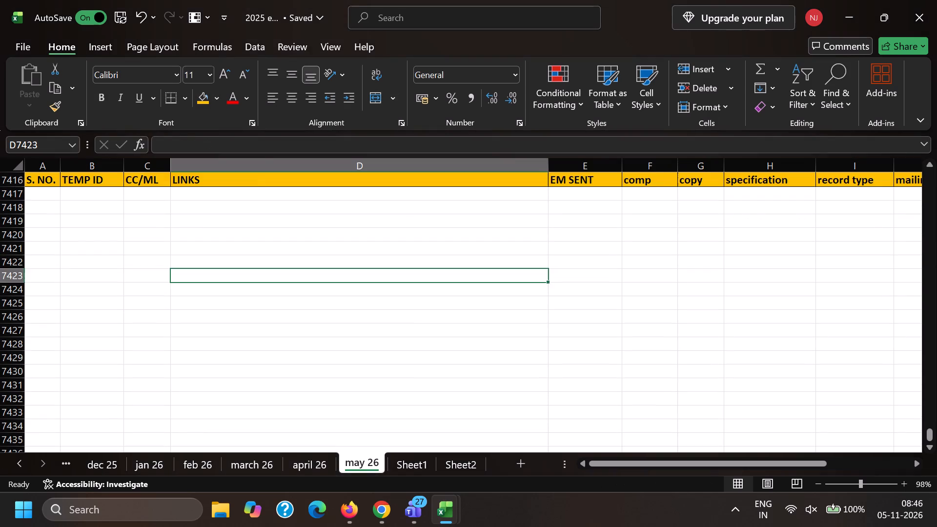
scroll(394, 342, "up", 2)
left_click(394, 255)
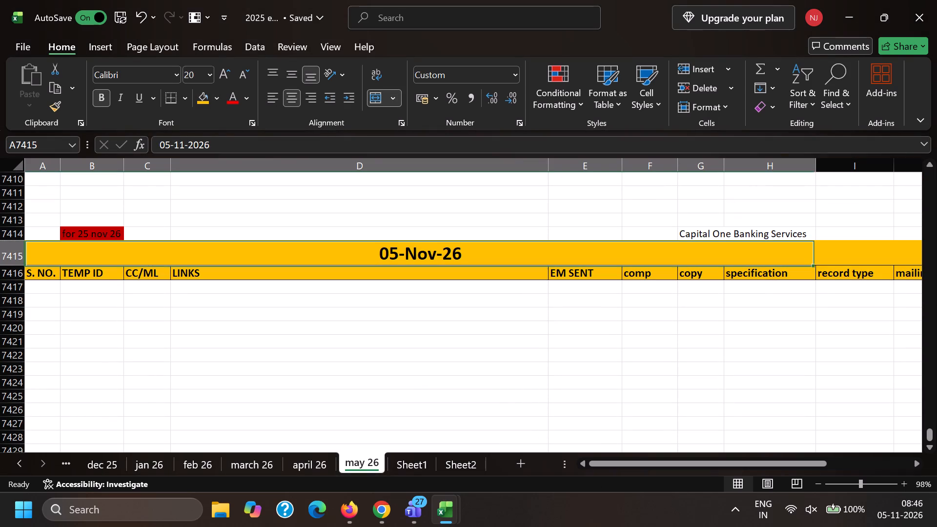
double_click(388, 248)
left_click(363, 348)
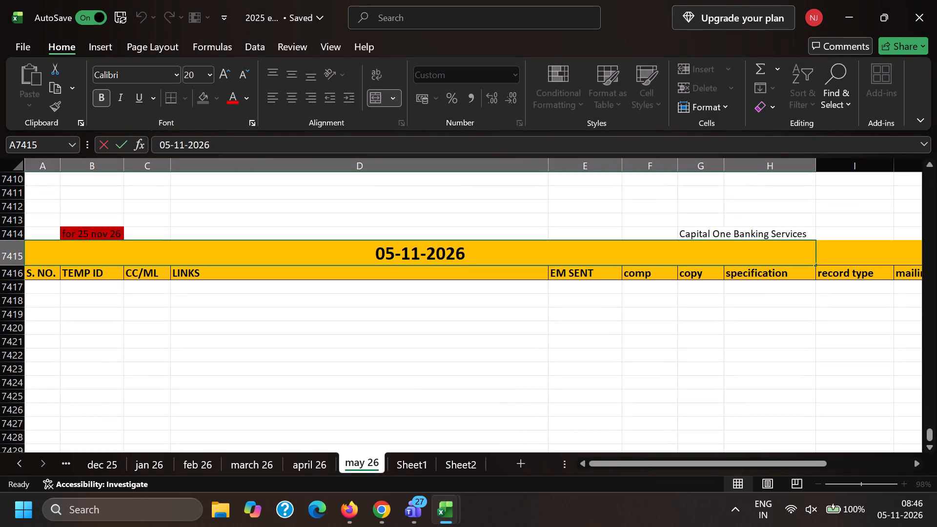
Copy serial numbers 1 to 45 from the 04-Nov-26 list and paste them under the 05-Nov-26 S. NO. heading at A7417.
scroll(148, 318, "up", 20)
scroll(148, 318, "up", 1)
scroll(64, 285, "down", 4)
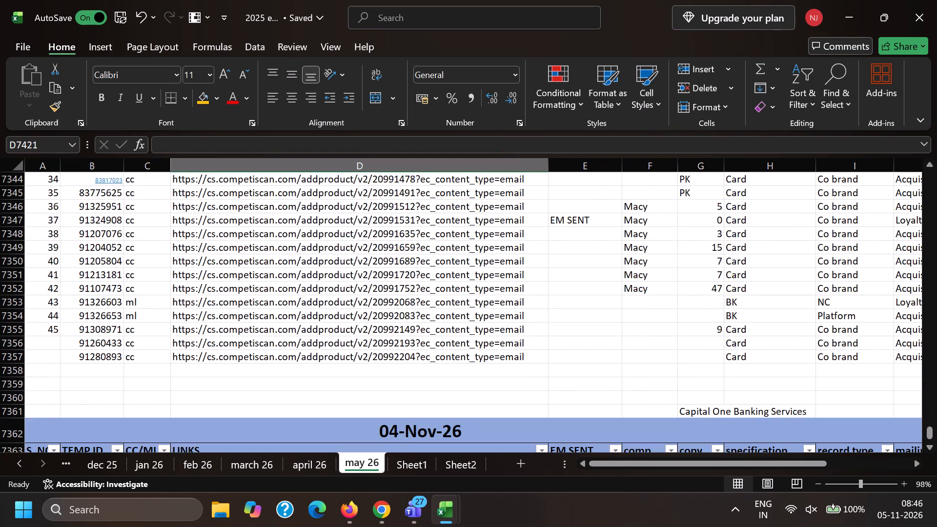
scroll(160, 295, "down", 10)
scroll(150, 295, "up", 5)
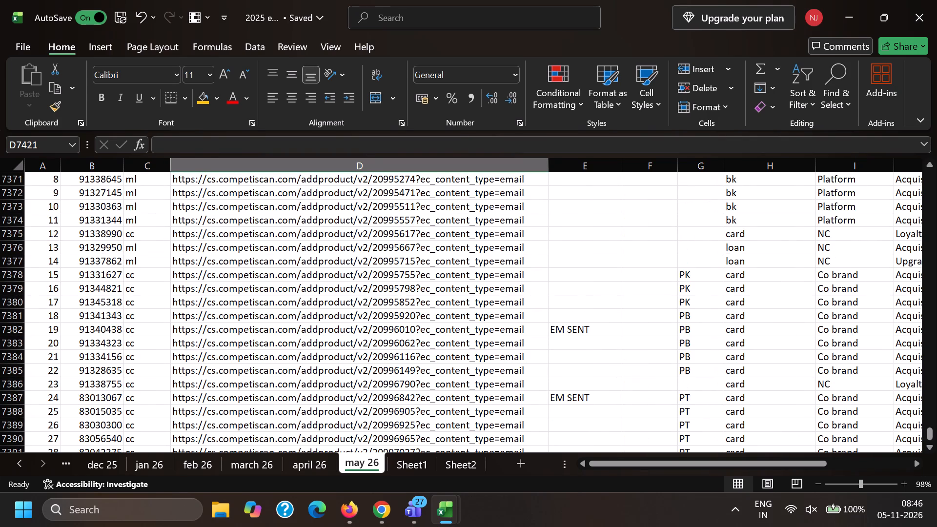
scroll(58, 266, "up", 3)
left_click(46, 219)
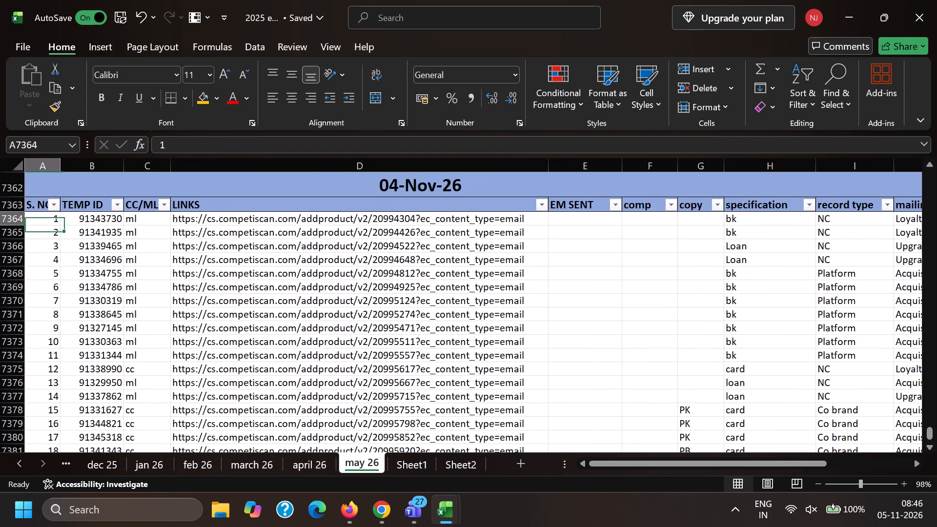
key("ctrl+shift+Down")
key("ctrl+c")
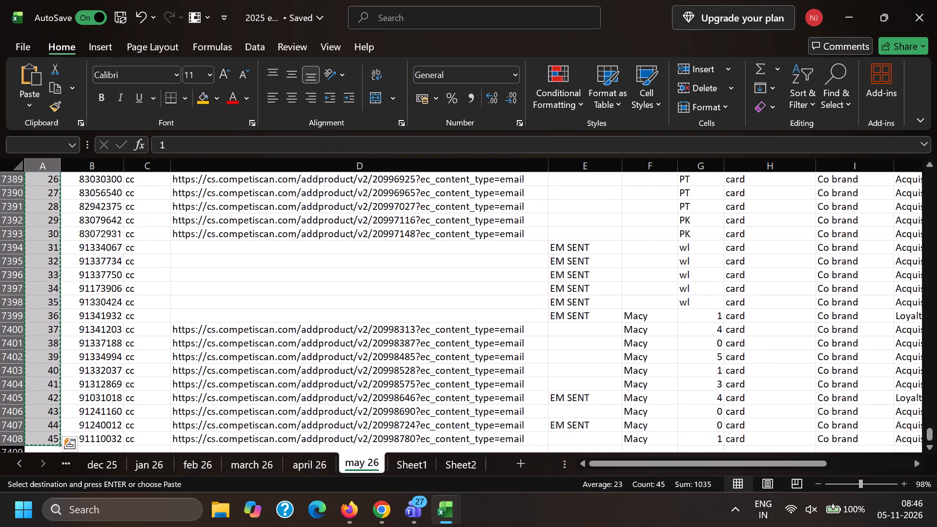
scroll(84, 211, "down", 6)
left_click(34, 328)
key("ctrl+v")
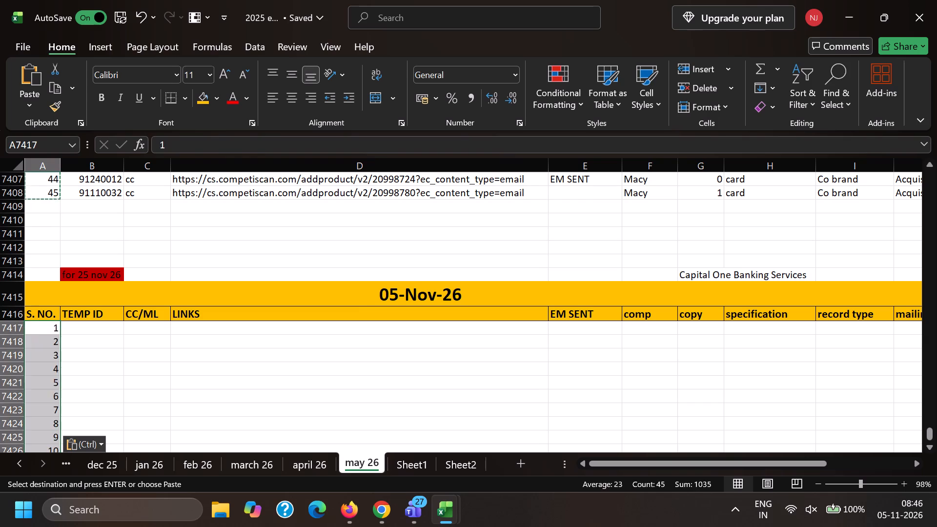
left_click(168, 363)
Switch to Chrome and close product 20990143's page and PDF.
key("alt+Tab")
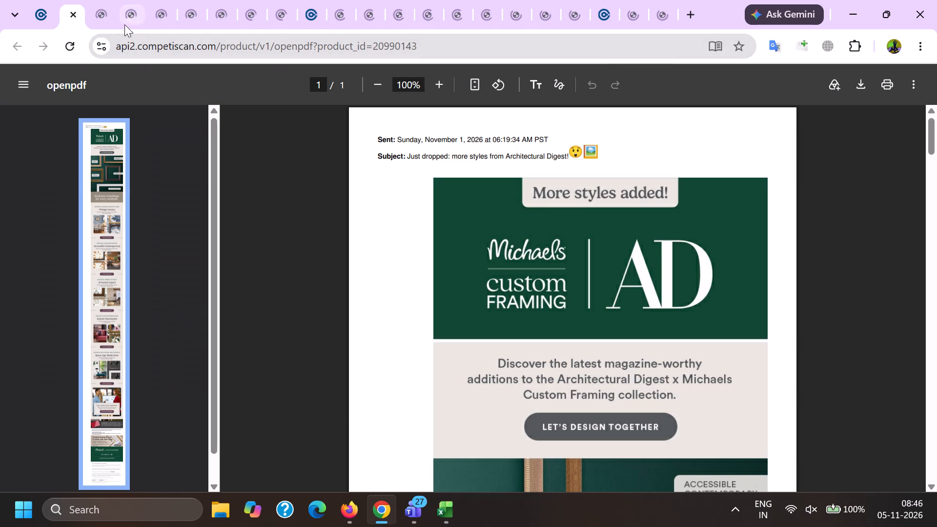
left_click(110, 0)
left_click(71, 3)
left_click(73, 12)
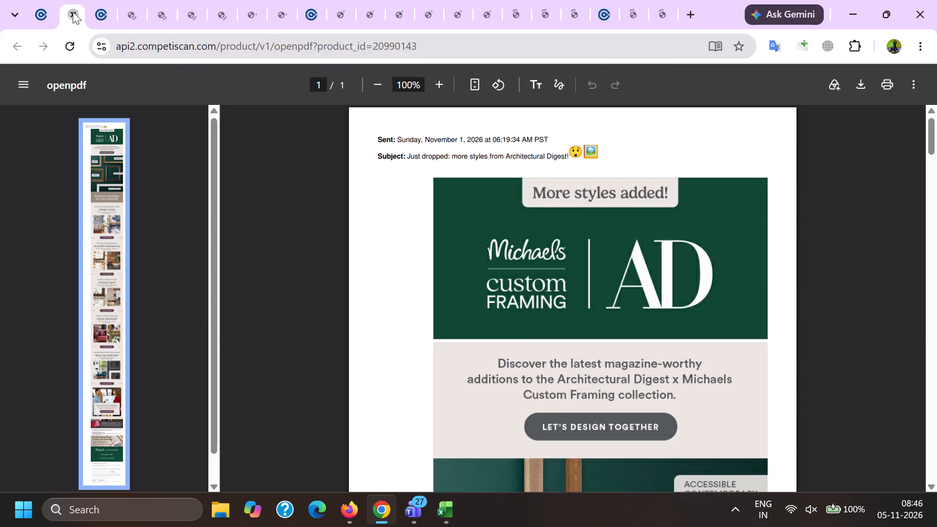
Open the current PDFs of products 20990858, 20990887 and 20990910 from their product pages.
scroll(395, 213, "down", 6)
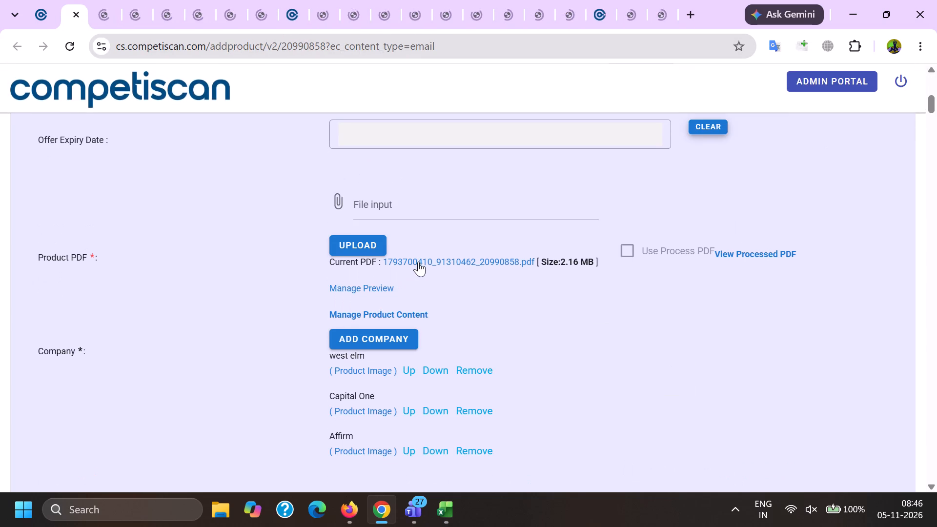
left_click(418, 259, "ctrl")
key("ctrl+Tab")
key("ctrl+Tab")
scroll(418, 259, "down", 5)
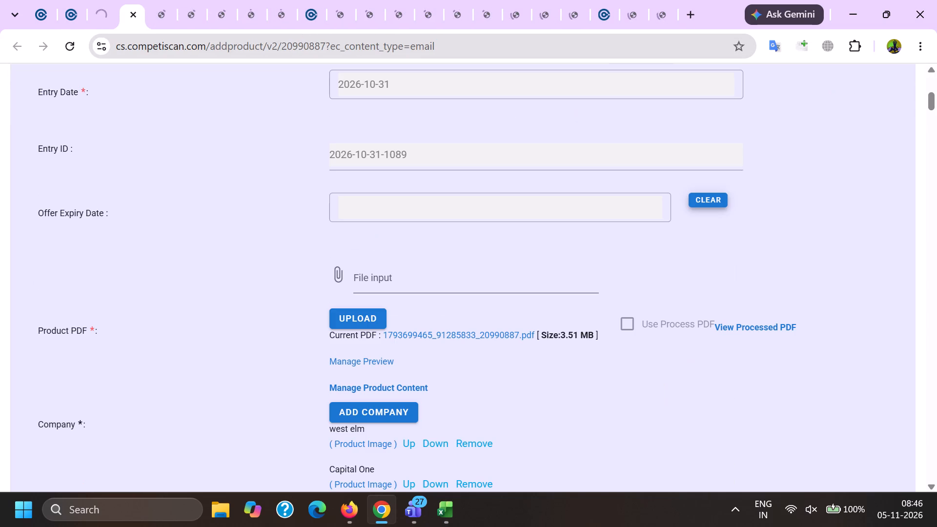
left_click(422, 332, "ctrl")
key("ctrl+Tab")
key("ctrl+Tab")
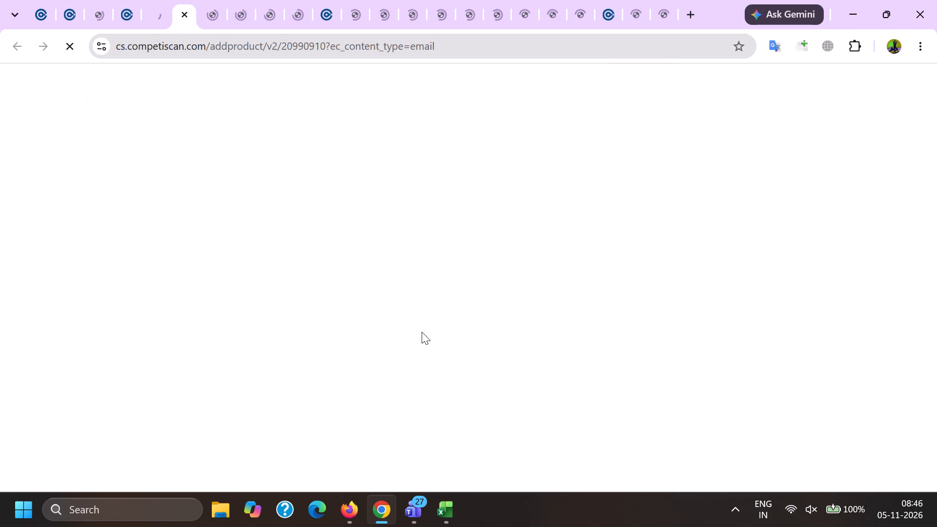
scroll(422, 329, "down", 6)
left_click(436, 259, "ctrl")
key("ctrl+Tab")
key("ctrl+Tab")
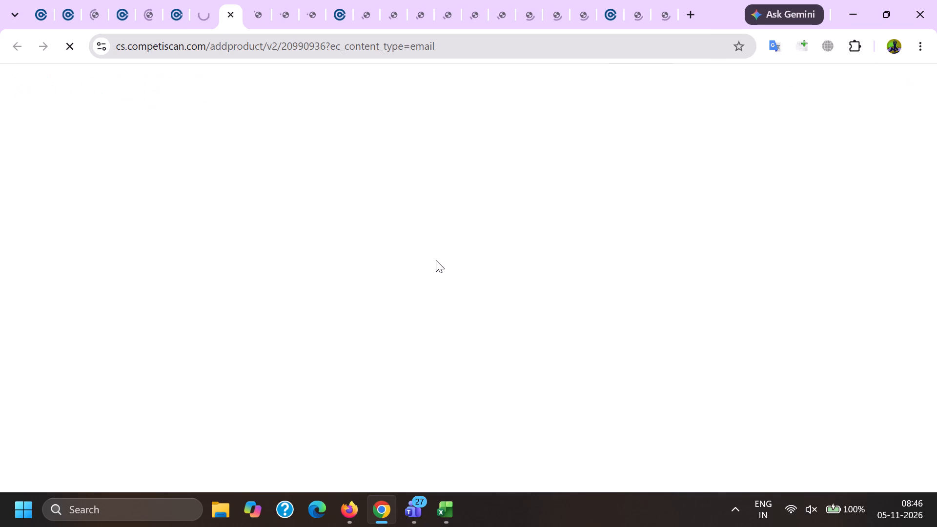
Open the current PDFs of products 20990936 and 20990965 from their product pages.
scroll(436, 259, "down", 7)
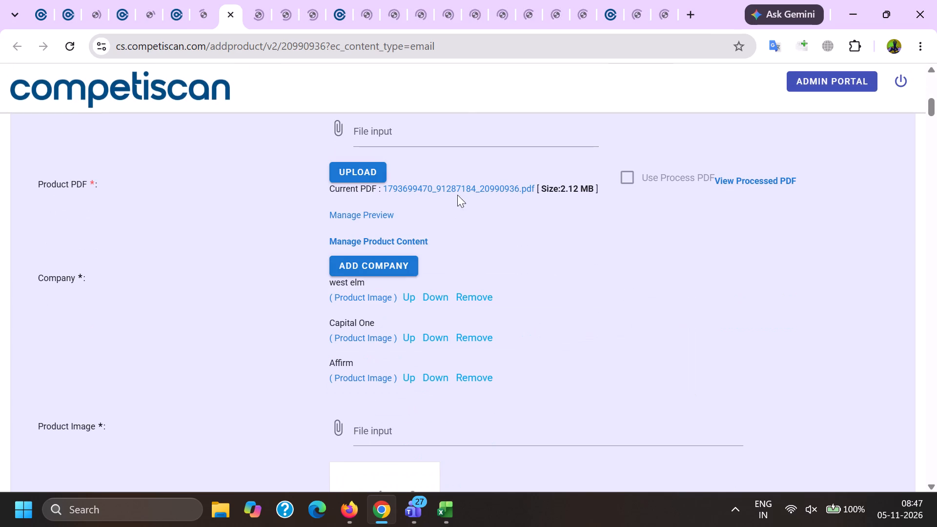
left_click(456, 189, "ctrl")
key("ctrl+Tab")
key("ctrl+Tab")
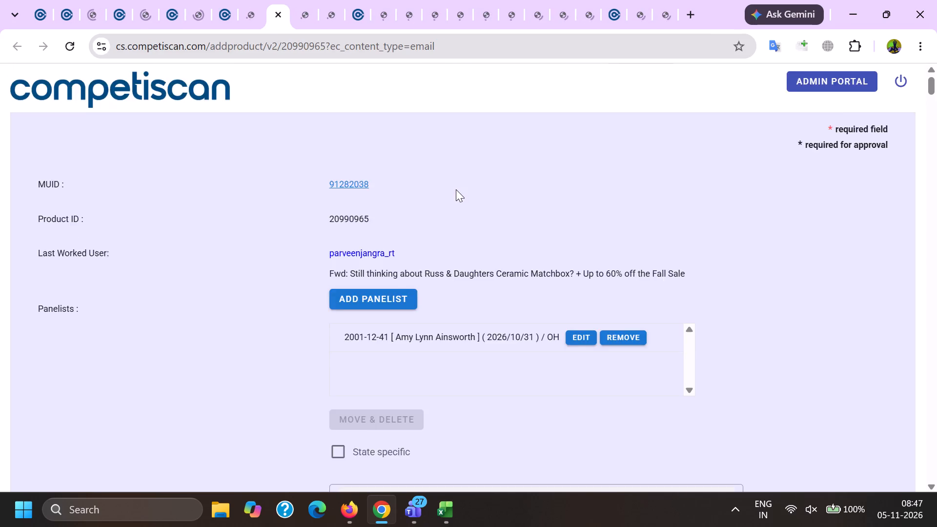
scroll(456, 189, "down", 5)
left_click(422, 335, "ctrl")
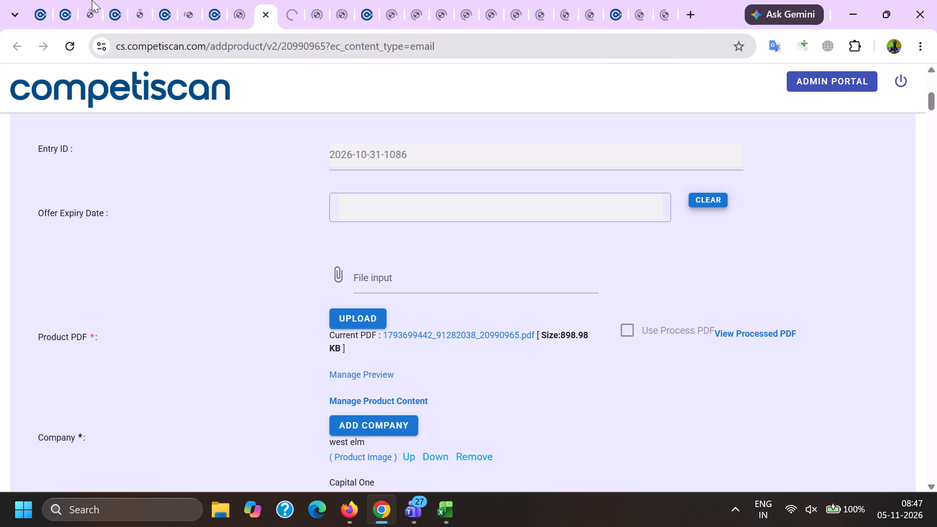
Compare product 20990858's page with its PDF and remove the trailing blank line from its Product Headline.
left_click(85, 0)
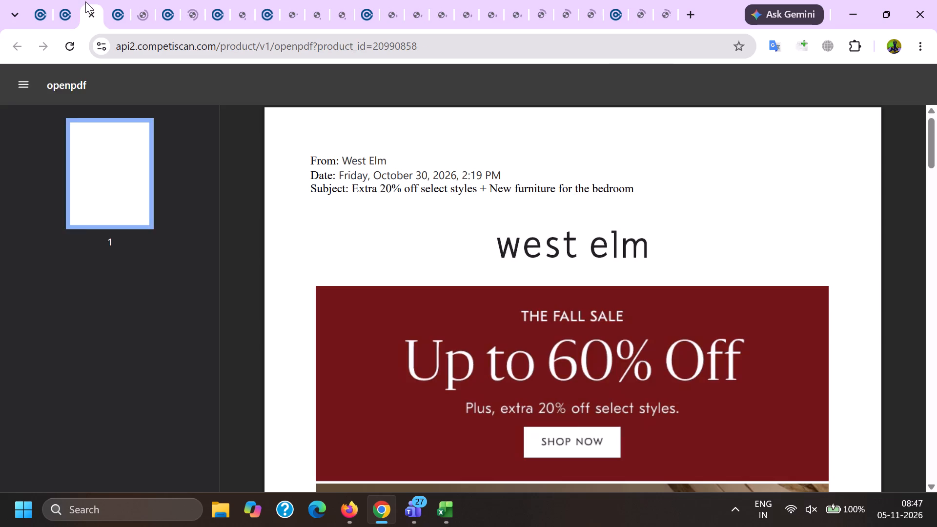
left_click_drag(931, 143, 936, 518)
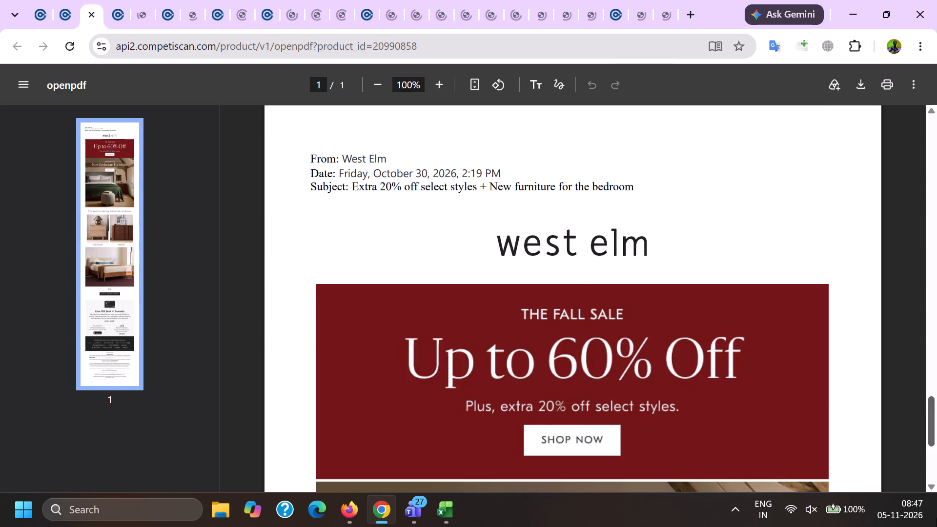
left_click_drag(936, 518, 936, 526)
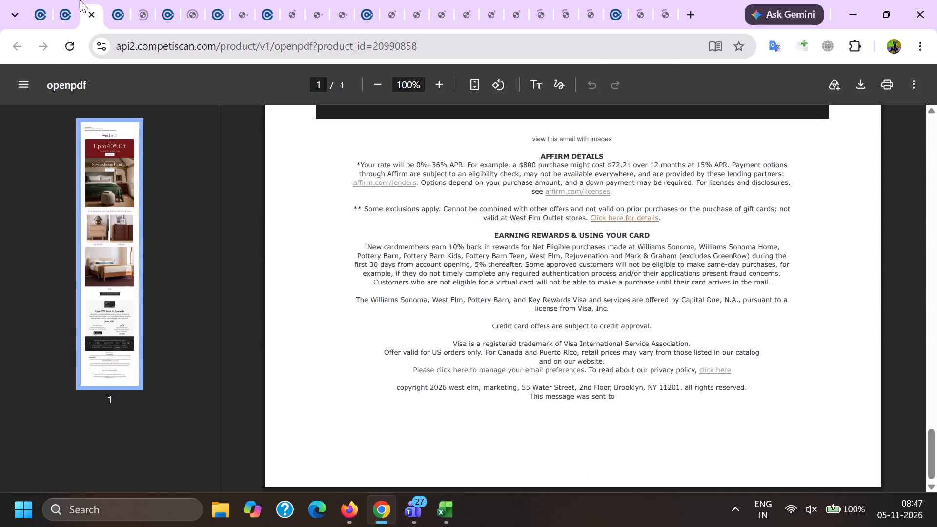
left_click(73, 0)
scroll(453, 182, "down", 6)
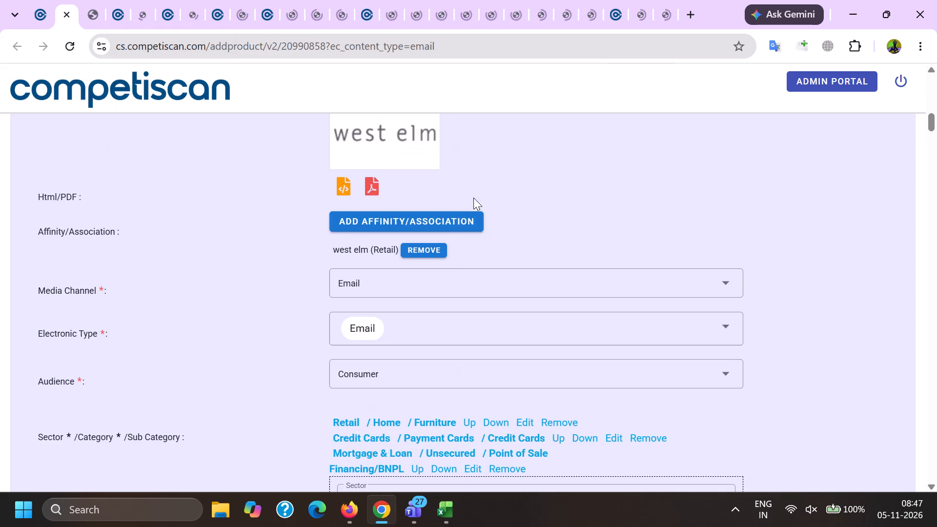
scroll(474, 193, "down", 6)
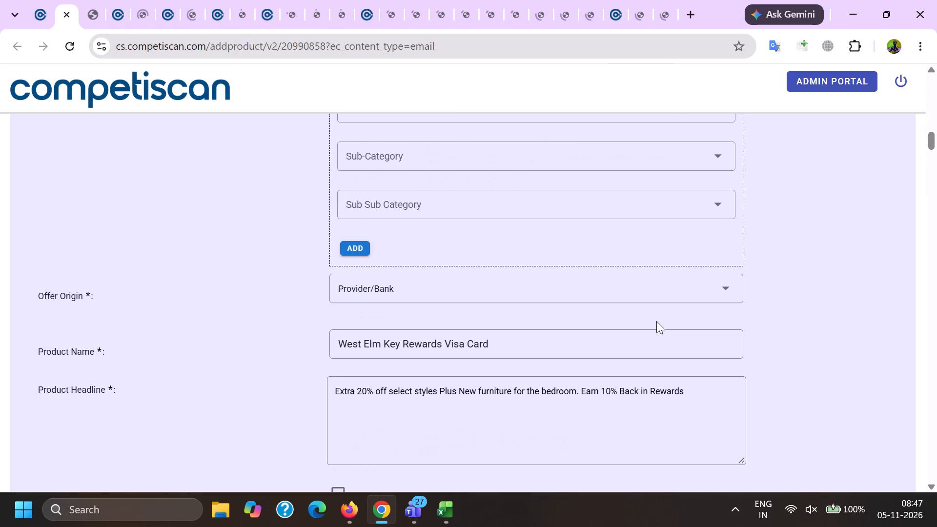
left_click_drag(713, 413, 59, 393)
left_click(374, 434)
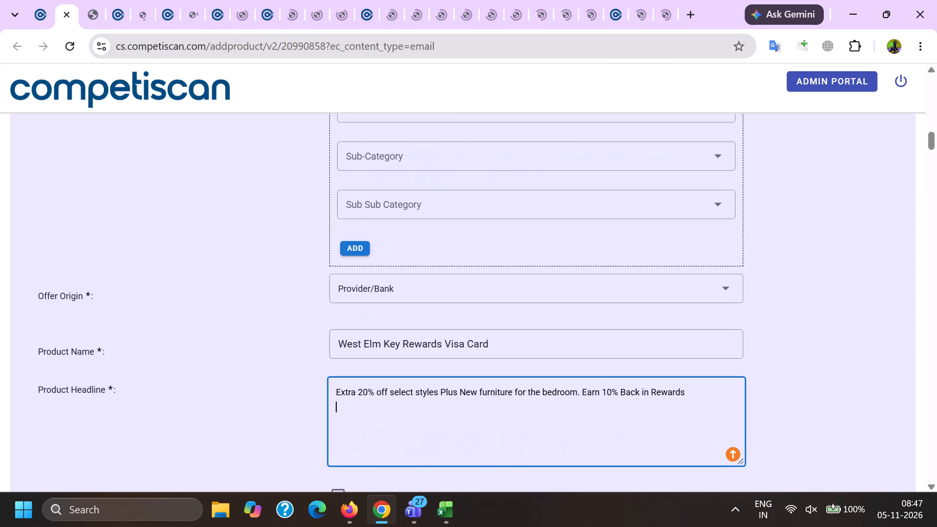
key("BackSpace")
Check the remaining fields of product 20990858, including incentives and card details, and save it as Approved.
scroll(338, 406, "down", 5)
scroll(328, 311, "down", 2)
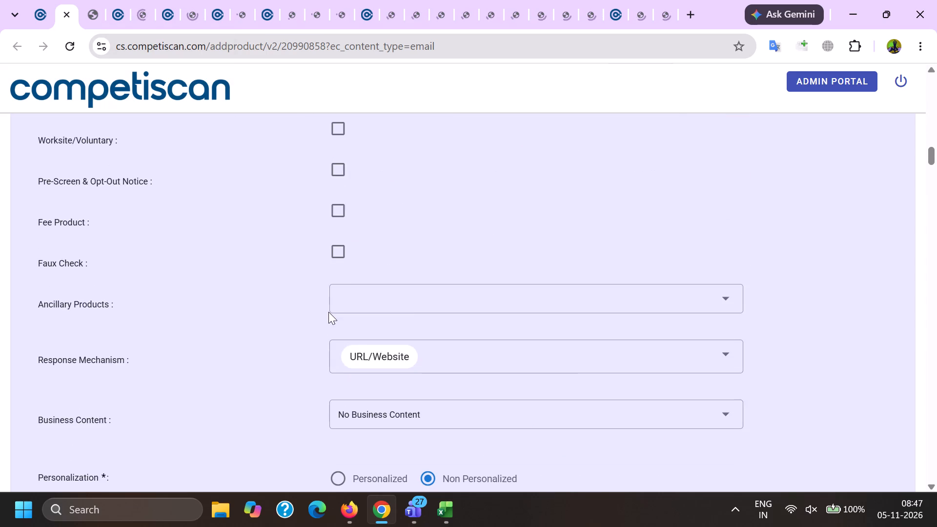
scroll(328, 312, "down", 4)
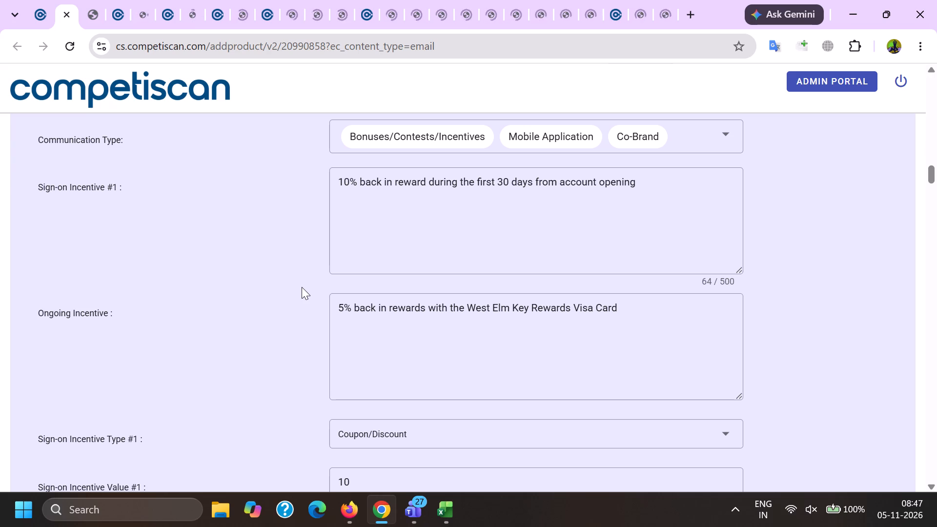
scroll(302, 286, "down", 20)
scroll(302, 286, "down", 8)
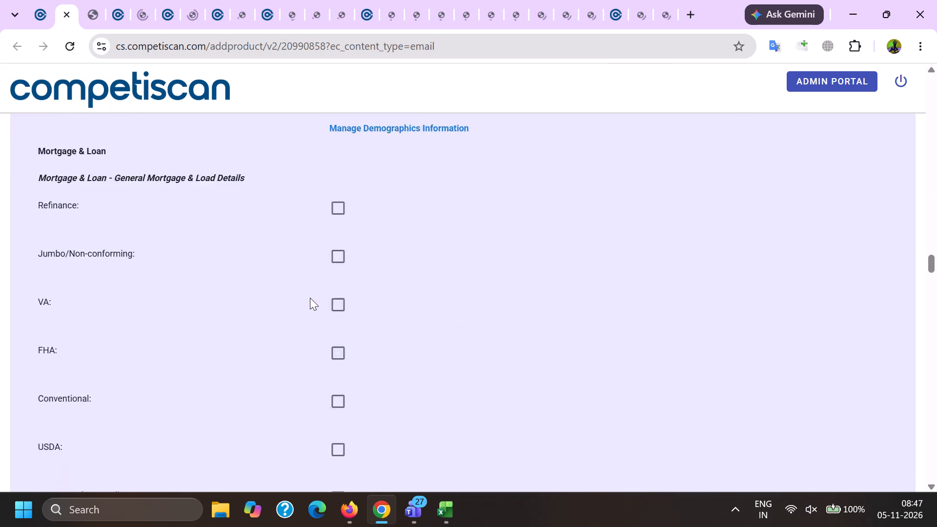
scroll(310, 298, "down", 16)
left_click(305, 307)
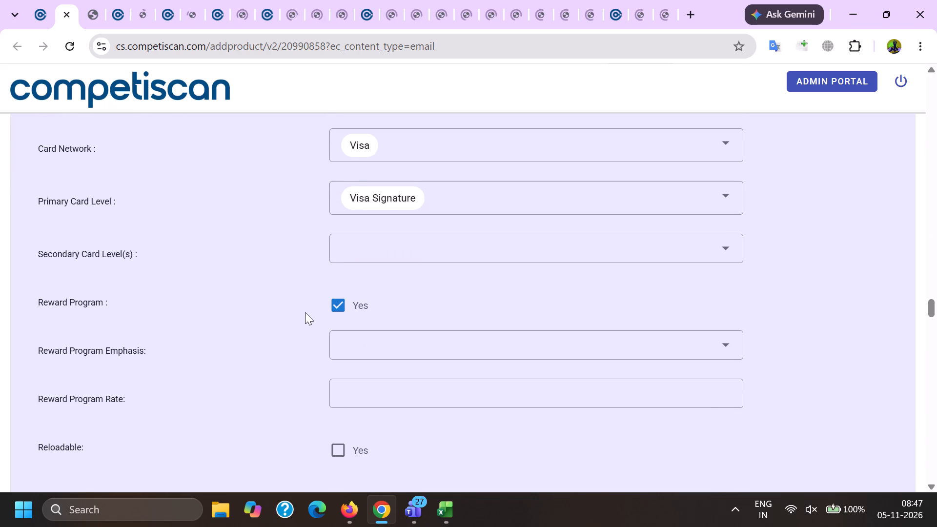
key("End")
scroll(304, 309, "up", 5)
scroll(303, 309, "down", 11)
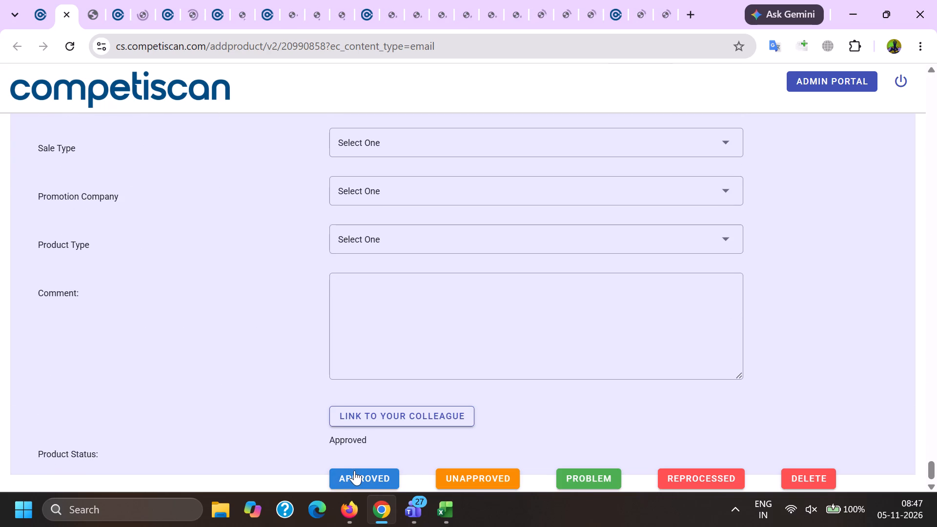
left_click(355, 470)
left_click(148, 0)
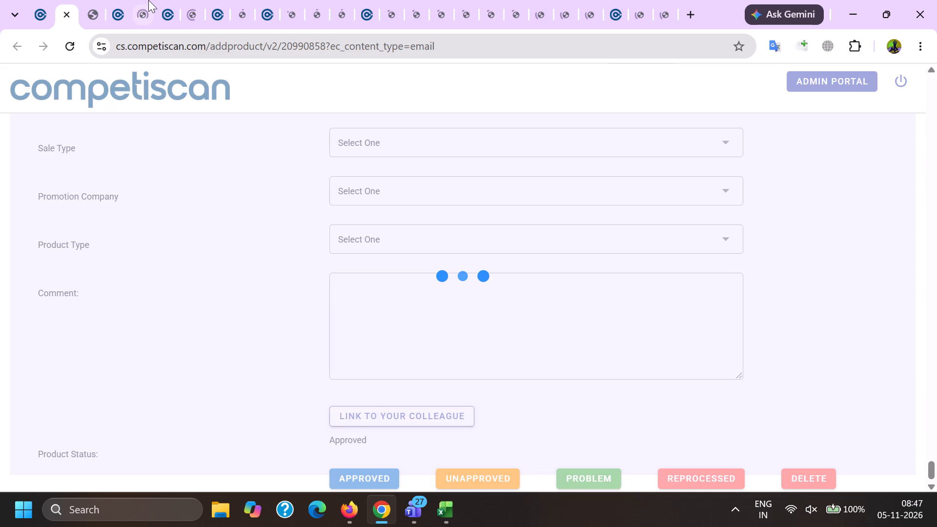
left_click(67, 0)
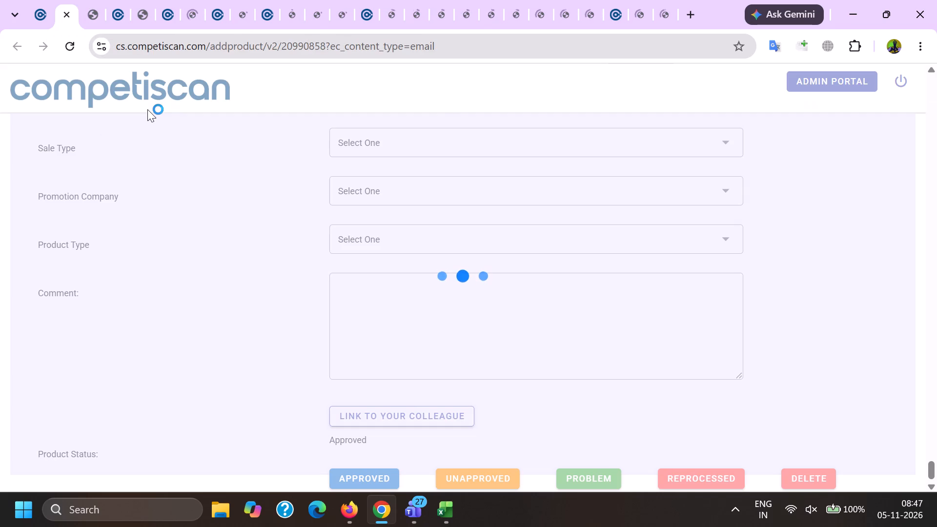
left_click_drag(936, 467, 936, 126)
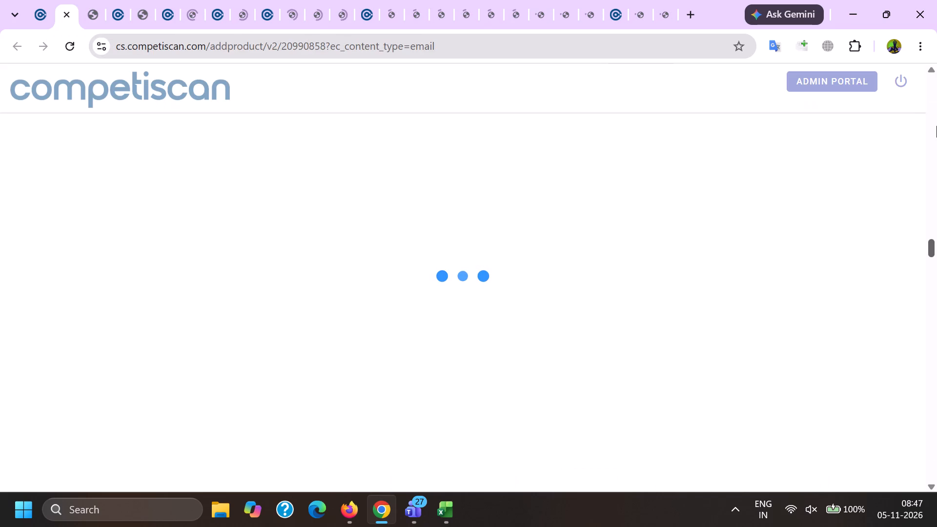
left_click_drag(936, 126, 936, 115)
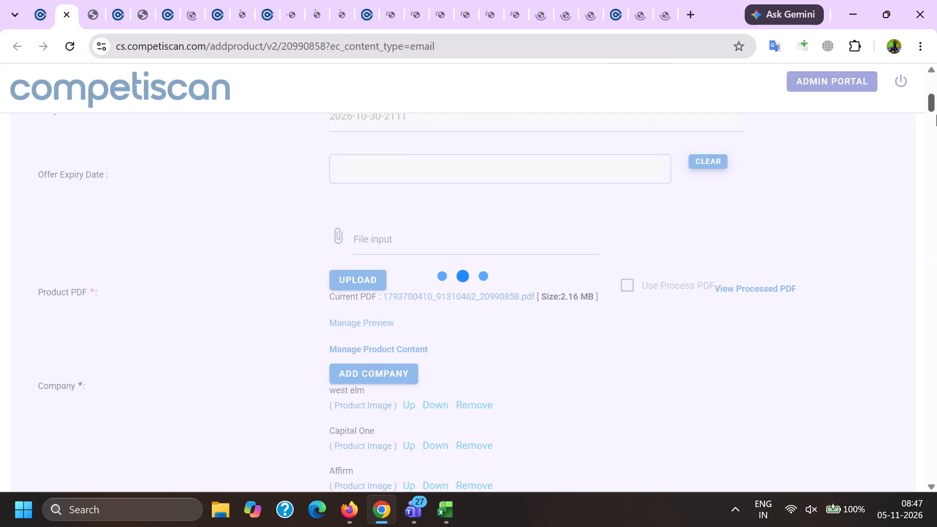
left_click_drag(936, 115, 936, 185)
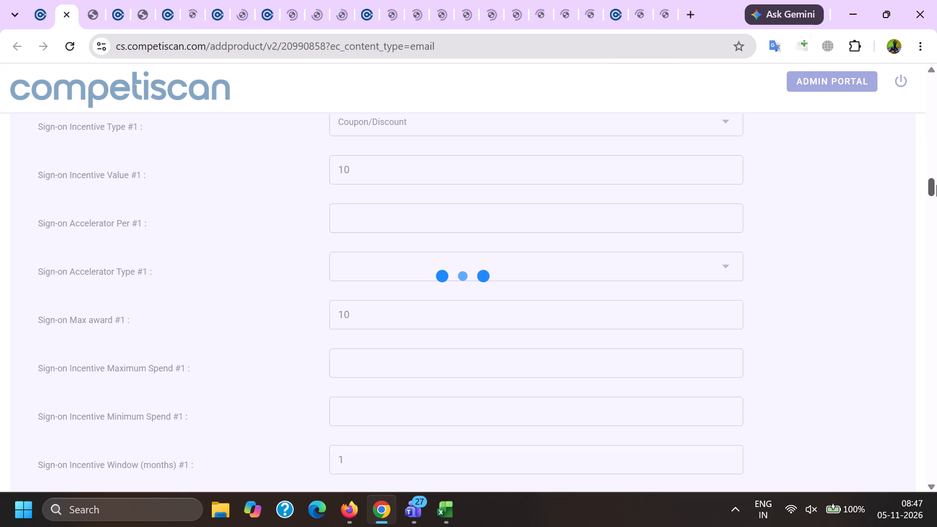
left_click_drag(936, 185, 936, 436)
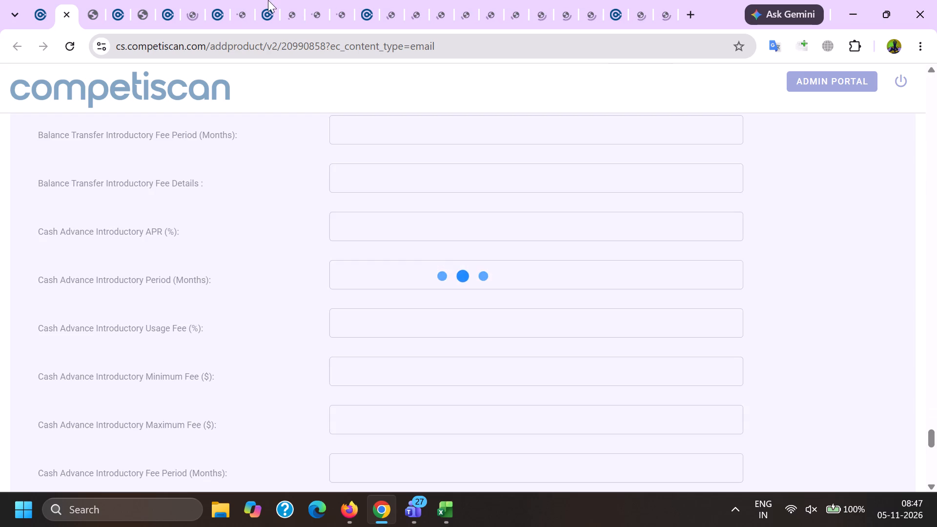
Read product 20990887's PDF from the email header to the Affirm and rewards card disclosures.
left_click(143, 0)
scroll(613, 238, "down", 13)
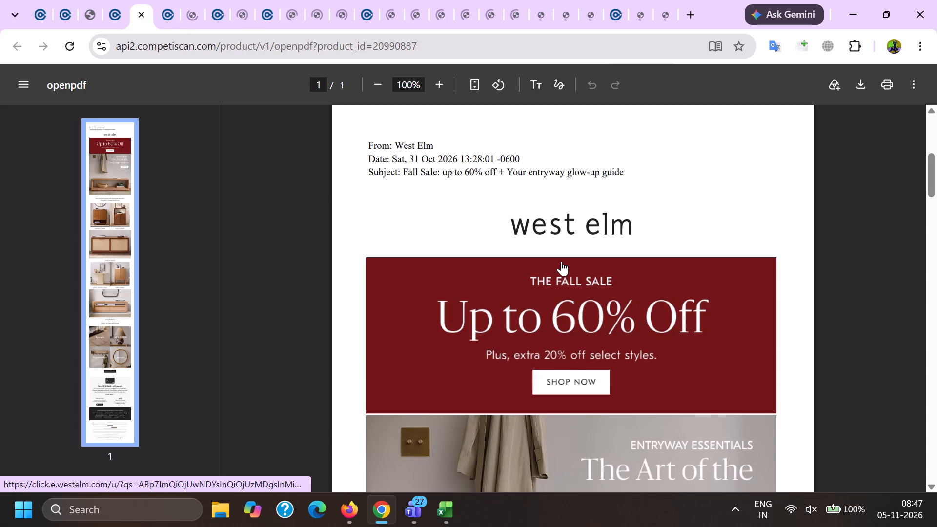
scroll(561, 261, "down", 20)
scroll(561, 261, "down", 14)
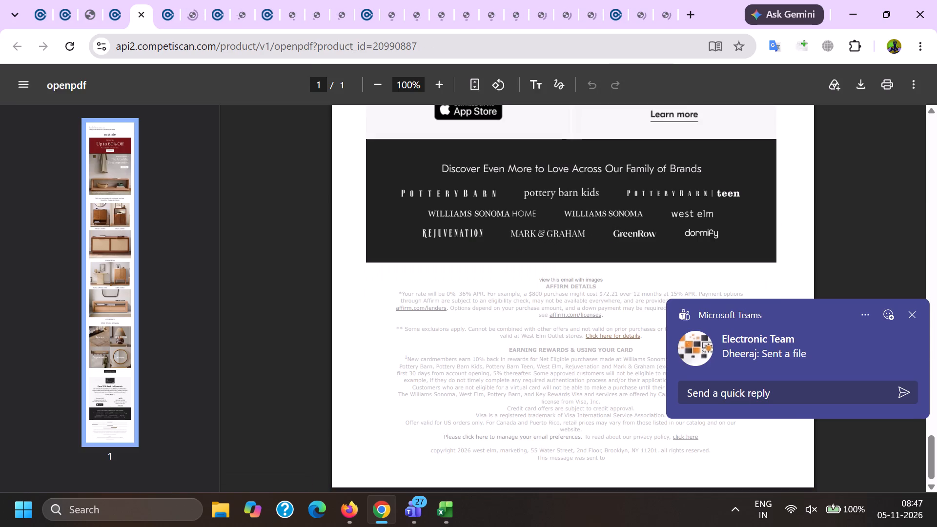
Examine product 20990887's page against its PDF, covering categories, product name, incentives, APR fields, card details and product status.
left_click(112, 0)
scroll(381, 266, "down", 7)
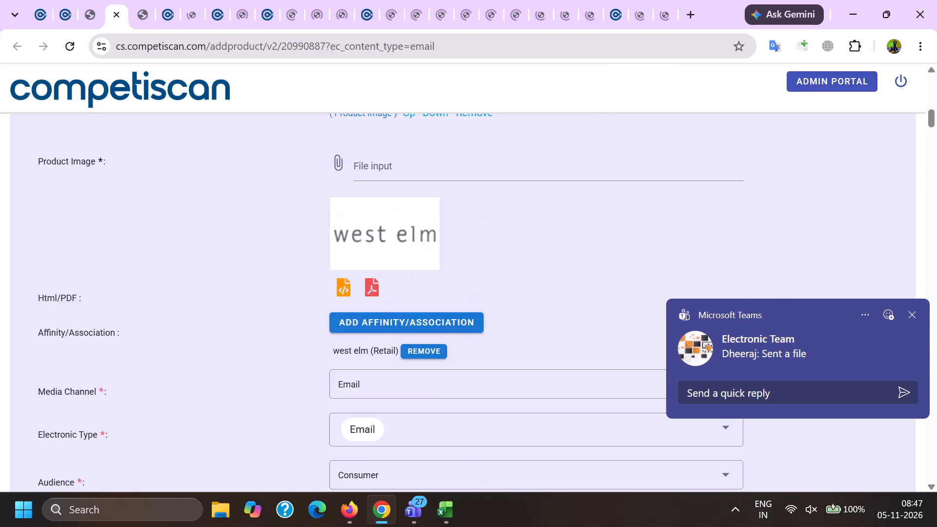
scroll(396, 271, "down", 3)
scroll(509, 235, "down", 4)
left_click_drag(693, 342, 512, 277)
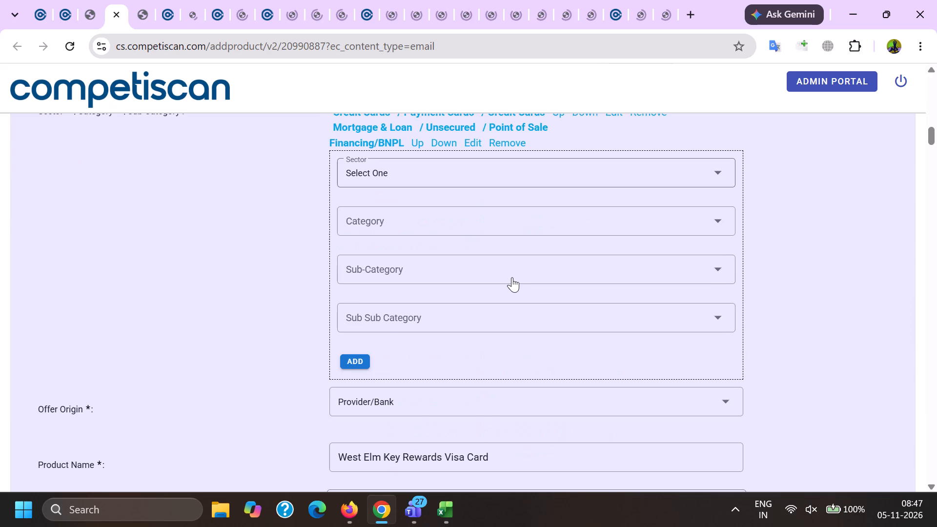
left_click_drag(512, 277, 259, 265)
scroll(259, 266, "down", 13)
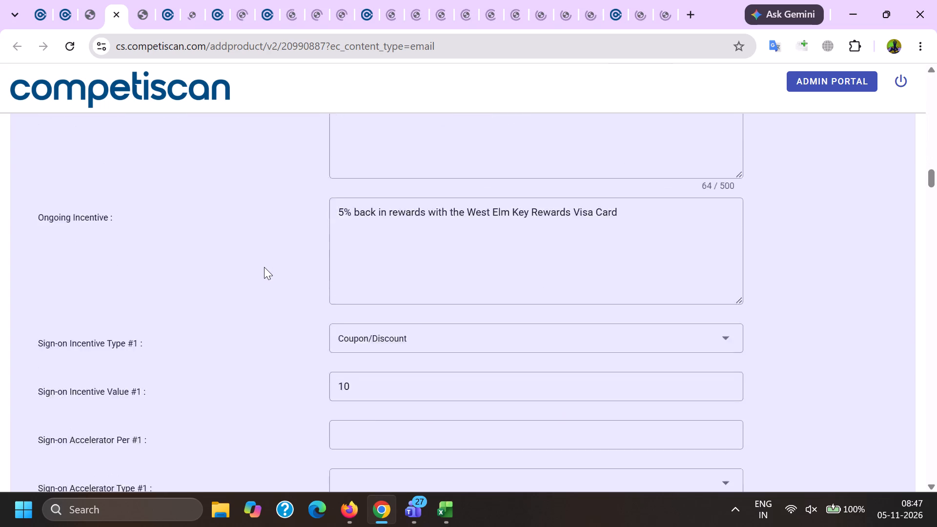
scroll(264, 267, "down", 20)
scroll(264, 267, "down", 17)
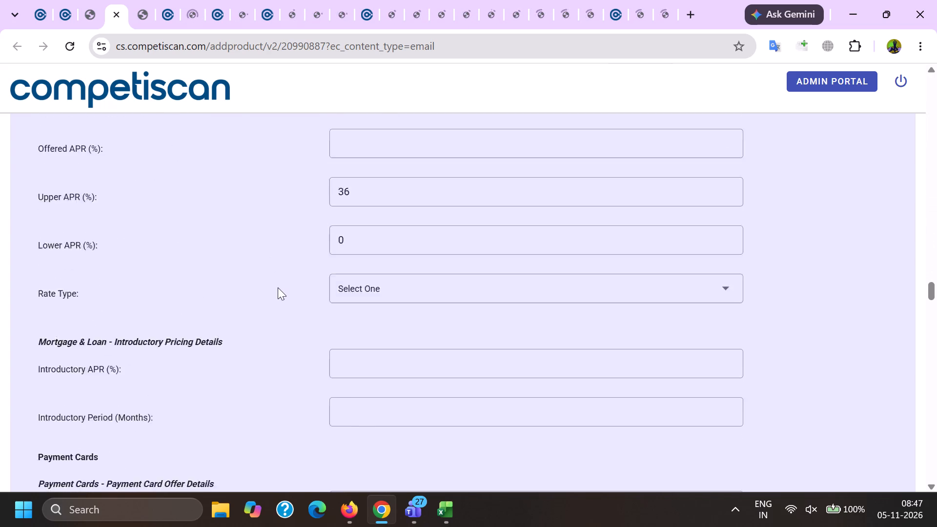
scroll(278, 287, "down", 8)
left_click(275, 299)
key("End")
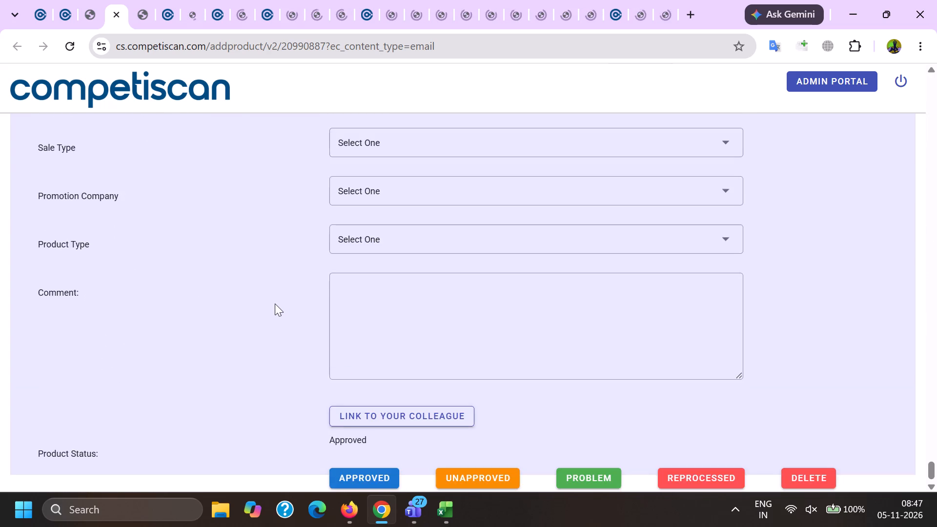
scroll(275, 301, "up", 5)
Close product 20990887's page and its PDF.
left_click(118, 16)
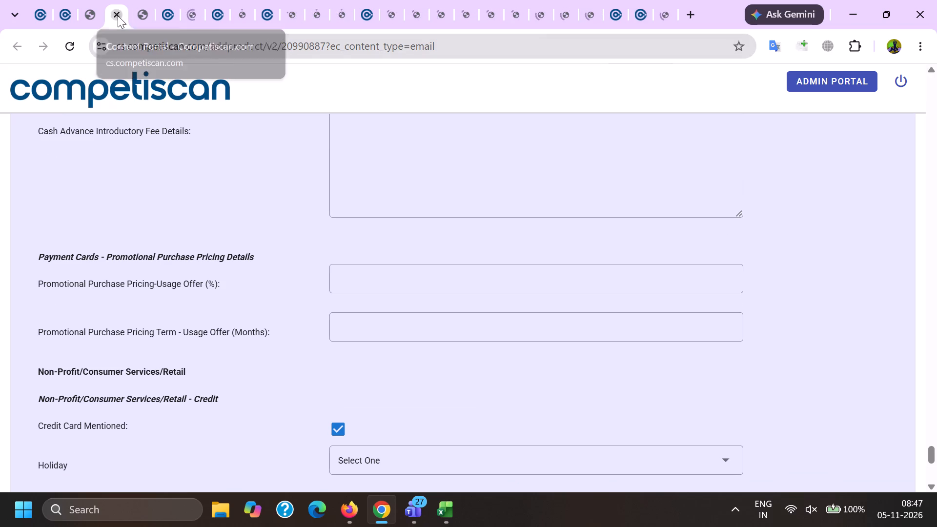
left_click(118, 16)
Examine product 20990910's PDF and compare its page, covering categories, headline, mailing type, state, card details and retail credit fields.
left_click(148, 0)
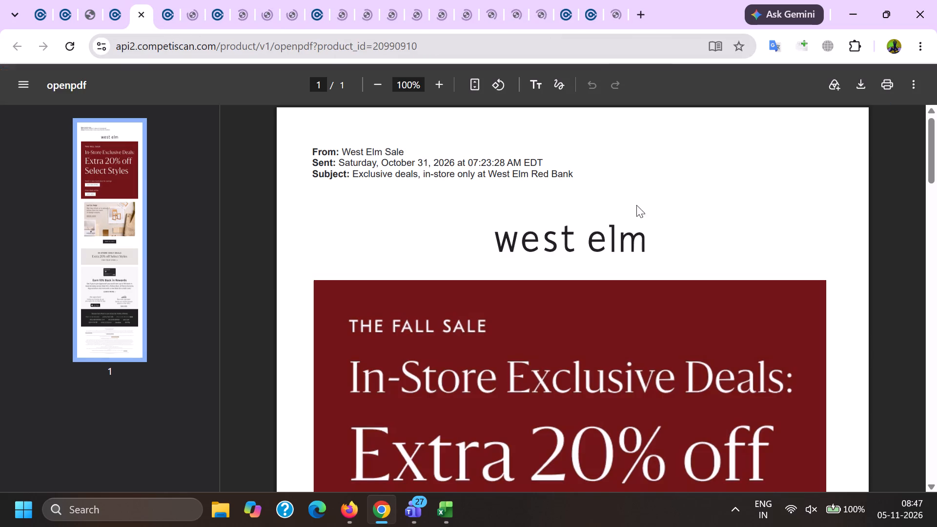
left_click_drag(929, 152, 936, 526)
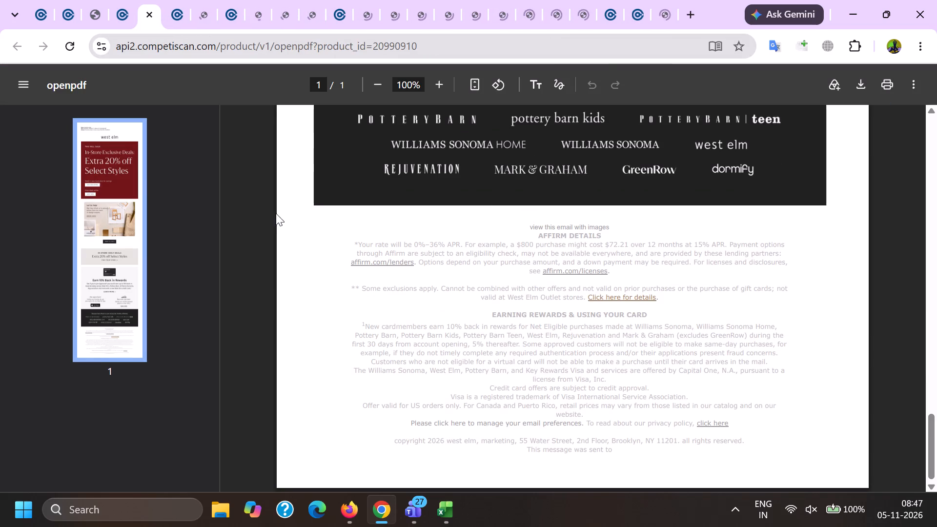
left_click(125, 0)
scroll(435, 298, "down", 7)
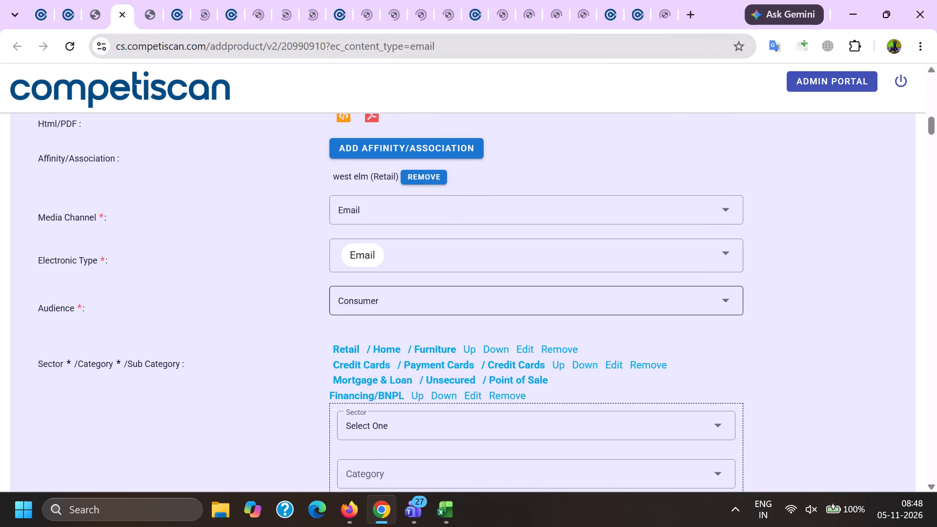
scroll(461, 305, "down", 5)
left_click_drag(672, 398, 106, 351)
scroll(319, 303, "down", 8)
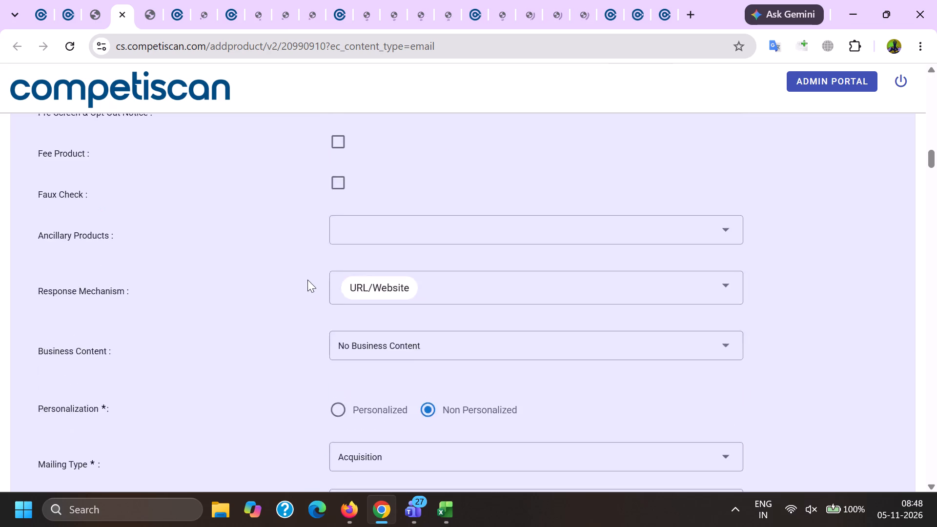
scroll(307, 280, "down", 20)
scroll(307, 280, "down", 9)
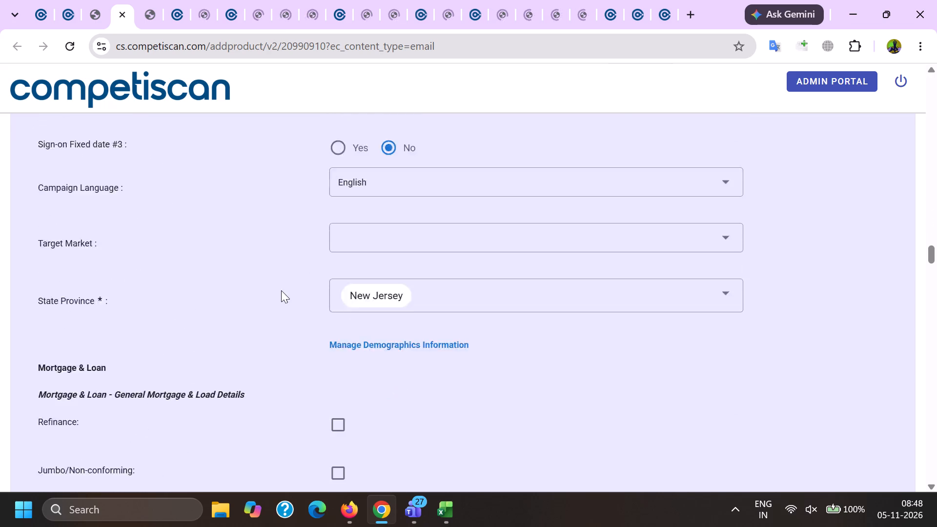
scroll(281, 290, "down", 17)
left_click(268, 300)
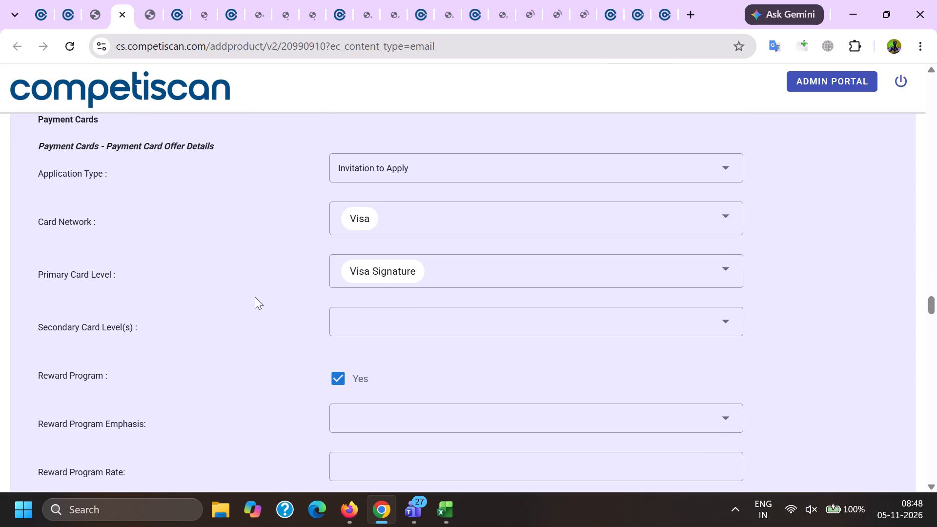
key("End")
scroll(255, 294, "up", 3)
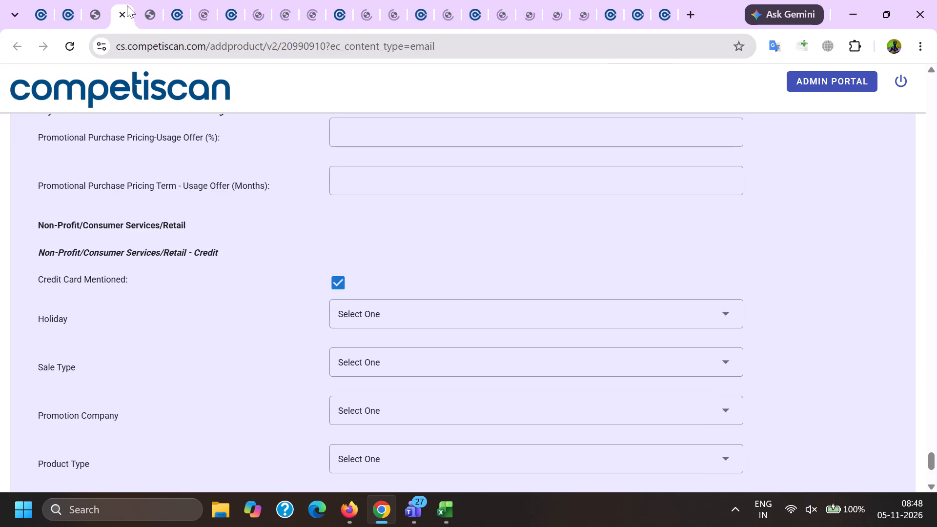
Close product 20990910's page and its PDF.
left_click(124, 10)
left_click(124, 11)
Examine product 20990936's PDF and compare its page, covering companies, headline, communication type, incentives, card details and retail credit fields.
left_click(153, 0)
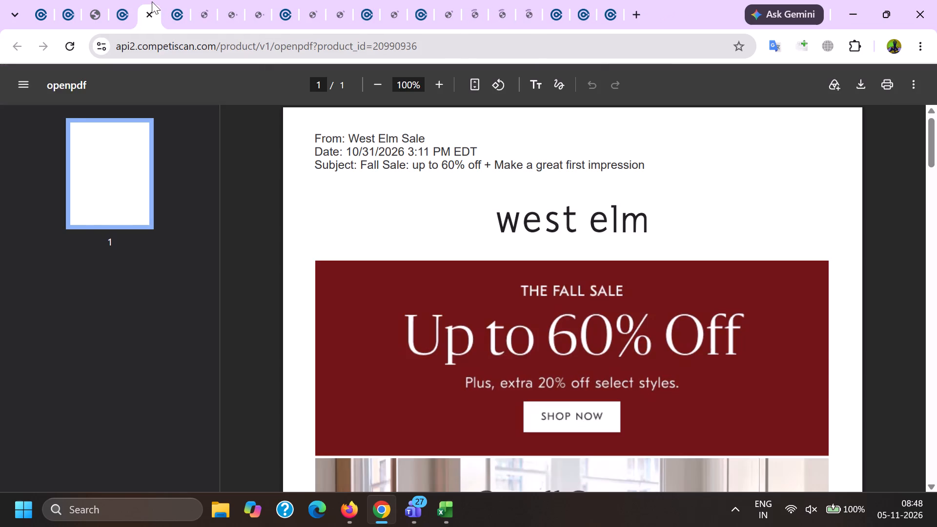
left_click_drag(934, 146, 936, 526)
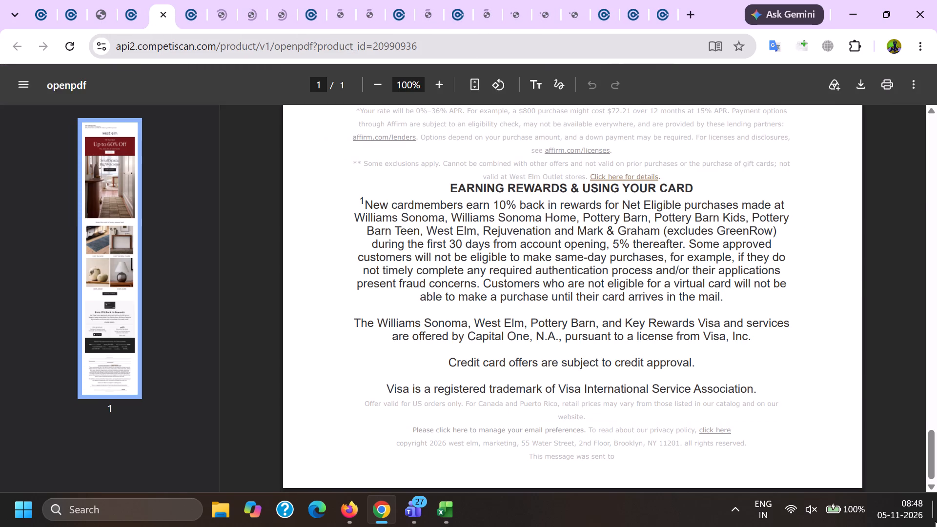
left_click(119, 0)
scroll(390, 302, "down", 6)
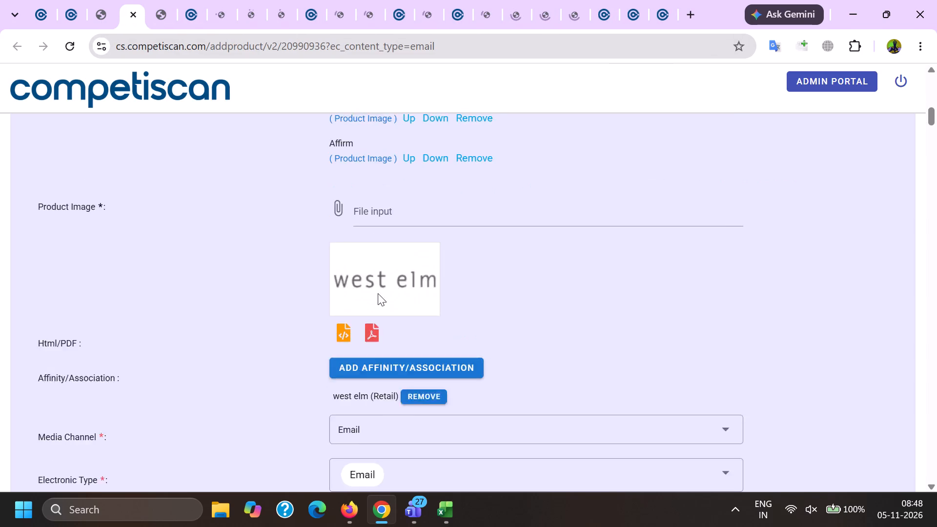
scroll(404, 281, "down", 5)
left_click_drag(709, 404, 707, 405)
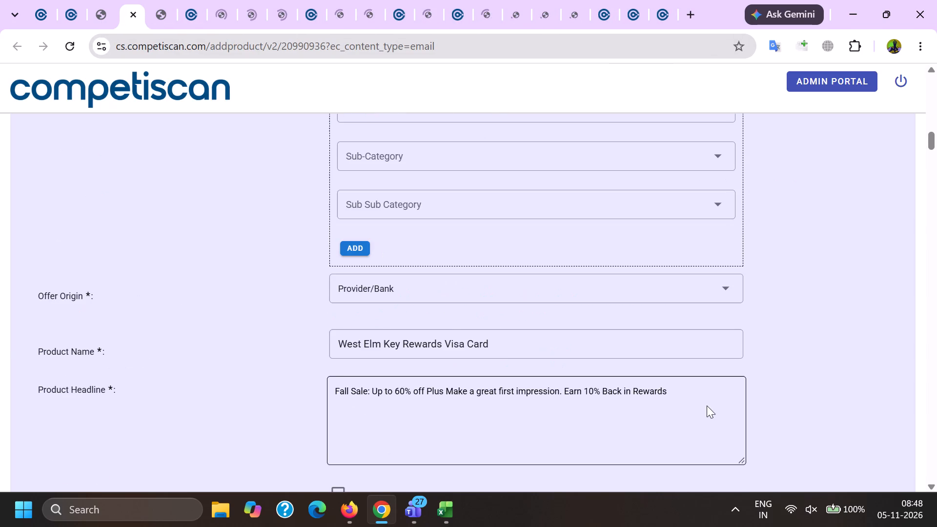
left_click_drag(707, 405, 5, 338)
scroll(61, 340, "down", 8)
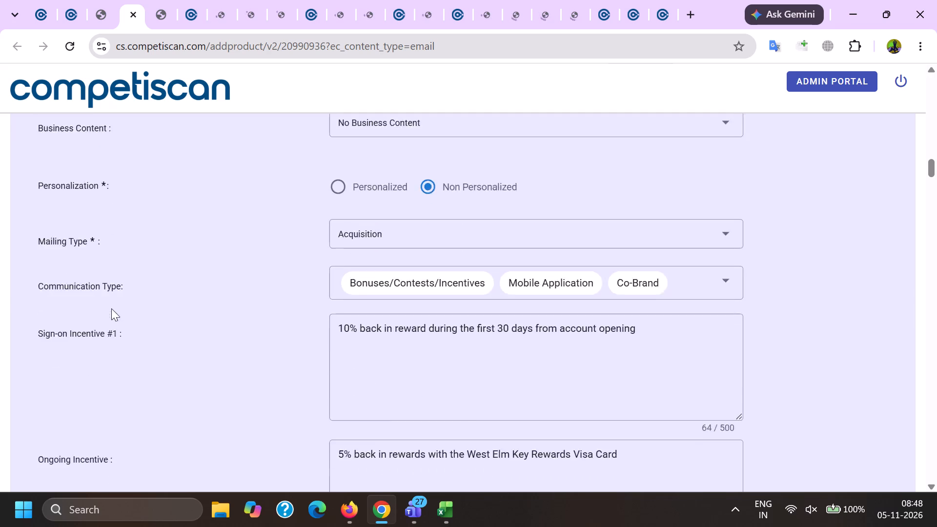
scroll(111, 308, "down", 5)
scroll(130, 304, "down", 19)
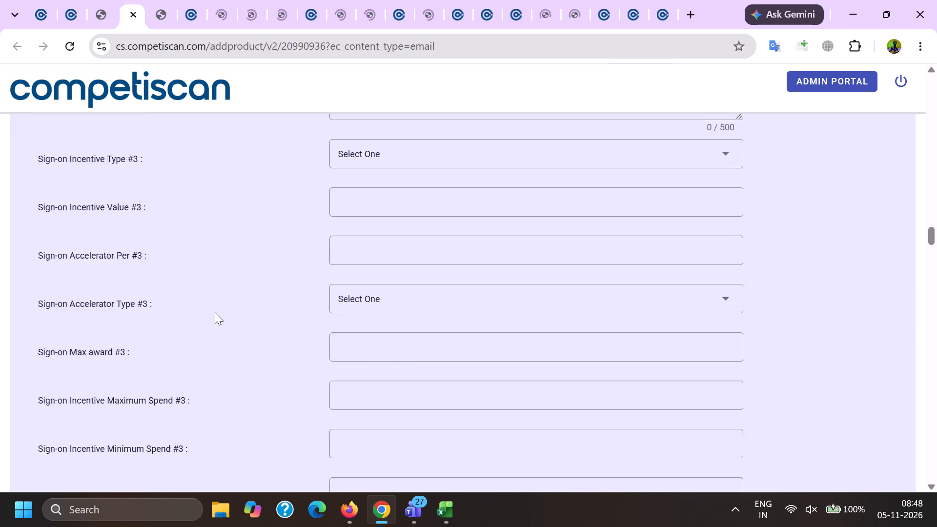
scroll(215, 312, "down", 20)
scroll(215, 312, "down", 1)
left_click(211, 320)
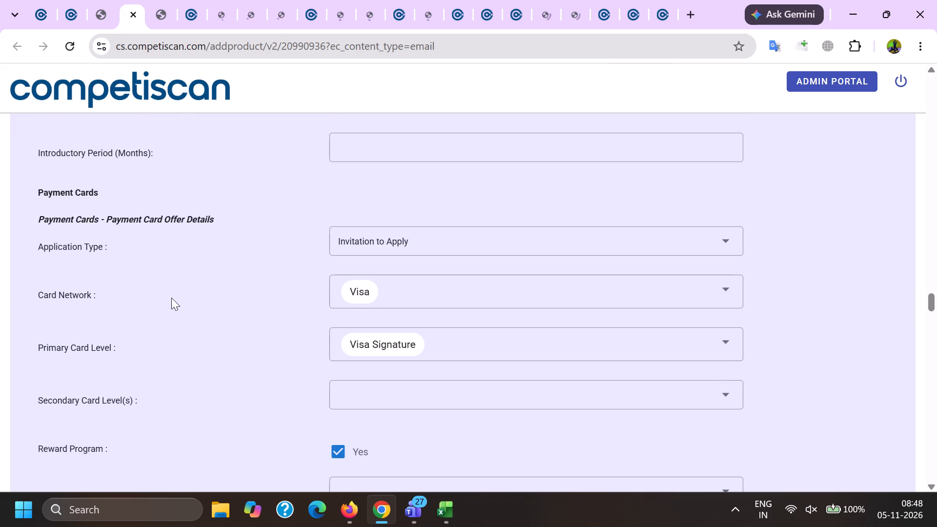
key("End")
scroll(171, 296, "up", 4)
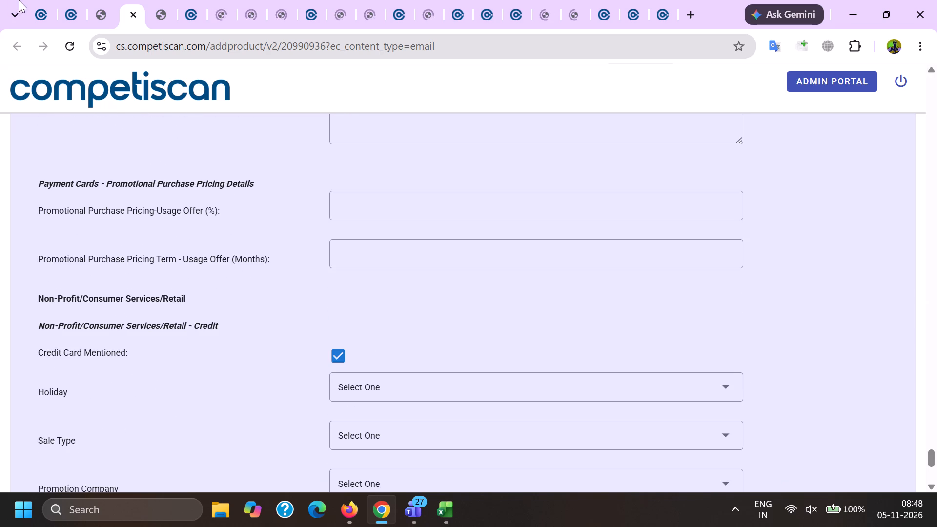
Close product 20990936's page and its PDF.
left_click(135, 20)
left_click(136, 20)
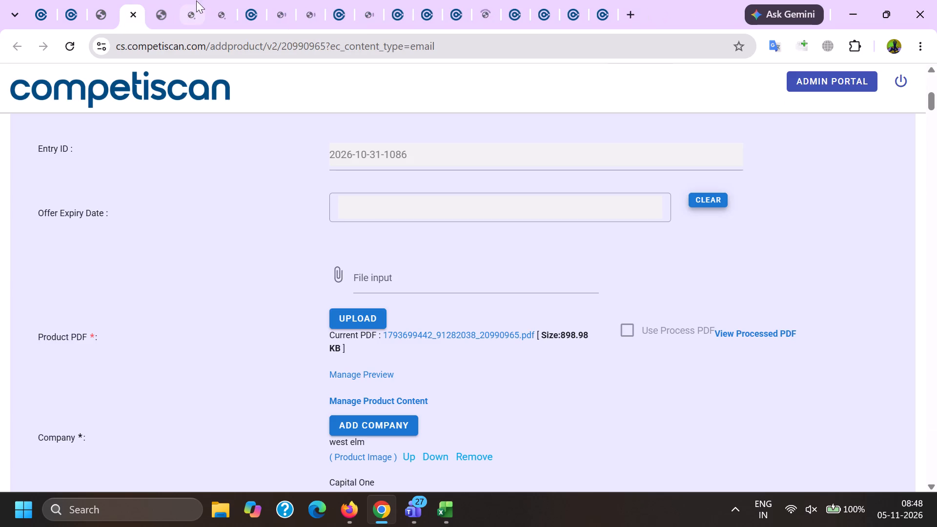
Examine product 20990965's PDF and compare its page, covering categories, headline, mailing type, sign-on incentives, card details and promotional pricing fields.
left_click(165, 5)
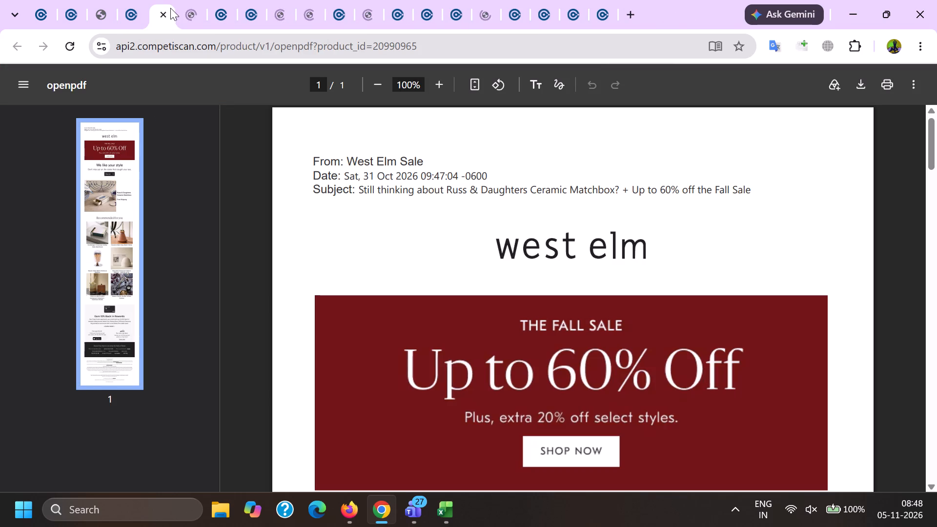
left_click_drag(936, 146, 936, 526)
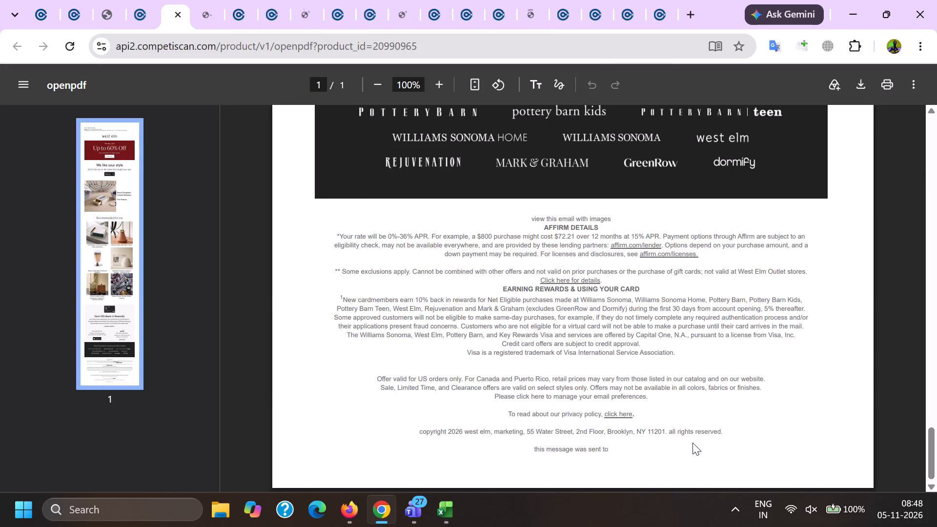
left_click(151, 0)
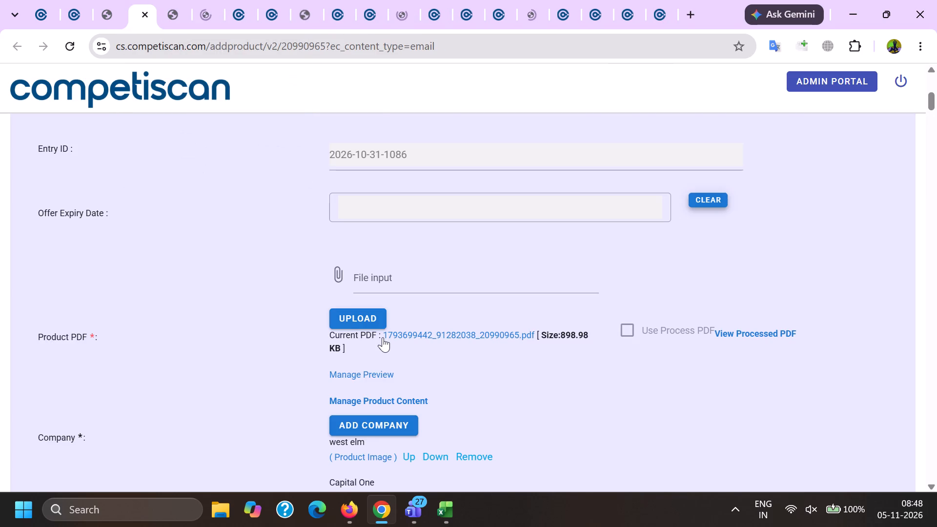
scroll(373, 304, "down", 6)
scroll(417, 308, "down", 4)
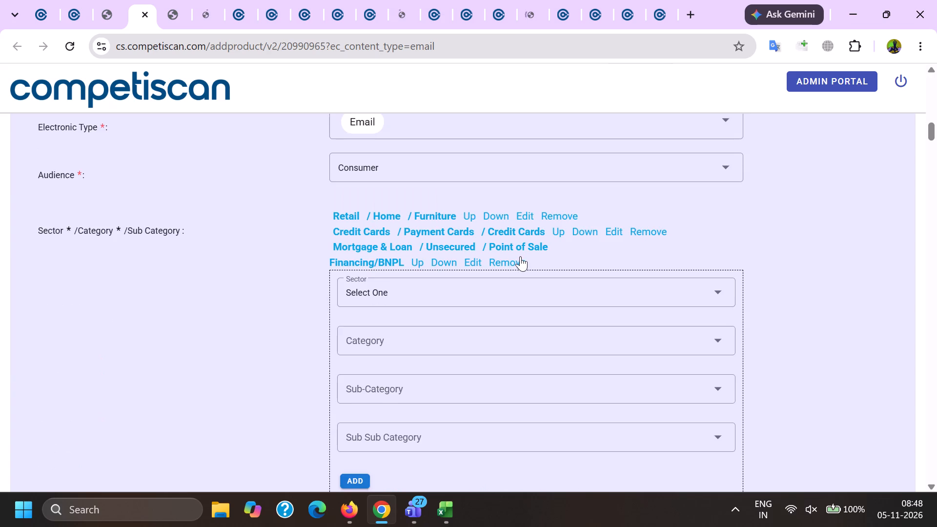
scroll(520, 256, "down", 4)
left_click_drag(602, 365, 252, 264)
scroll(368, 266, "down", 6)
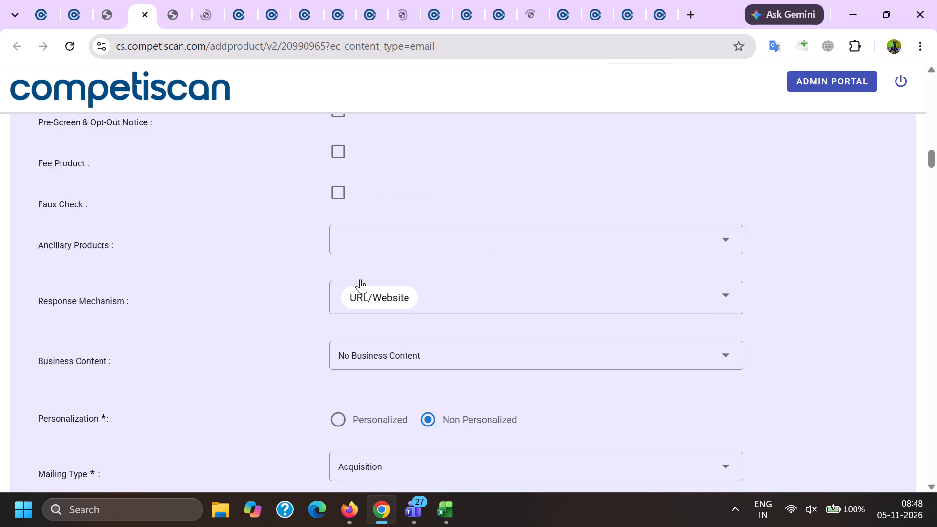
scroll(360, 279, "down", 6)
scroll(359, 278, "down", 20)
scroll(359, 278, "down", 2)
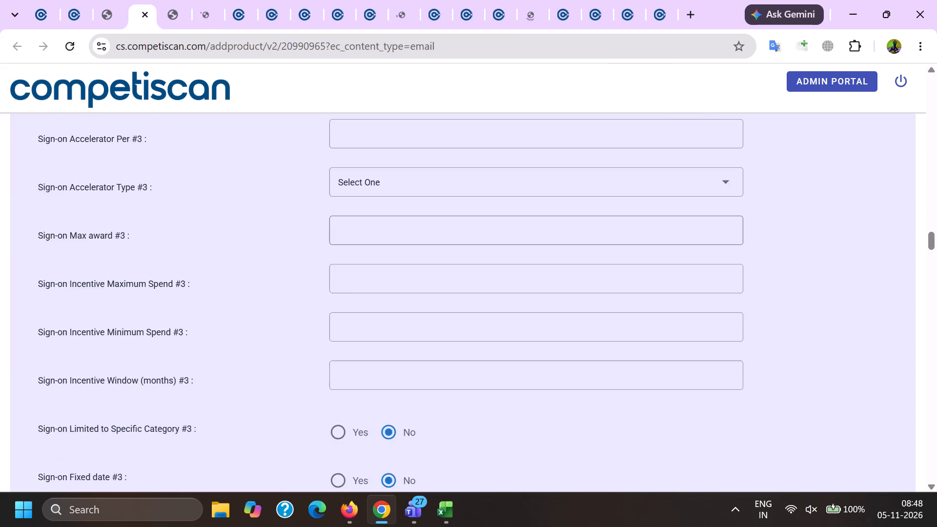
scroll(346, 292, "down", 20)
left_click(261, 359)
scroll(262, 359, "up", 3)
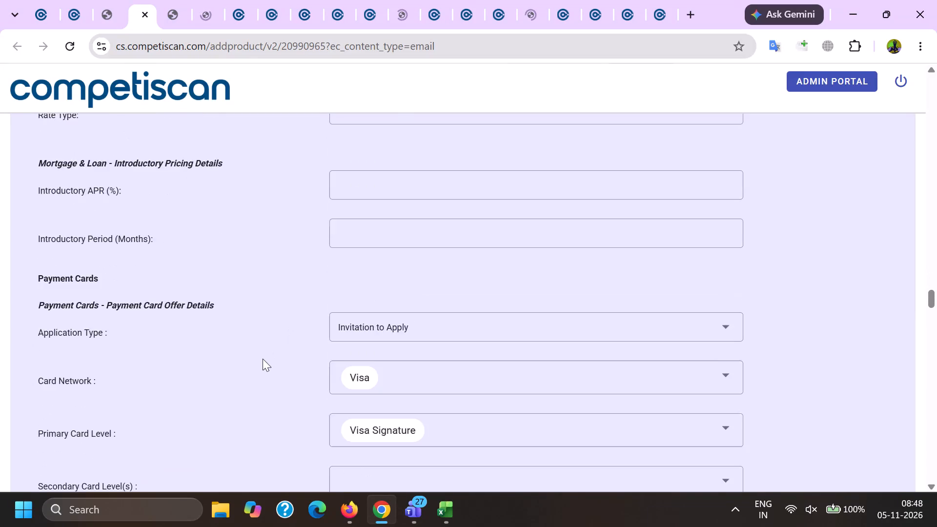
key("End")
scroll(263, 357, "up", 6)
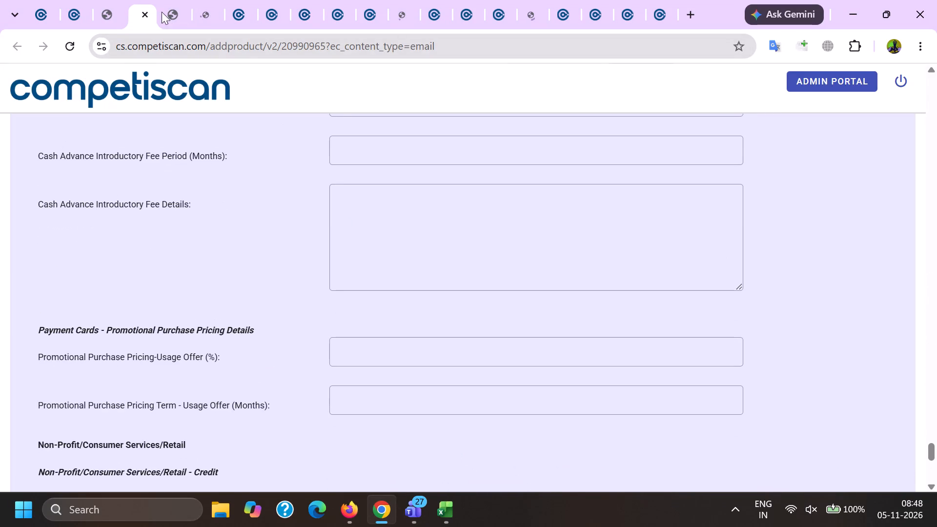
Close product 20990965's page and its PDF.
left_click(143, 17)
left_click(148, 17)
Open the current PDFs of the Pottery Barn Teen products 20991034, 20991128 and 20991198 from their product pages.
left_click(171, 0)
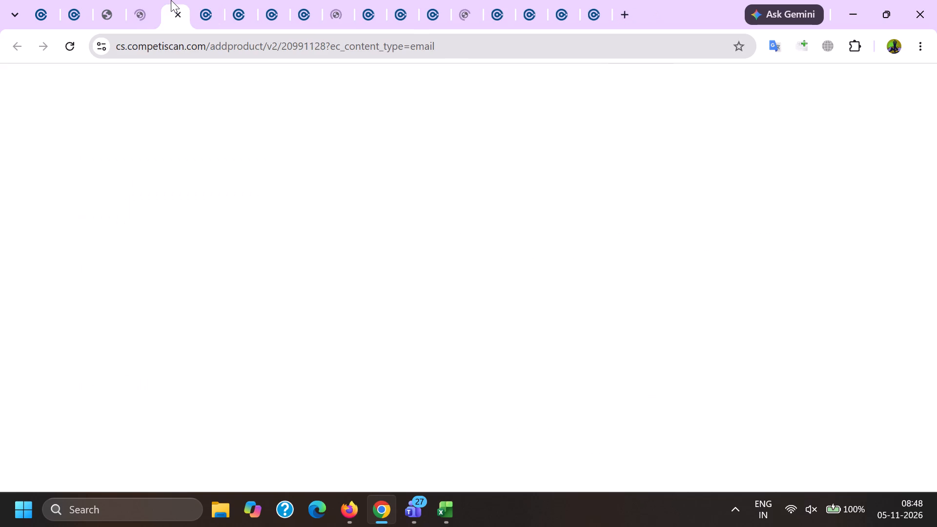
left_click(146, 0)
scroll(421, 237, "down", 6)
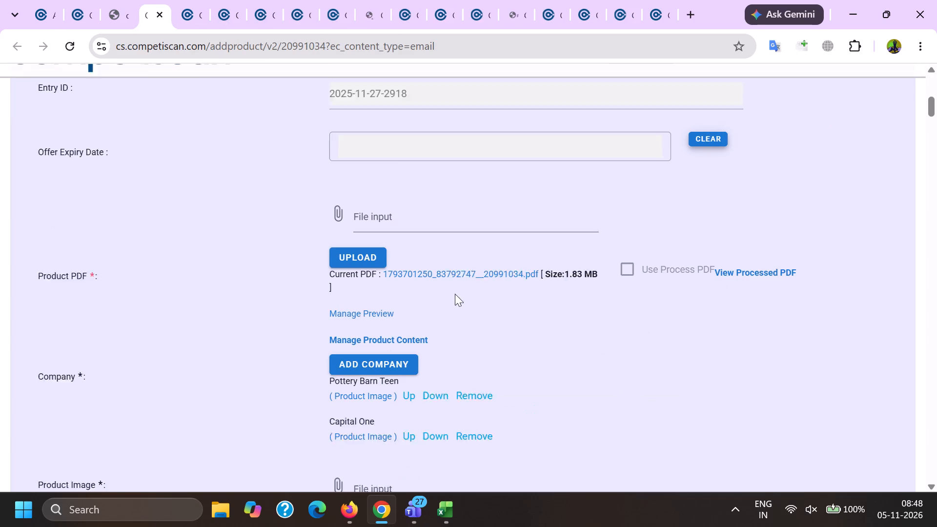
left_click(445, 264, "ctrl")
key("ctrl+Tab")
key("ctrl+Tab")
scroll(445, 264, "down", 5)
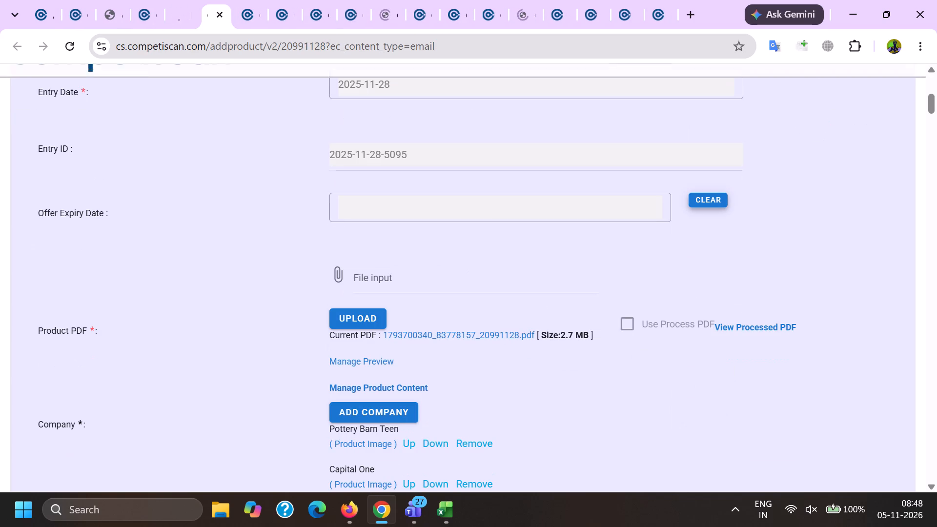
left_click(436, 335, "ctrl")
key("ctrl+Tab")
key("ctrl+Tab")
scroll(436, 335, "down", 5)
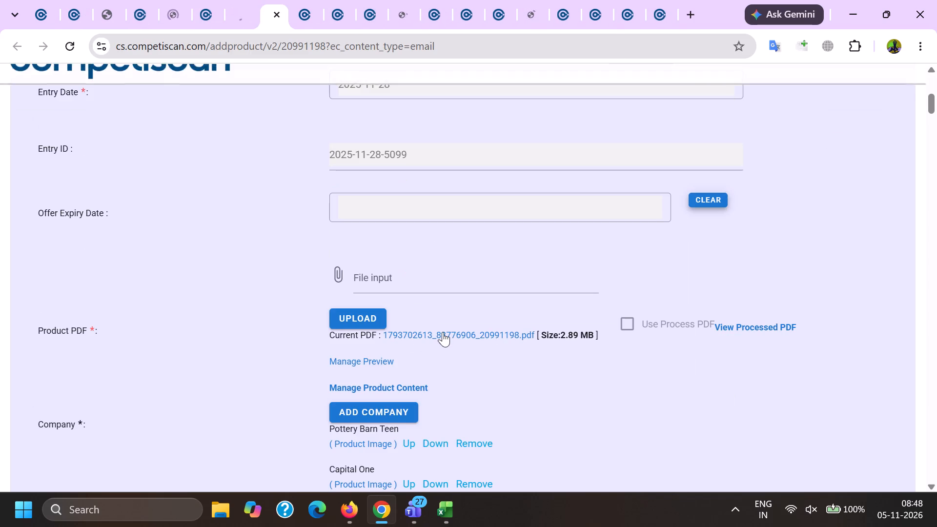
left_click(443, 331, "ctrl")
Open the current PDFs of products 20991267, 20991355 and 20991400 from their product pages.
key("ctrl+Tab")
key("ctrl+Tab")
scroll(443, 331, "down", 11)
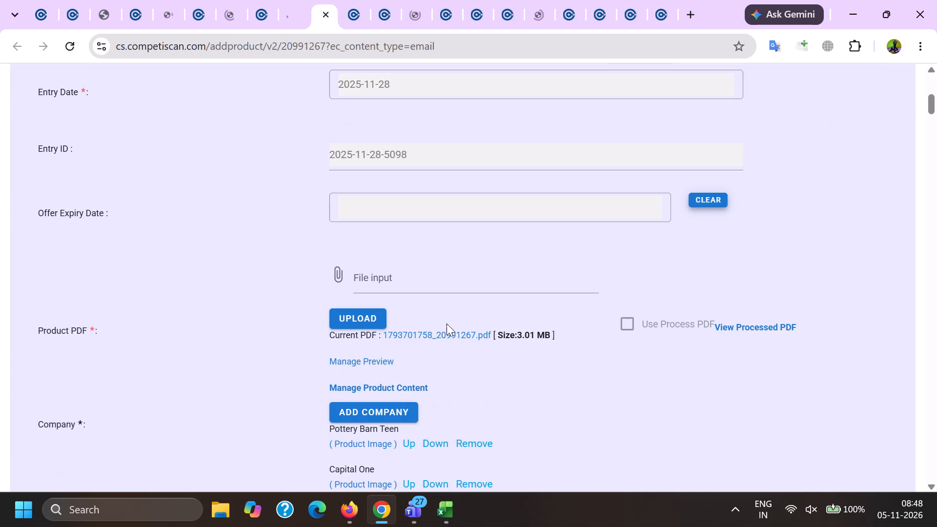
left_click(445, 335, "ctrl")
key("ctrl+Tab")
key("ctrl+Tab")
scroll(445, 335, "down", 6)
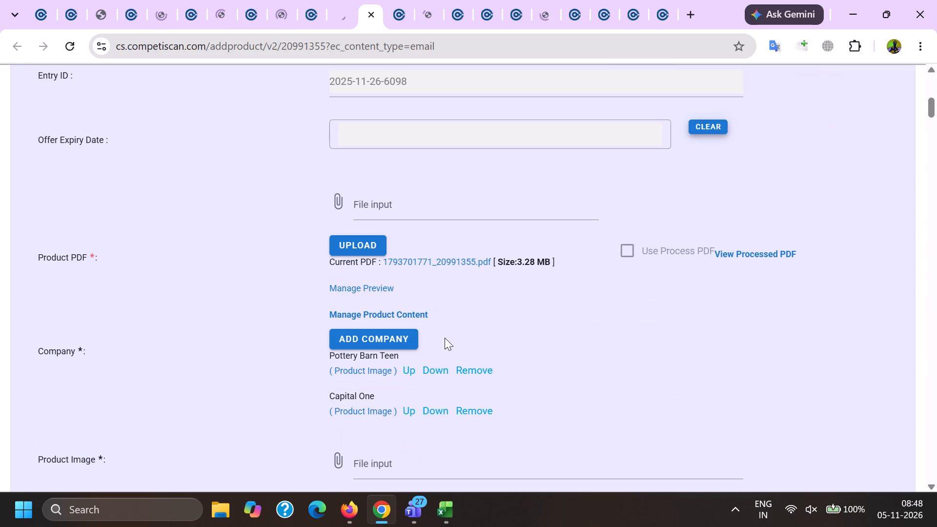
left_click(433, 260, "ctrl")
key("ctrl+Tab")
key("ctrl+Tab")
scroll(433, 260, "down", 6)
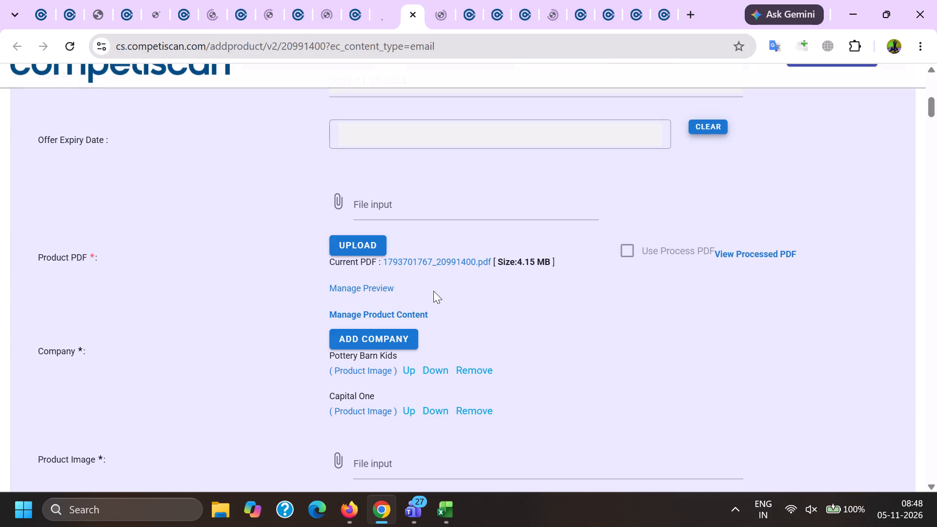
left_click(426, 265, "ctrl")
key("ctrl+Tab")
key("ctrl+Tab")
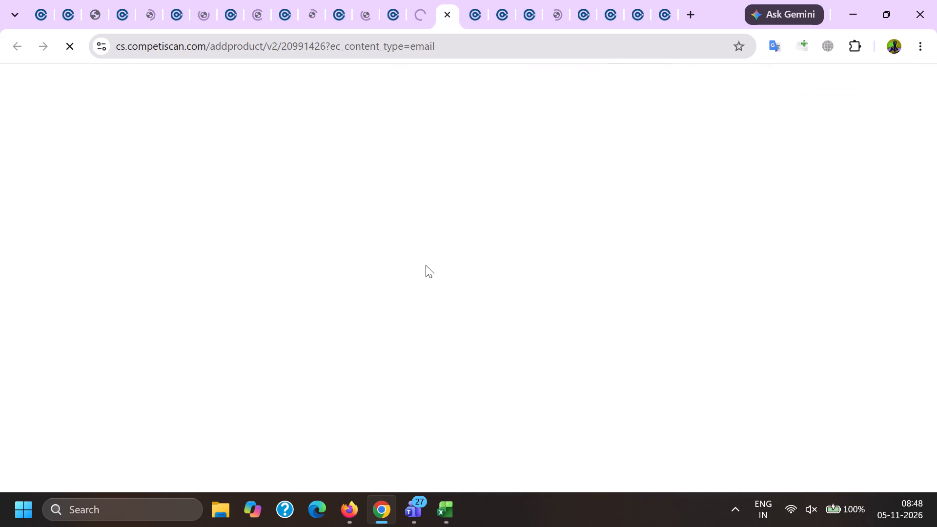
Close the saved product 20990858's page and its PDF.
left_click(64, 0)
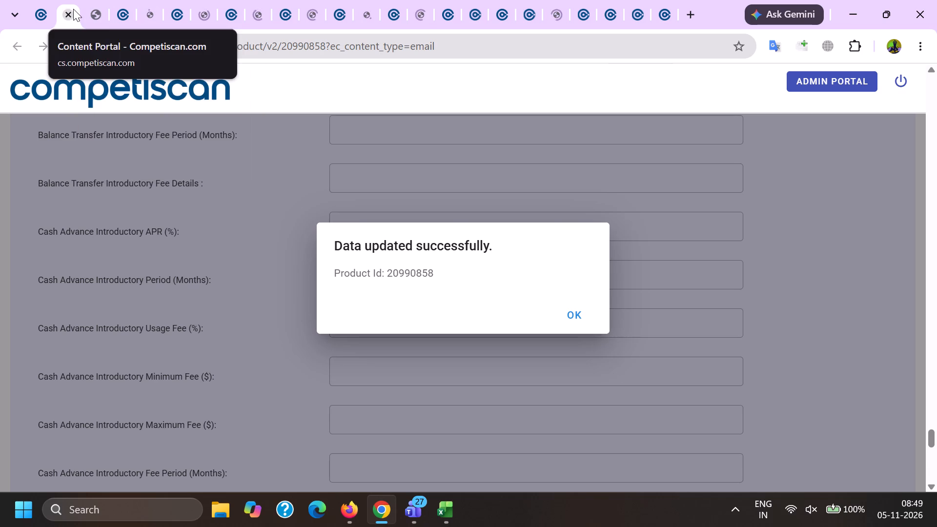
double_click(73, 11)
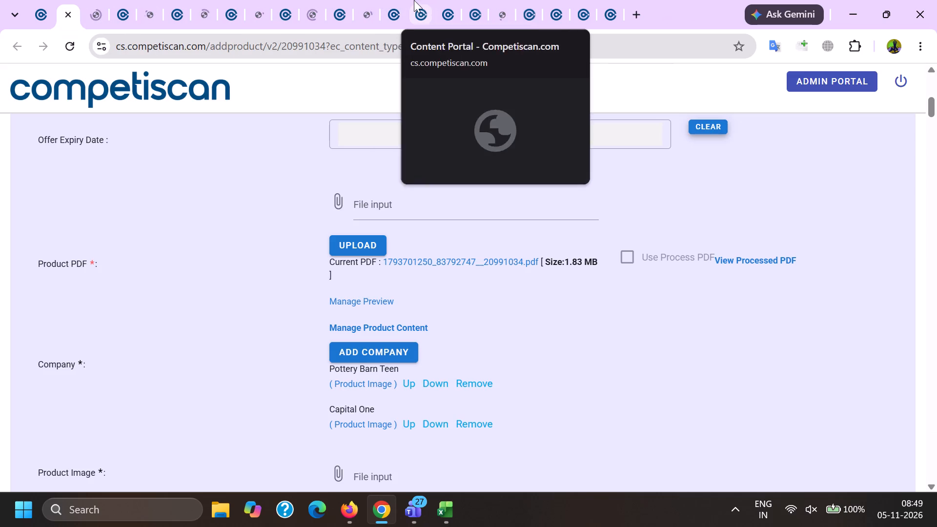
Open the current PDFs of products 20991426, 20991452 and the product following them from their product pages.
left_click(387, 3)
scroll(432, 261, "down", 6)
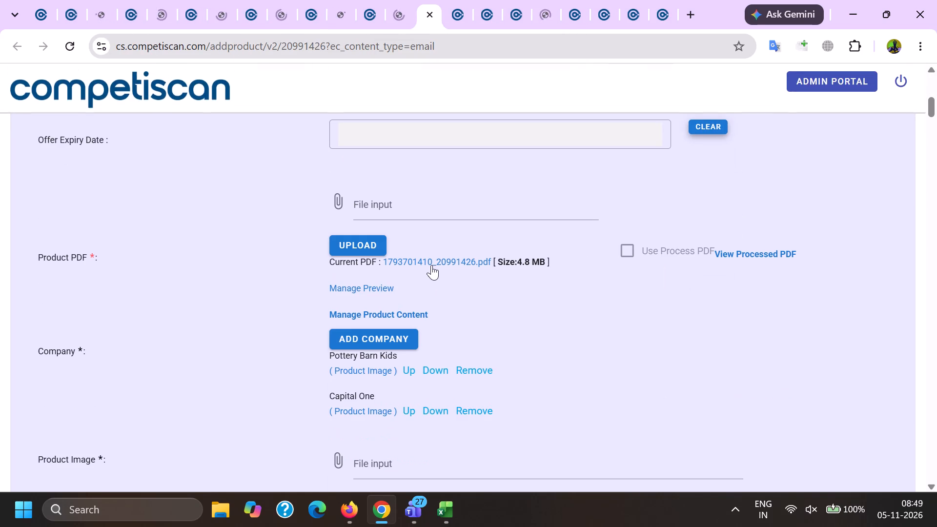
left_click(431, 265, "ctrl")
key("ctrl+Tab")
key("ctrl+Tab")
scroll(431, 264, "down", 6)
left_click(424, 265, "ctrl")
key("ctrl+Tab")
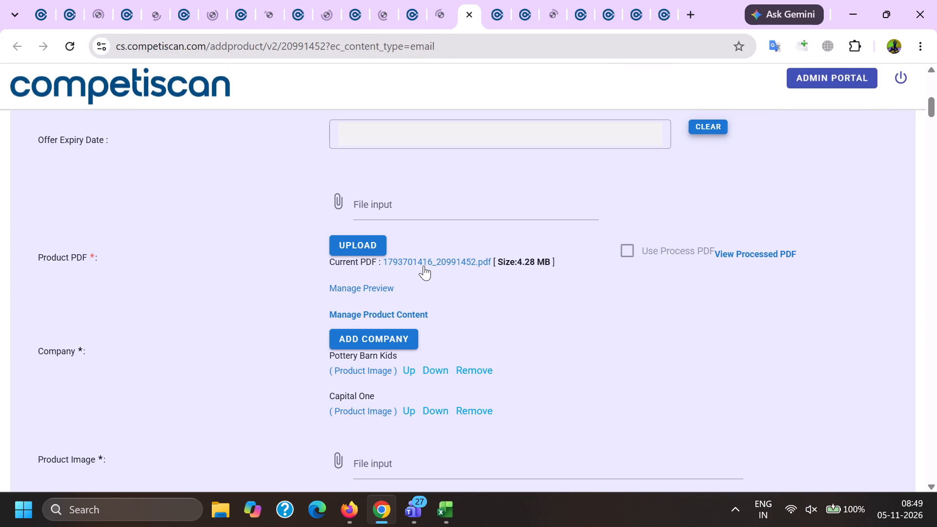
key("ctrl+Tab")
scroll(424, 265, "down", 6)
left_click(427, 262, "ctrl")
Open the current PDFs of products 20991491, 20991512 and the product following them from their product pages.
key("ctrl+Tab")
key("ctrl+Tab")
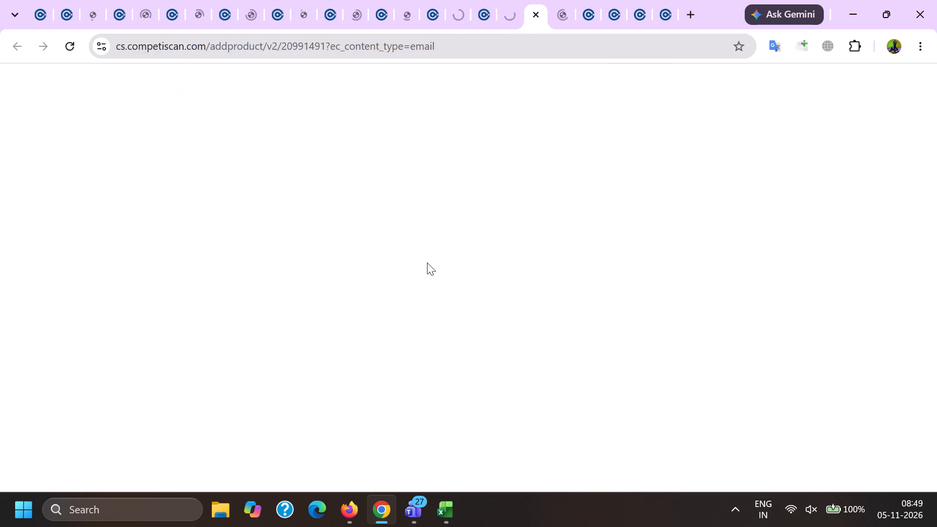
scroll(427, 263, "down", 6)
left_click(423, 265, "ctrl")
key("ctrl+Tab")
key("ctrl+Tab")
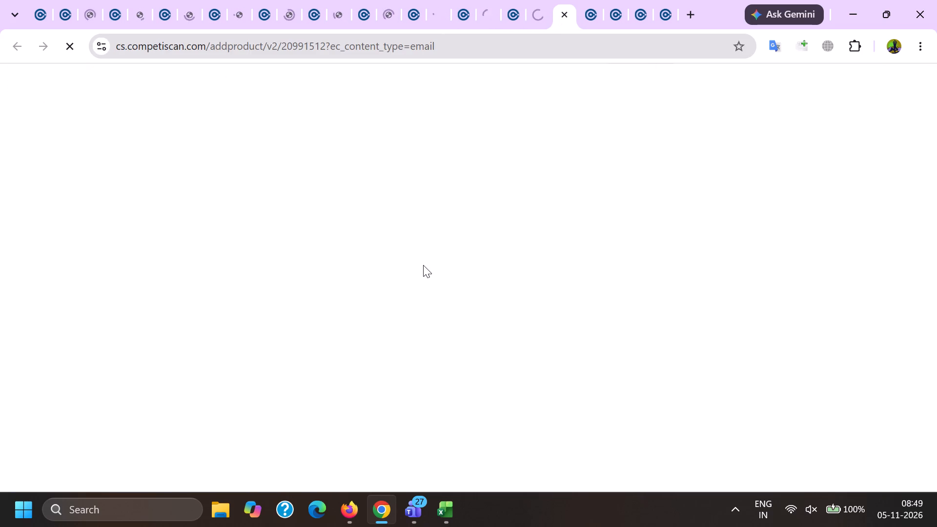
scroll(423, 265, "down", 5)
left_click(428, 336, "ctrl")
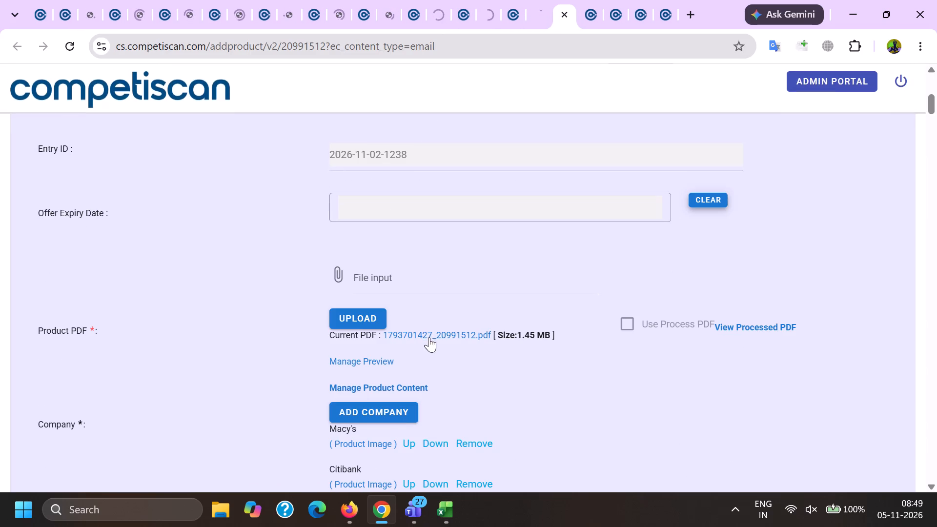
key("ctrl+Tab")
key("ctrl+Tab")
scroll(434, 304, "down", 6)
left_click(447, 263, "ctrl")
Open the current PDFs of product 20991635, the product following it and product 20991689 from their product pages.
key("ctrl+Tab")
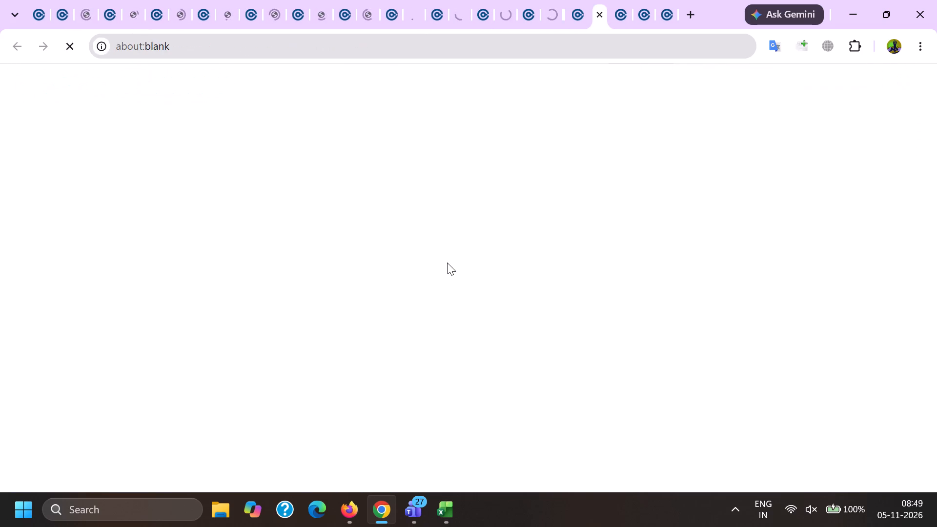
key("ctrl+Tab")
scroll(447, 263, "down", 7)
left_click(448, 183, "ctrl")
key("ctrl+Tab")
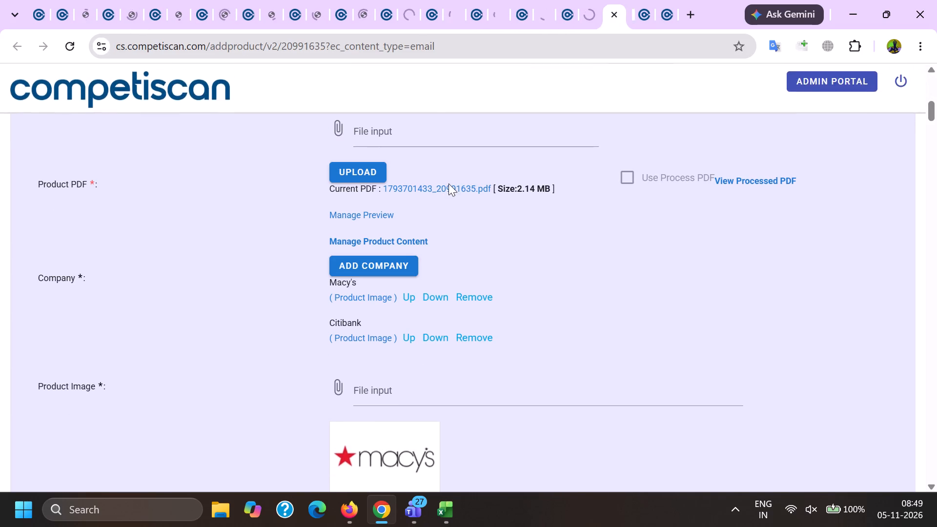
key("ctrl+Tab")
scroll(448, 184, "down", 5)
left_click(432, 336, "ctrl")
key("ctrl+Tab")
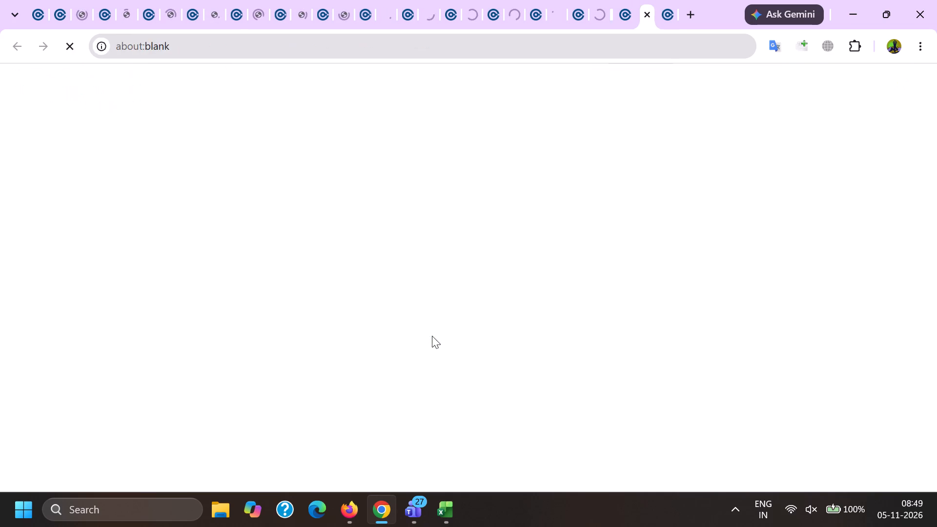
key("ctrl+Tab")
scroll(431, 302, "down", 6)
left_click(435, 261, "ctrl")
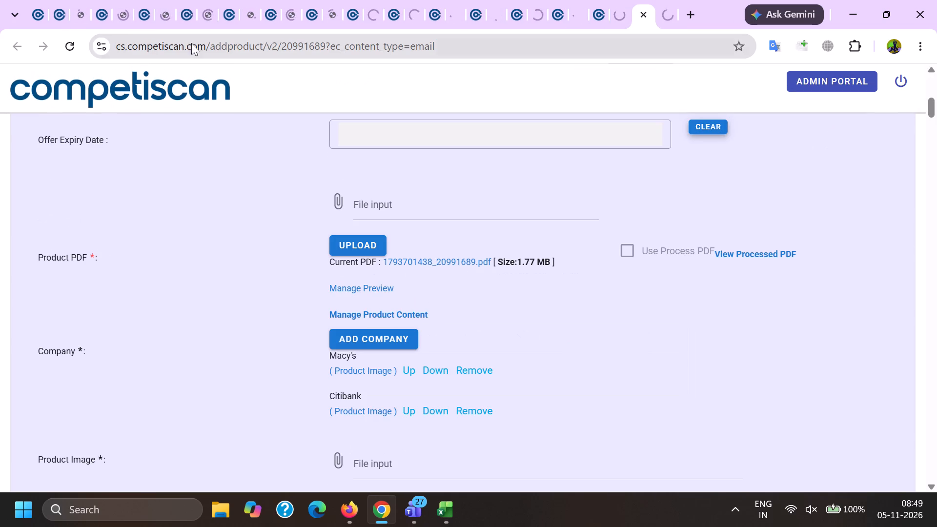
Examine product 20991034's PDF from subject line to footer and compare it with the Product Headline on its page.
left_click(73, 0)
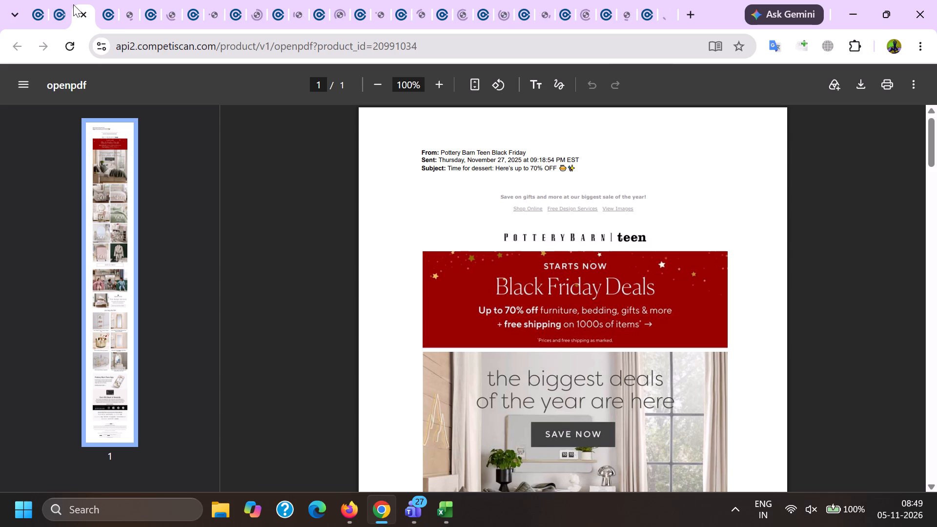
left_click_drag(930, 149, 933, 526)
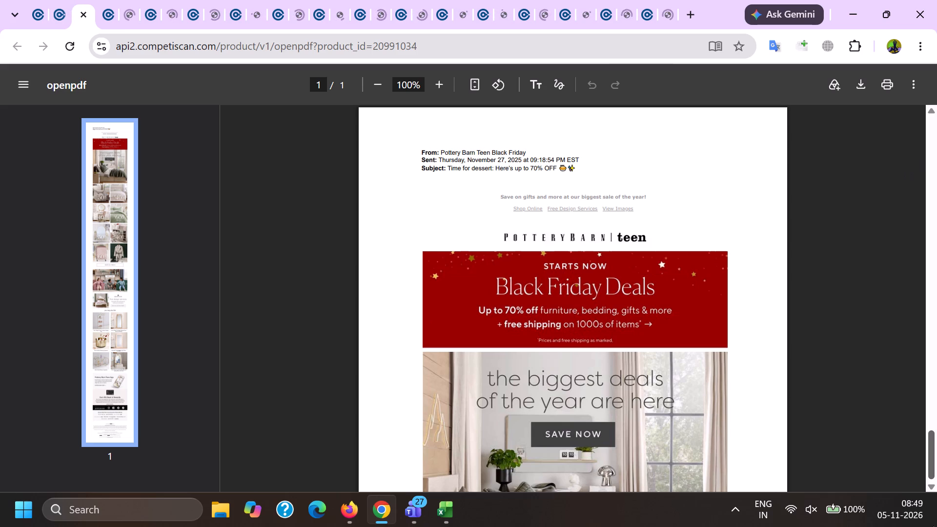
left_click_drag(933, 526, 933, 524)
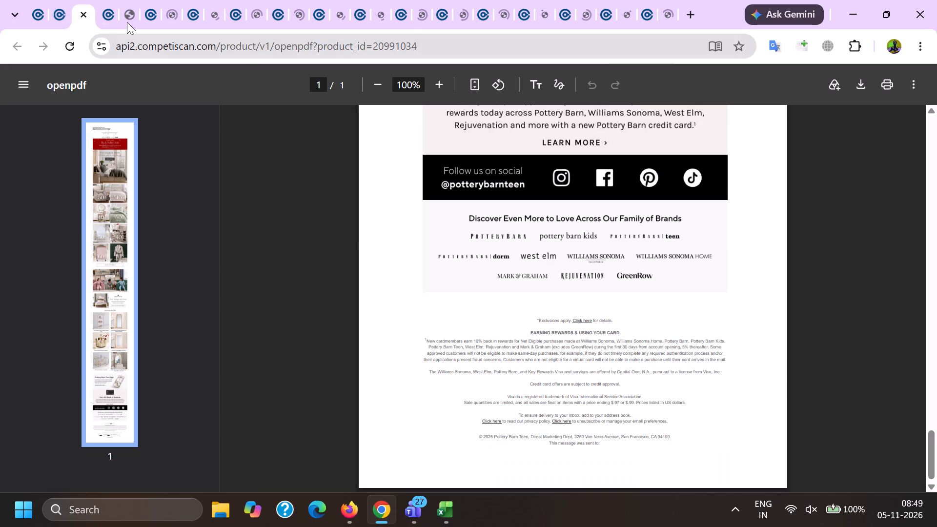
left_click(58, 0)
scroll(423, 270, "down", 6)
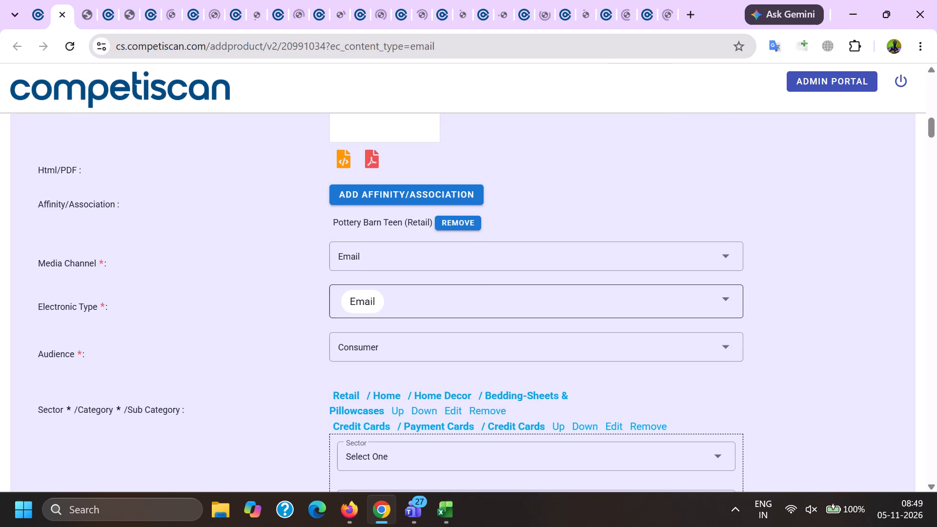
scroll(439, 289, "down", 6)
scroll(518, 320, "down", 1)
left_click_drag(727, 272, 12, 295)
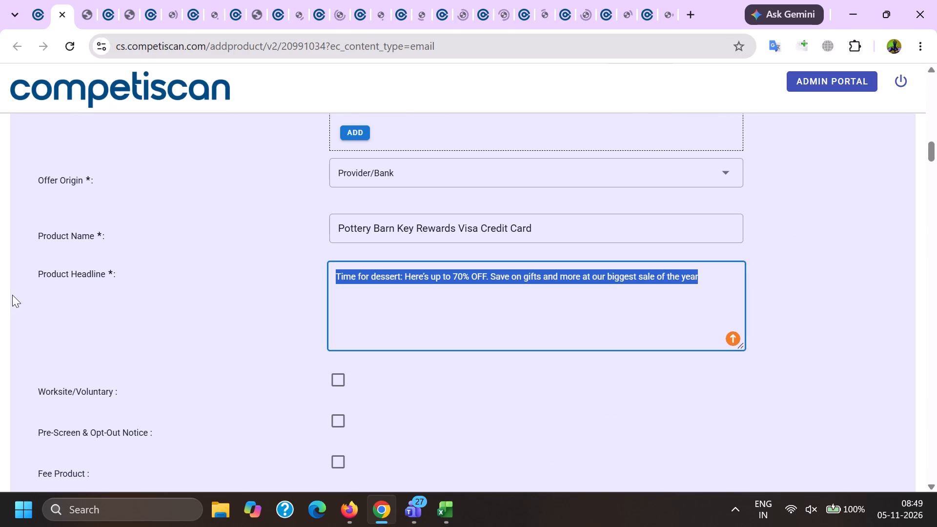
left_click_drag(12, 295, 7, 295)
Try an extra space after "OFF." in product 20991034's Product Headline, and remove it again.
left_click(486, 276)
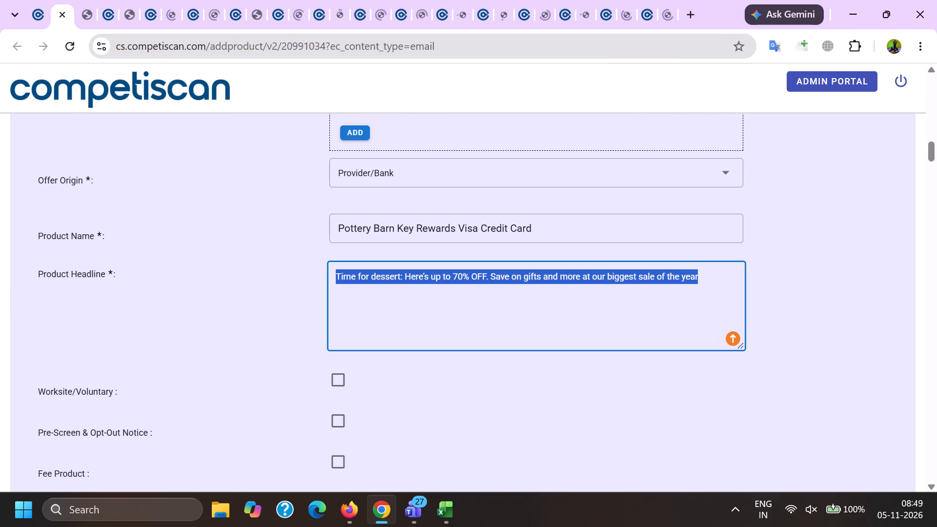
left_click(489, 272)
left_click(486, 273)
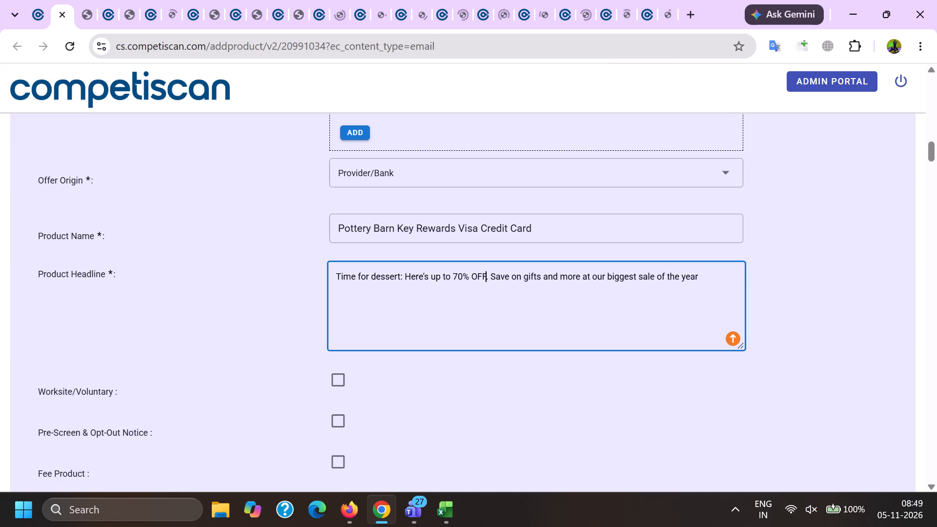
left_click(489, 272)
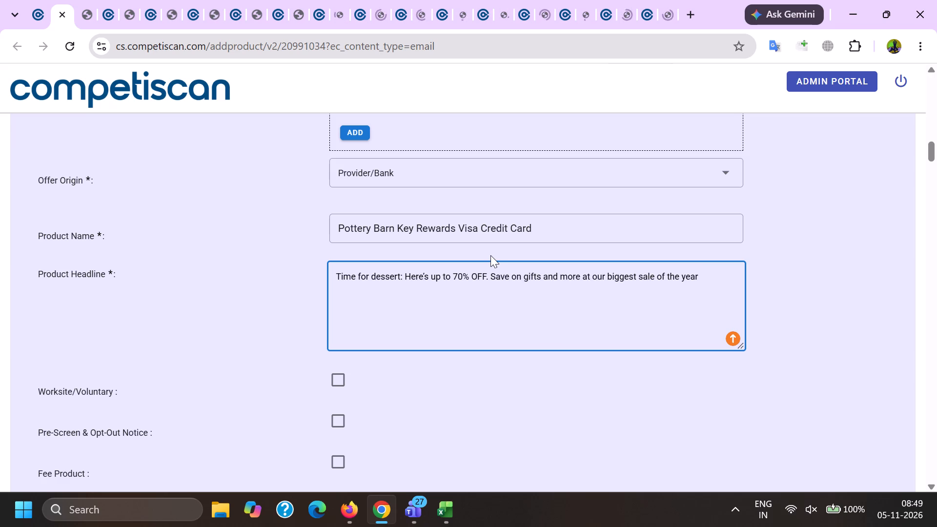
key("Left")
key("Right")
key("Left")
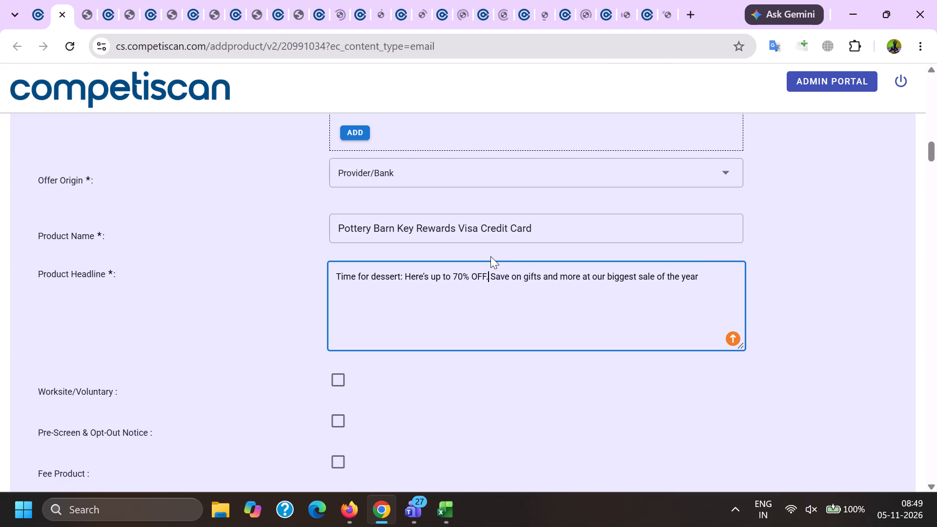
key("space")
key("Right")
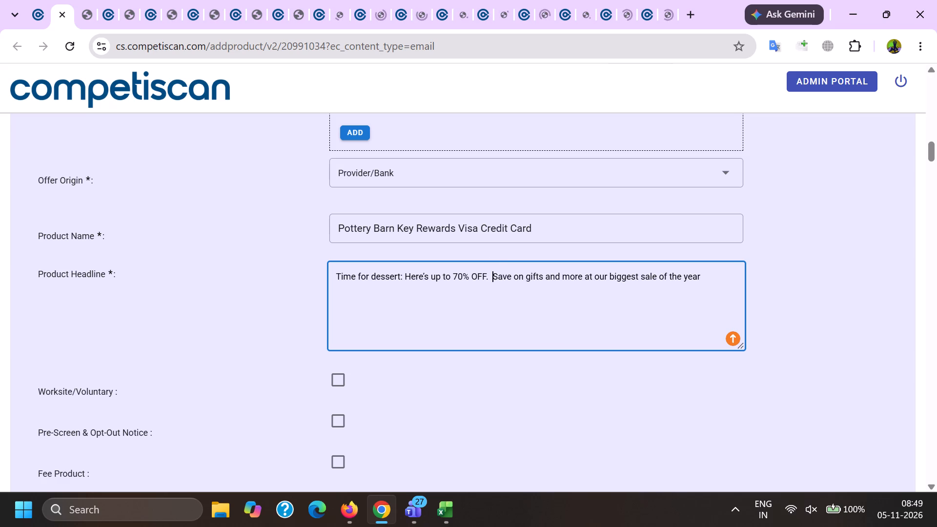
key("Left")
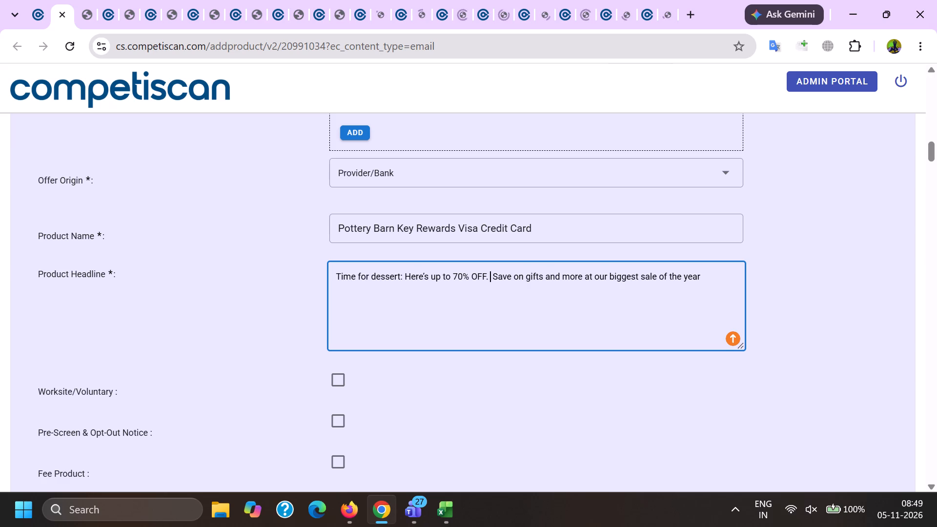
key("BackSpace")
Review product 20991034's communication type, incentives, categories, affinity, state and payment card fields.
scroll(490, 250, "down", 8)
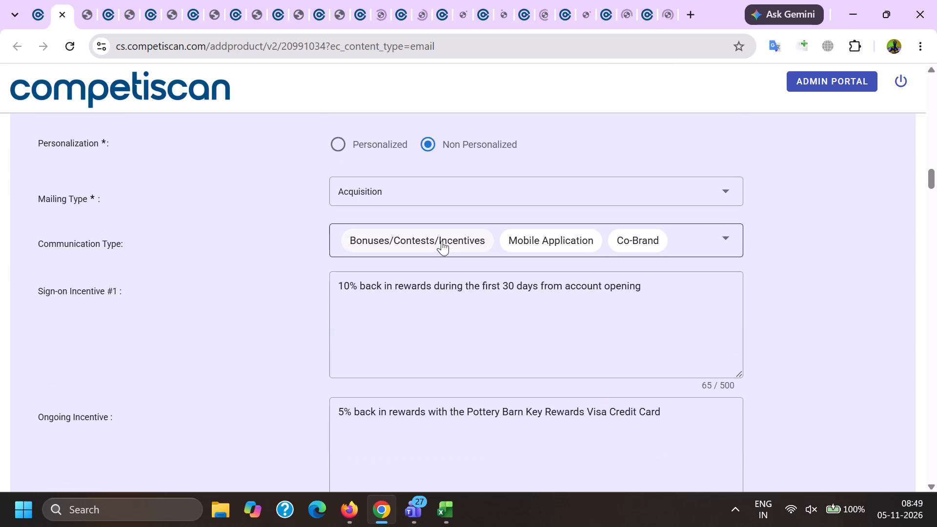
scroll(440, 233, "down", 10)
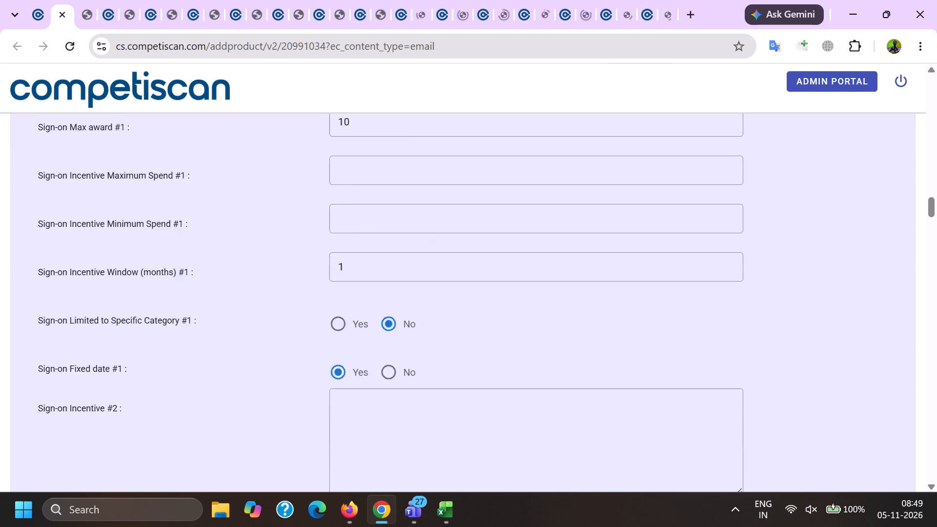
scroll(445, 300, "down", 20)
scroll(445, 300, "down", 10)
left_click(303, 340)
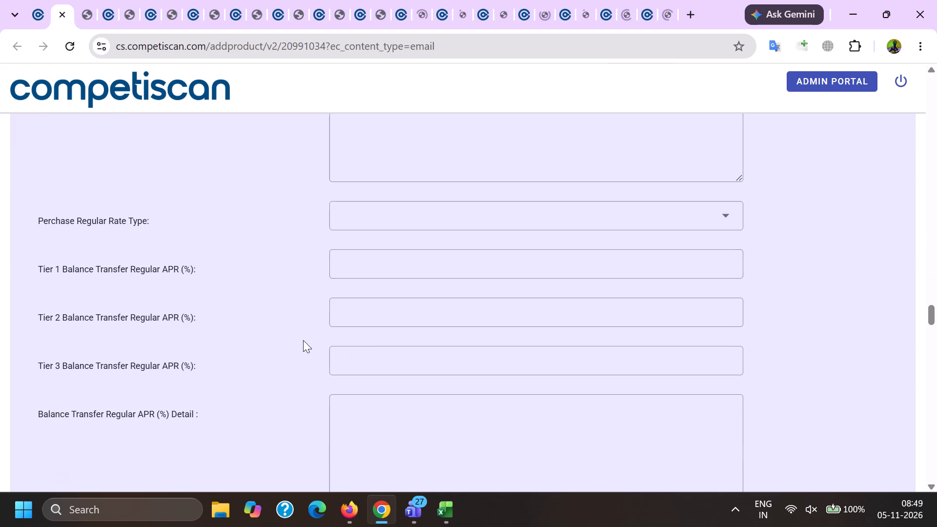
scroll(283, 343, "up", 18)
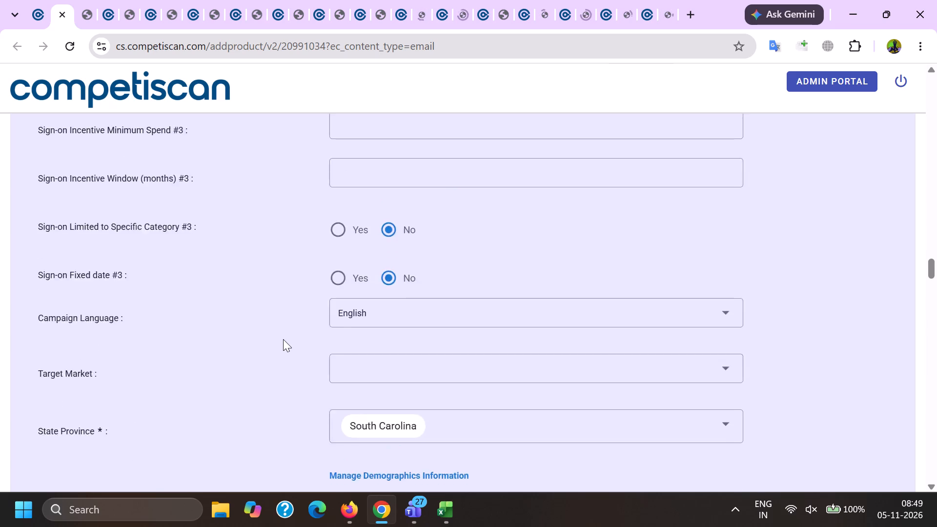
scroll(283, 339, "up", 20)
scroll(283, 339, "up", 14)
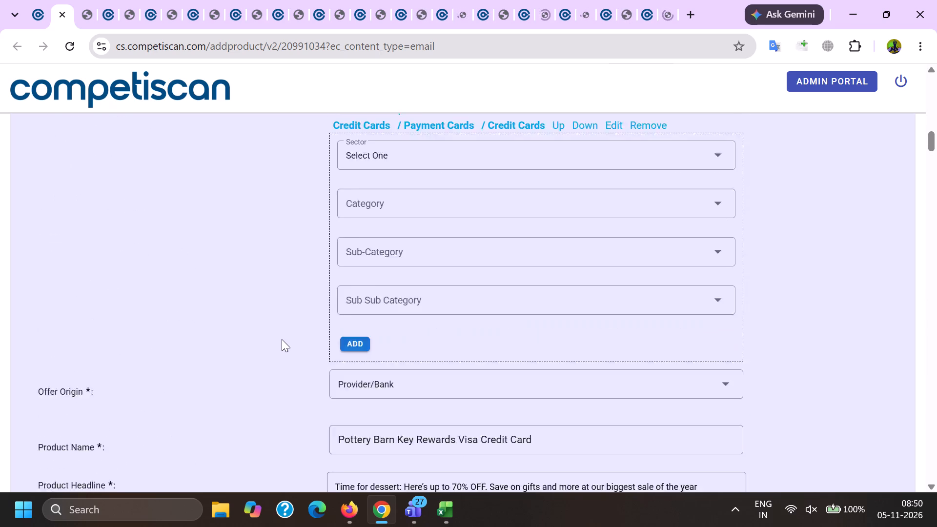
scroll(281, 334, "up", 10)
scroll(286, 320, "down", 5)
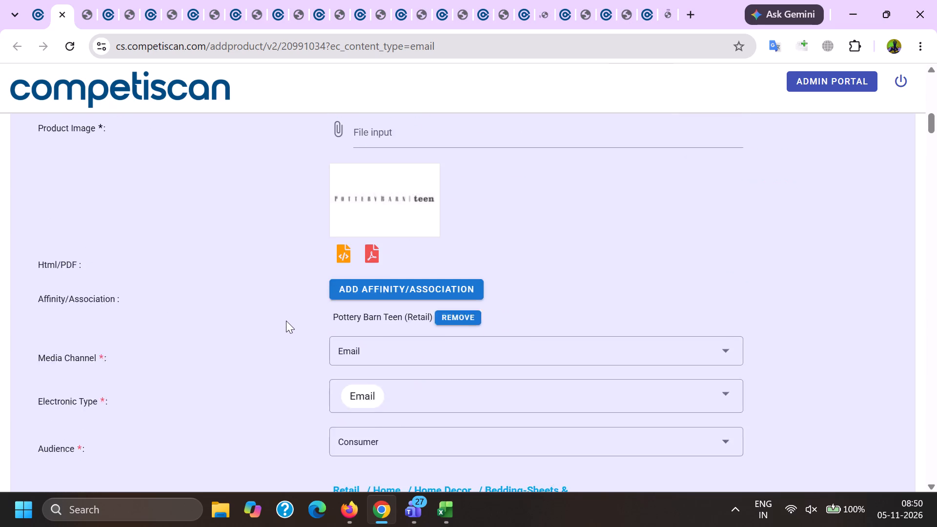
scroll(286, 321, "down", 4)
scroll(286, 321, "down", 20)
scroll(286, 321, "down", 10)
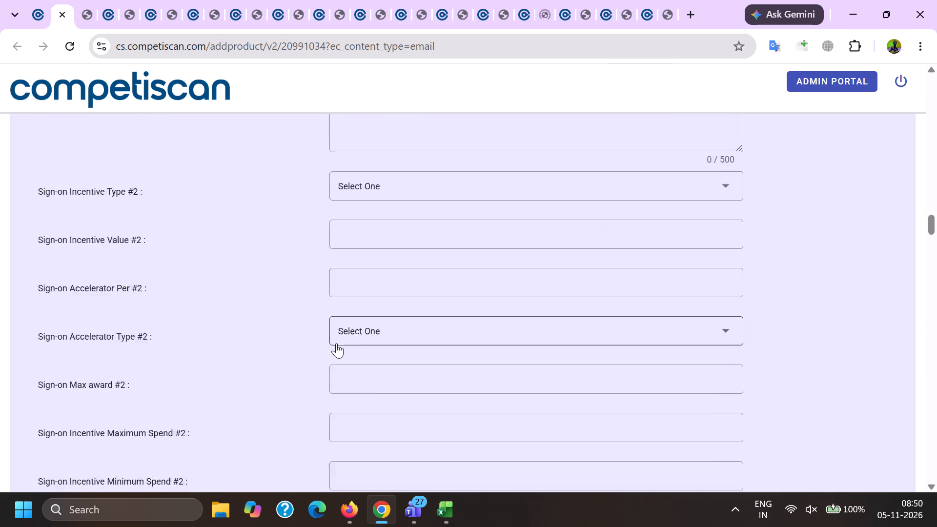
scroll(336, 343, "down", 20)
scroll(336, 343, "down", 11)
left_click(325, 366)
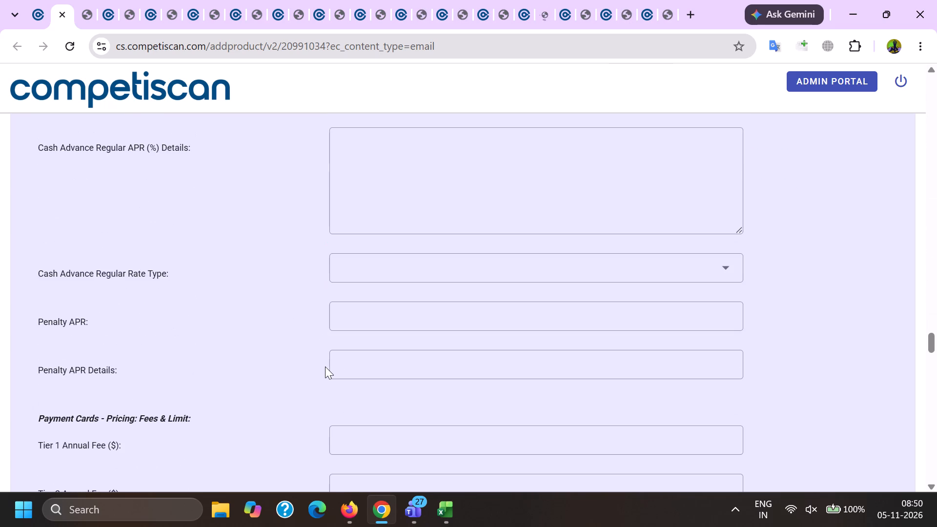
key("End")
scroll(305, 369, "up", 6)
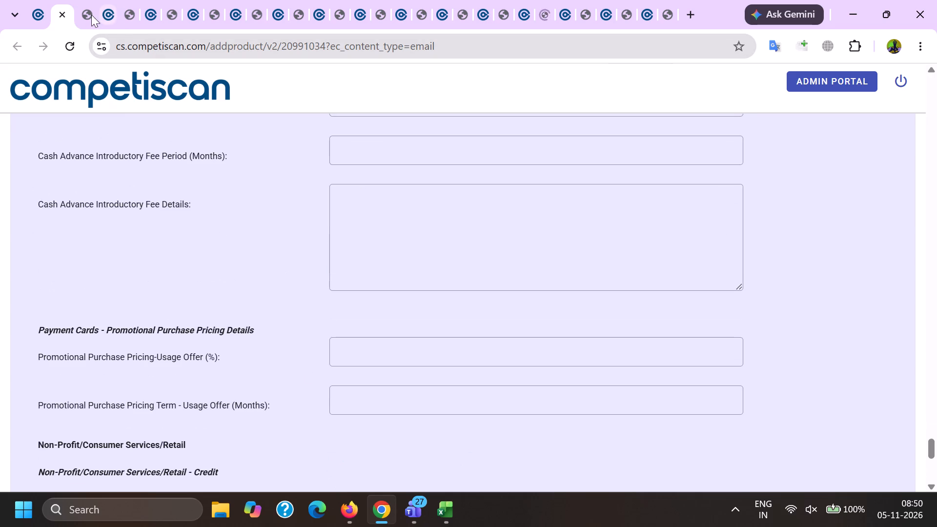
Close product 20991034's page and its PDF.
left_click(65, 13)
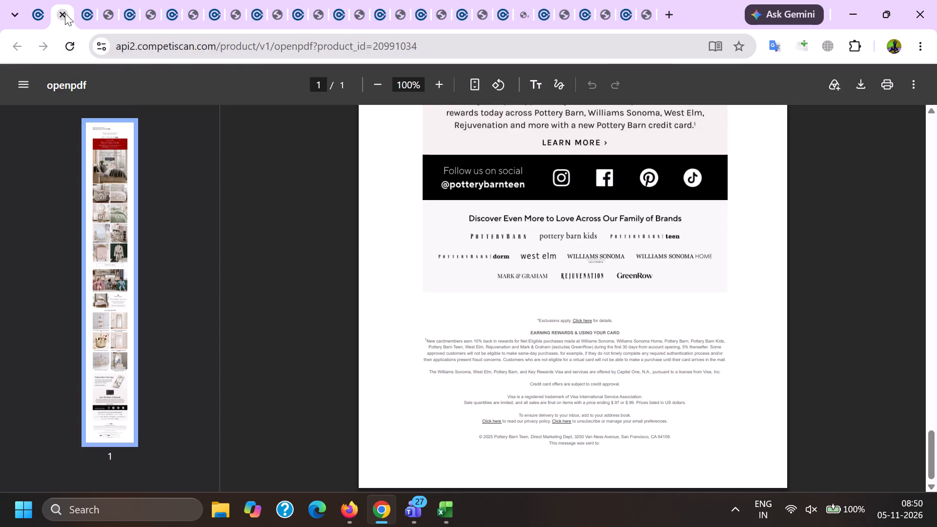
left_click(65, 14)
Examine the opening of product 20991128's PDF and search it for "@".
left_click(96, 0)
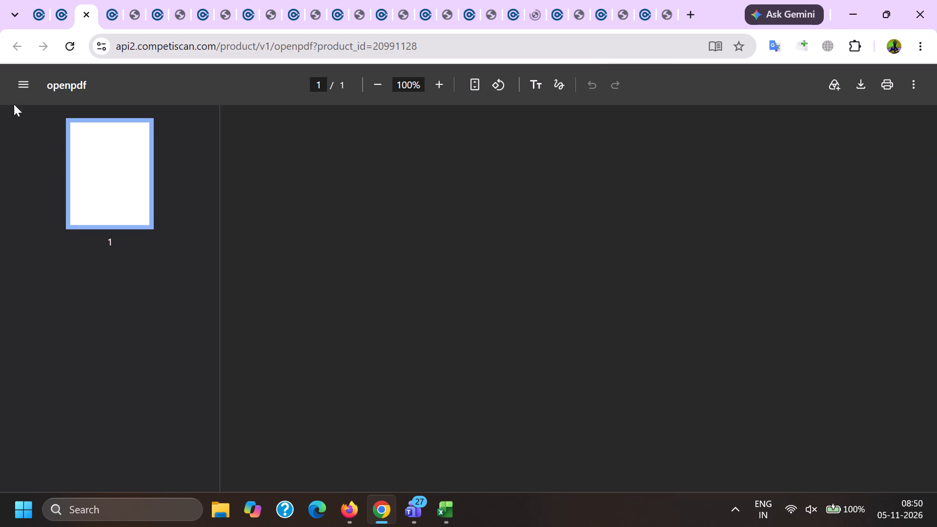
left_click(16, 84)
left_click(16, 84)
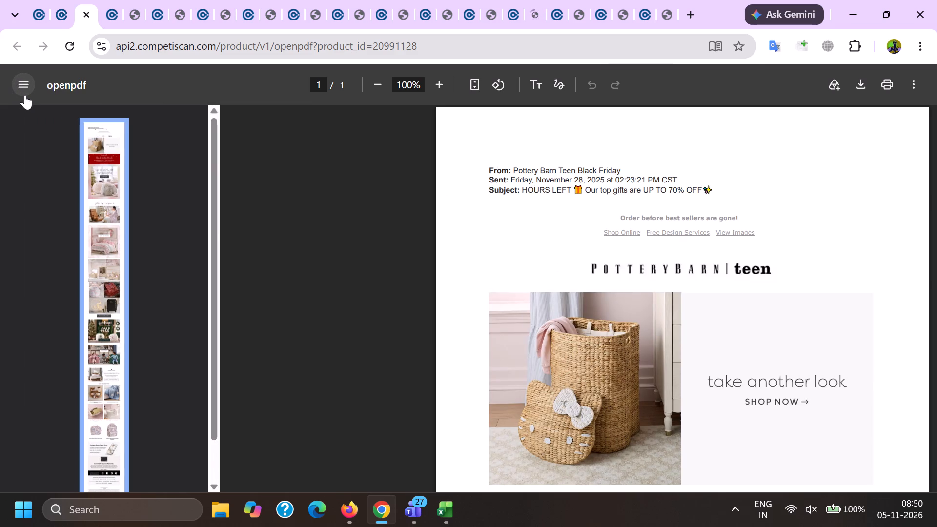
key("ctrl+f")
key("shift+at")
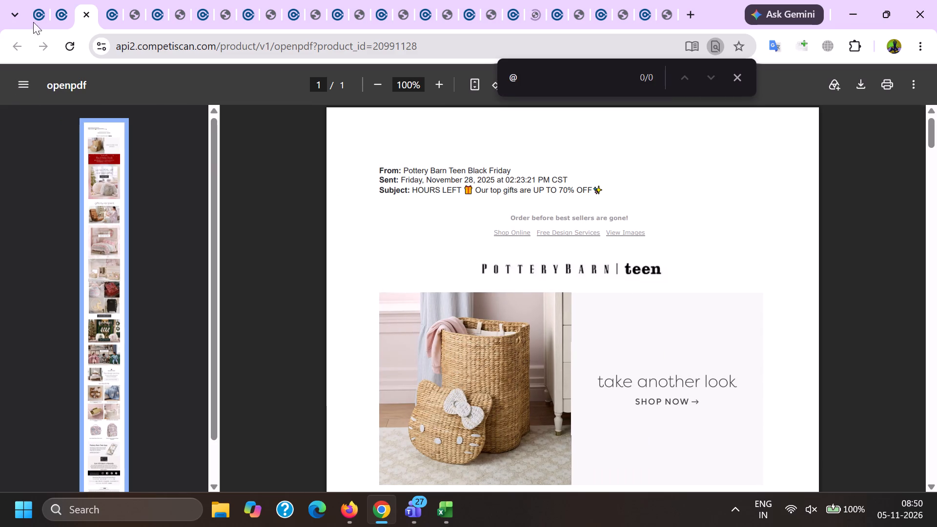
Review product 20991128's affinity, categories, Product Headline, sign-on incentive and payment card fields against its PDF.
left_click(70, 0)
scroll(607, 291, "down", 6)
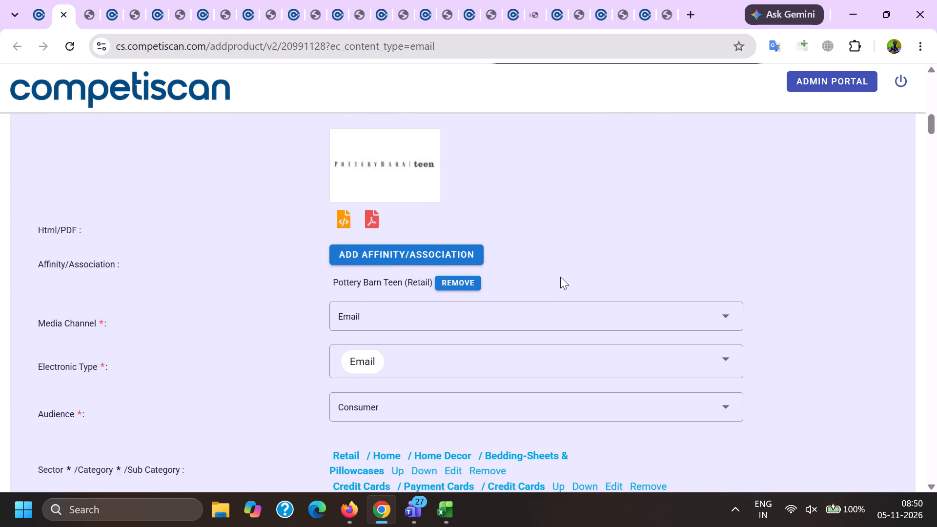
scroll(560, 274, "down", 5)
scroll(535, 170, "down", 3)
left_click_drag(721, 274, 132, 229)
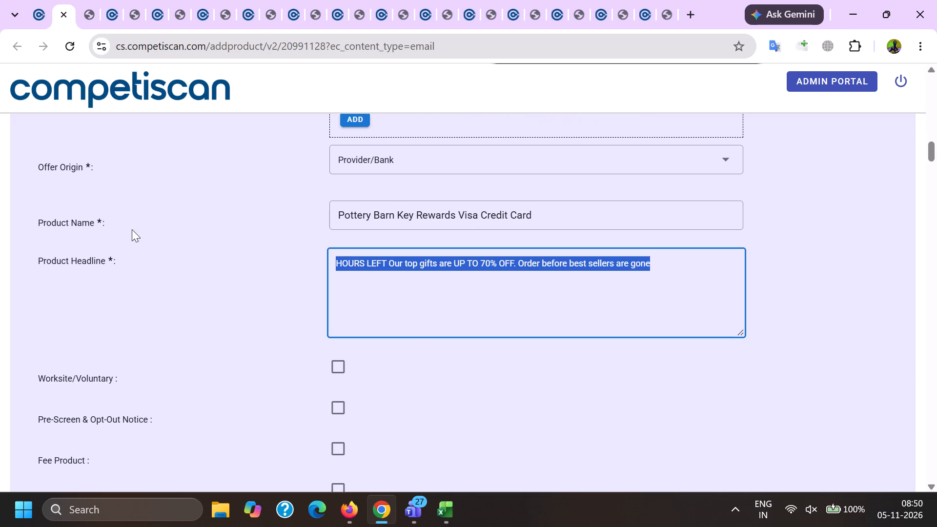
left_click_drag(132, 229, 135, 229)
scroll(183, 228, "down", 20)
scroll(183, 228, "down", 8)
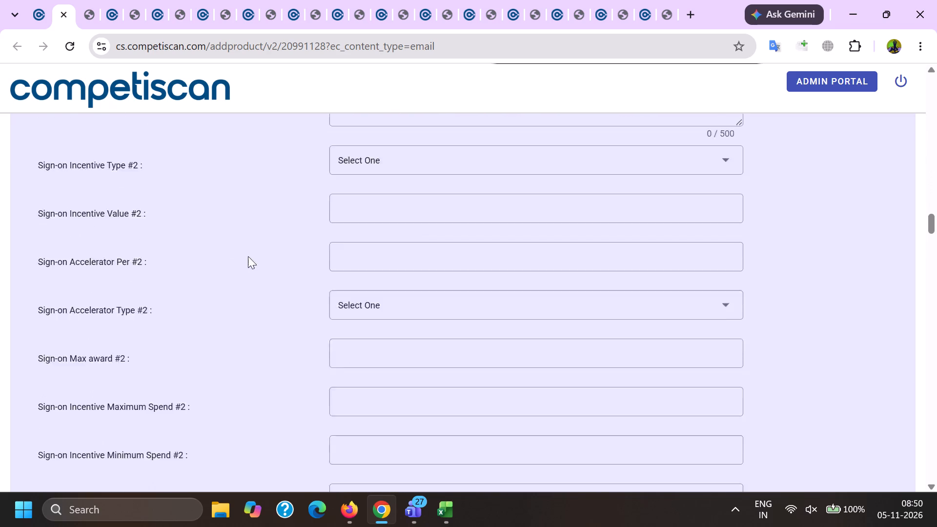
scroll(248, 256, "down", 13)
left_click(247, 256)
scroll(247, 256, "up", 3)
left_click(247, 256)
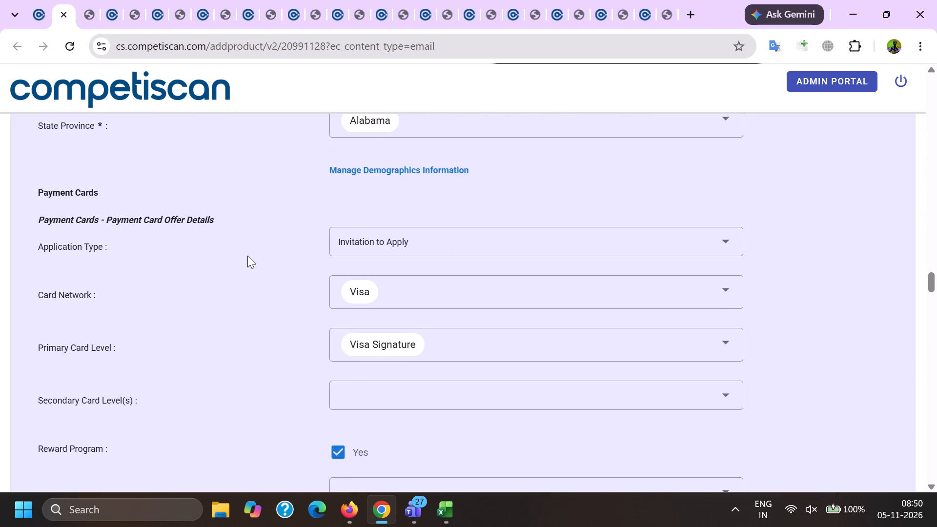
key("End")
scroll(247, 255, "up", 7)
Close product 20991128's page and its PDF.
left_click(66, 10)
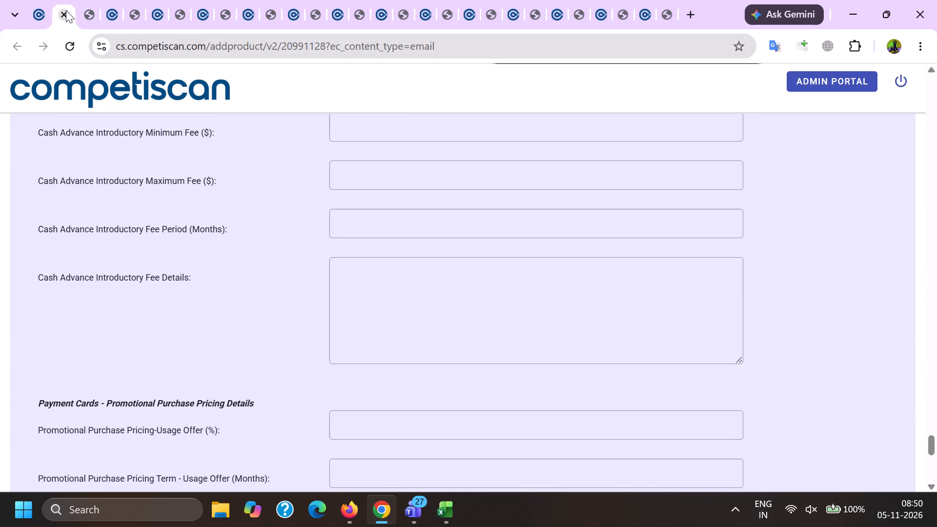
left_click(66, 11)
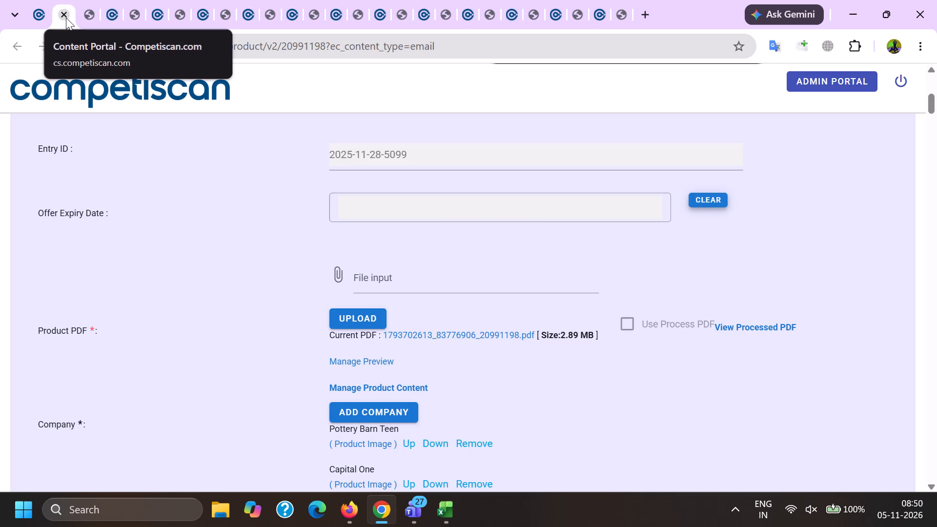
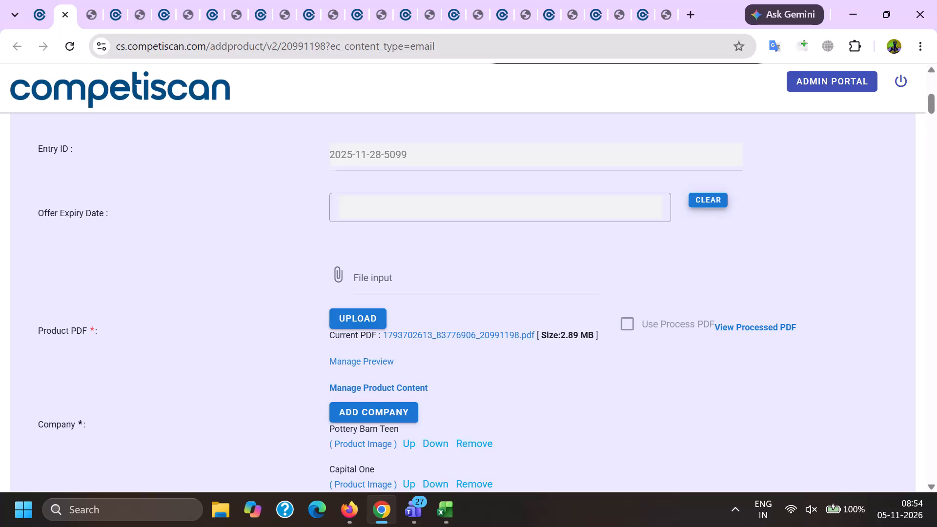
Review product 20991198's Product Headline, communication type, sign-on incentive, card network and card level fields against its PDF's opening and closing terms.
left_click(96, 0)
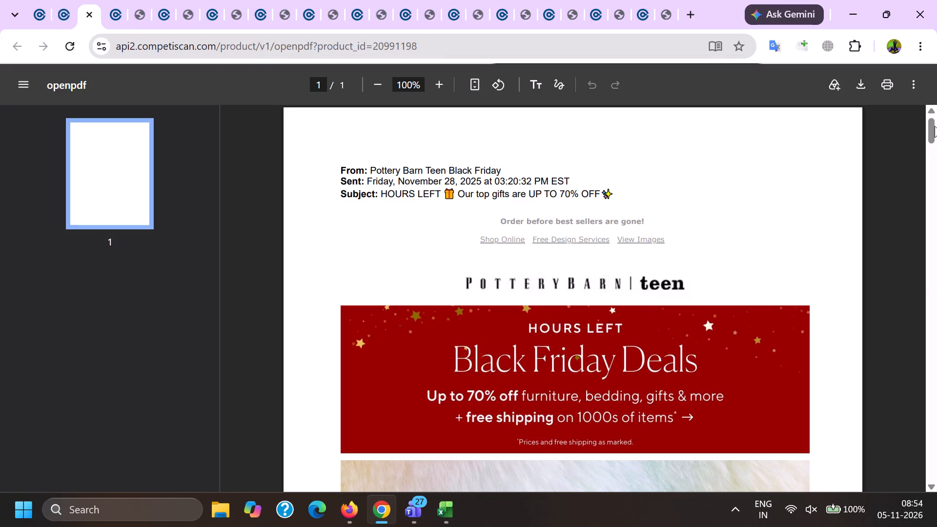
left_click_drag(935, 125, 936, 526)
scroll(322, 216, "down", 20)
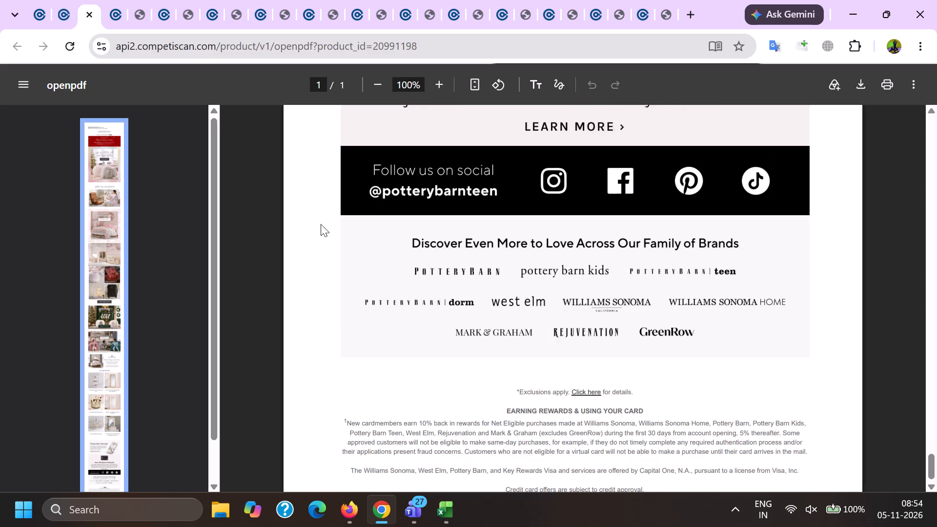
left_click(63, 0)
scroll(407, 311, "down", 2)
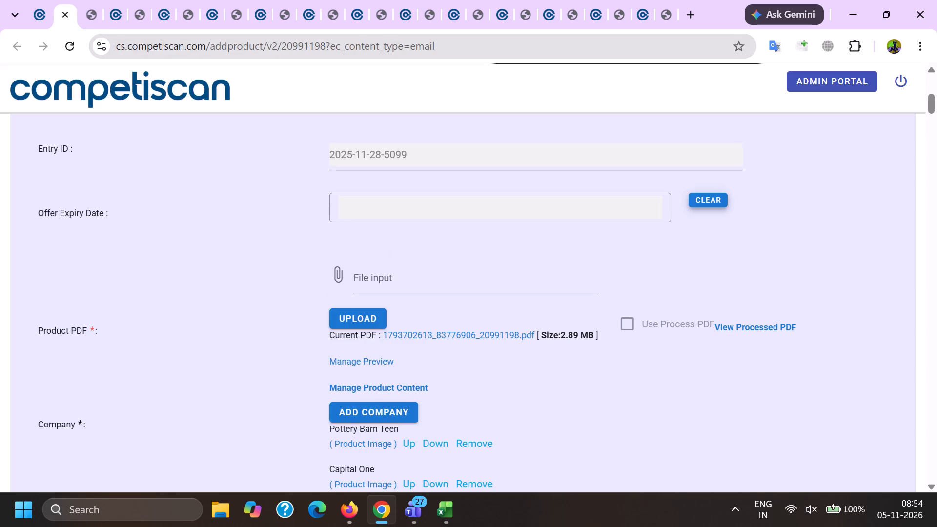
scroll(419, 288, "down", 8)
scroll(562, 237, "down", 3)
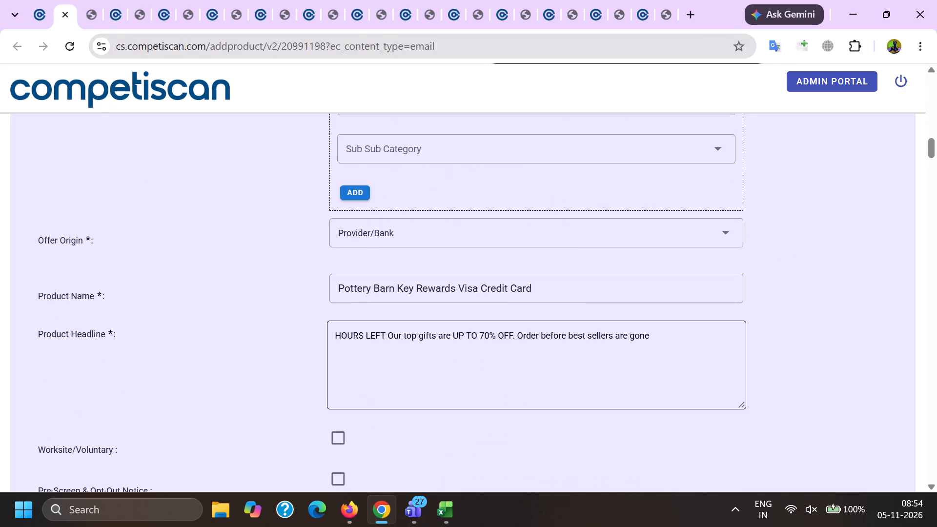
left_click_drag(678, 347, 100, 301)
scroll(242, 289, "down", 10)
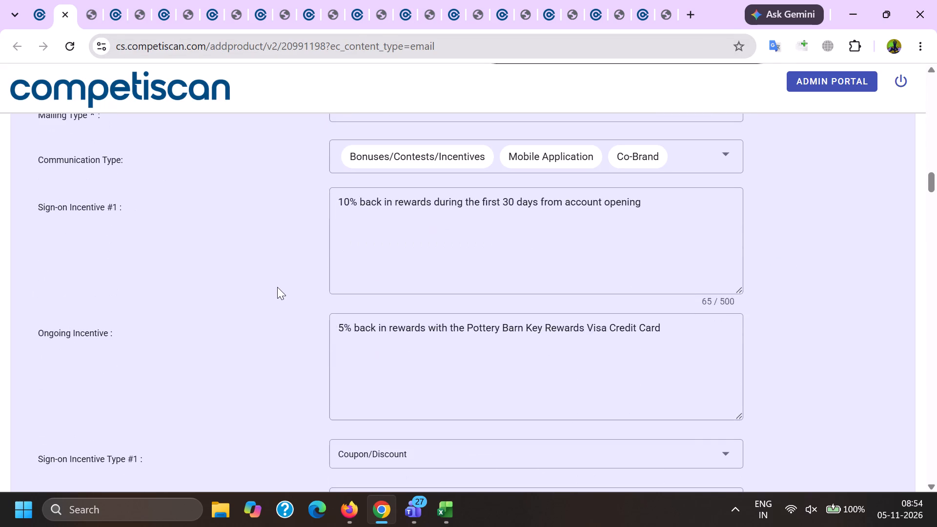
scroll(277, 281, "up", 8)
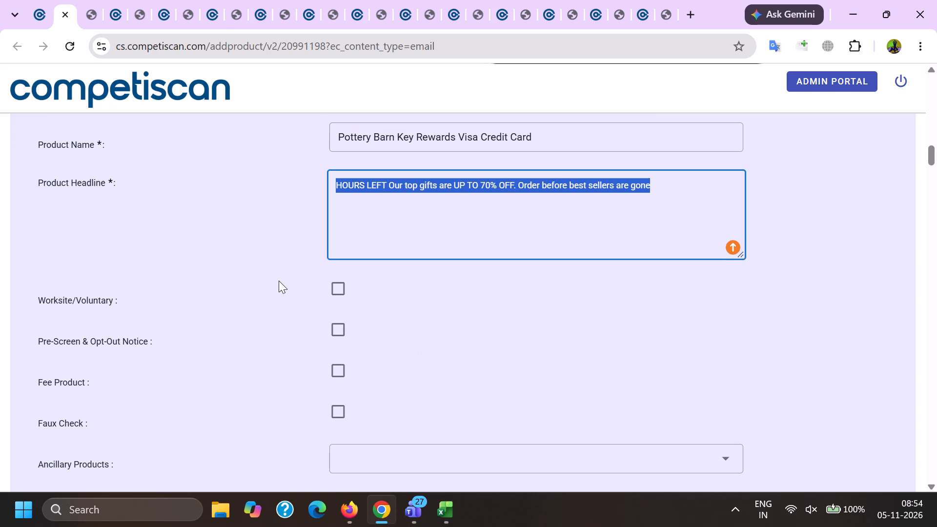
scroll(279, 281, "down", 20)
scroll(279, 281, "down", 1)
scroll(287, 293, "up", 10)
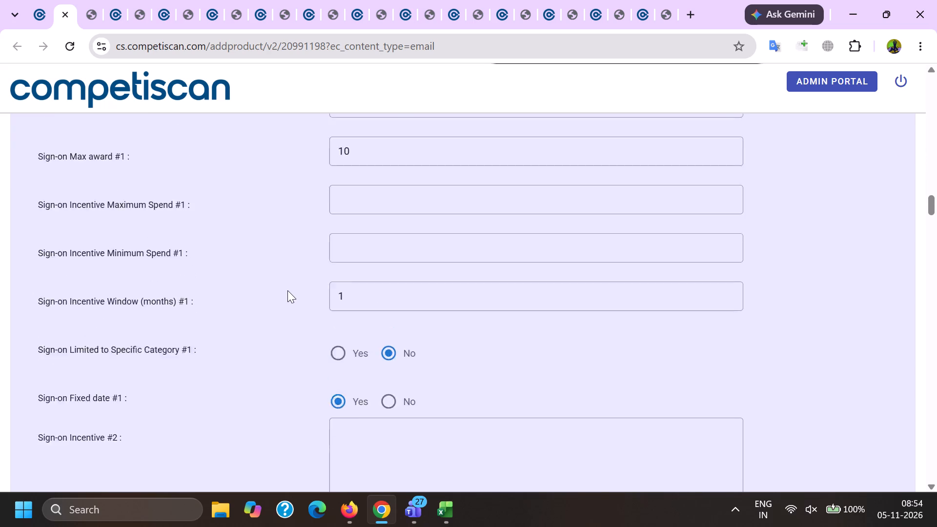
scroll(287, 291, "up", 4)
scroll(288, 291, "down", 20)
scroll(288, 291, "down", 4)
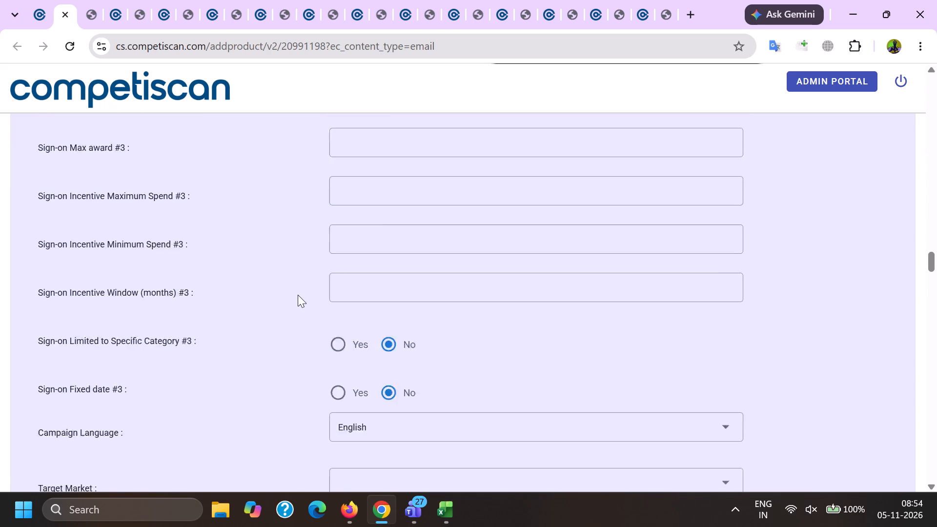
scroll(298, 295, "down", 8)
left_click(295, 302)
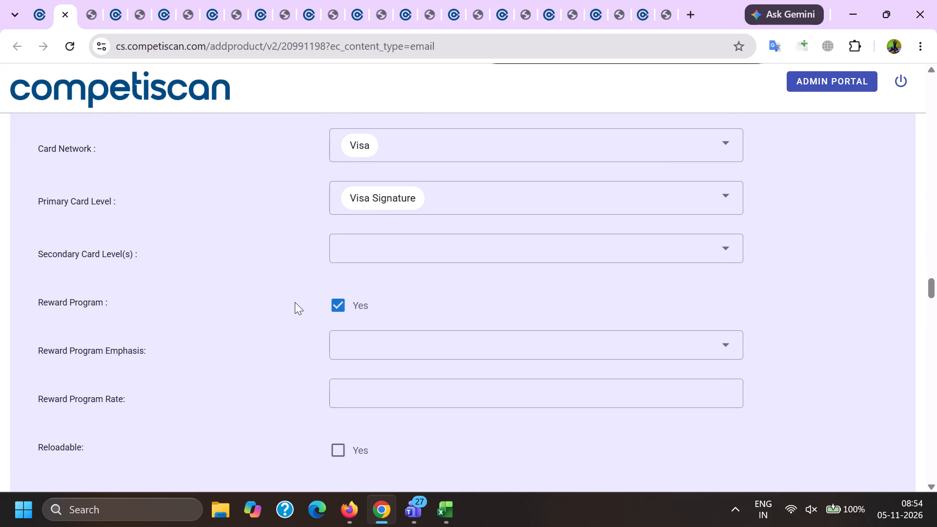
key("End")
scroll(295, 302, "up", 6)
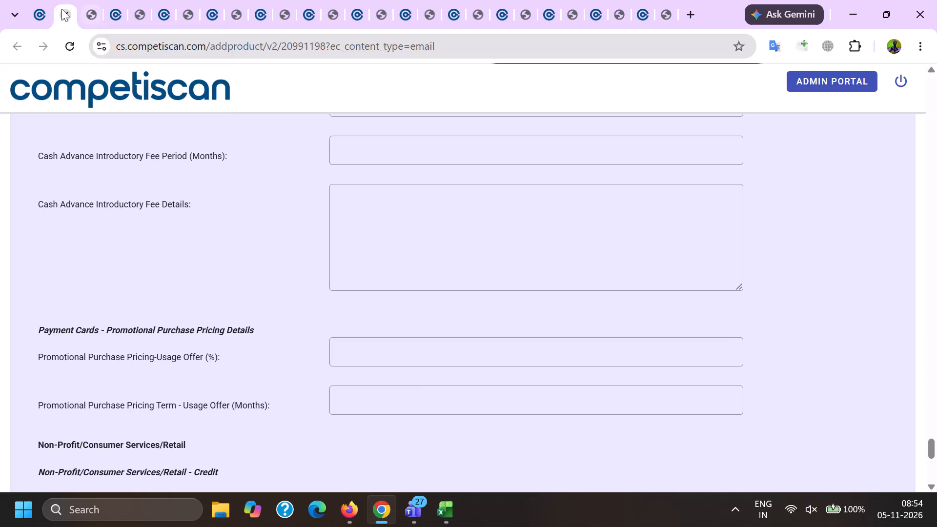
Close product 20991198's page and its PDF.
double_click(61, 9)
Review product 20991267's affinity, categories, Product Headline, sign-on incentive and retail credit fields against its PDF's opening and card terms.
left_click(95, 0)
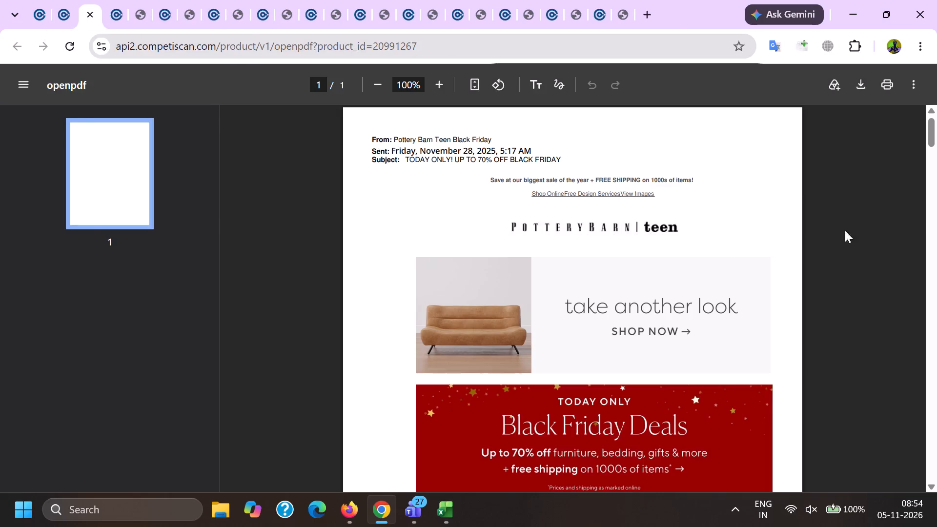
left_click_drag(936, 123, 926, 526)
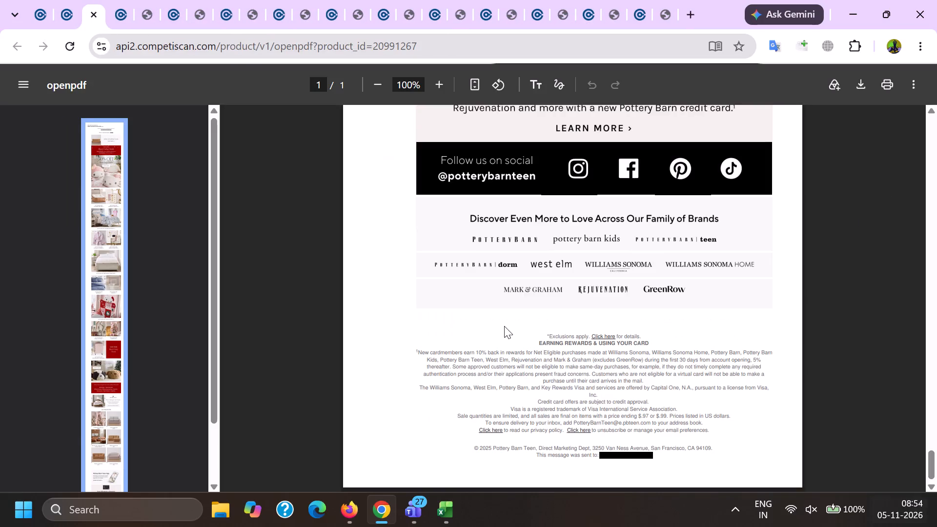
left_click(70, 0)
scroll(479, 253, "down", 6)
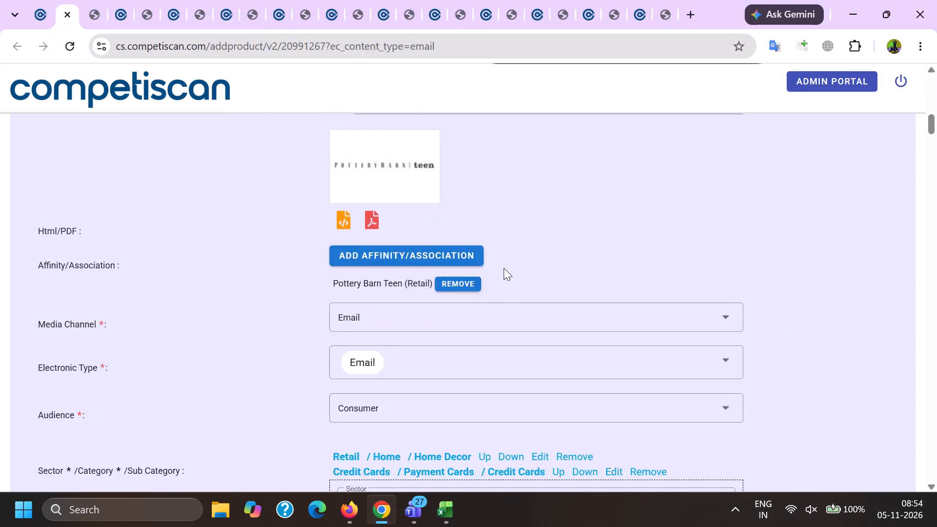
scroll(504, 268, "down", 2)
scroll(555, 237, "down", 3)
scroll(552, 293, "down", 3)
left_click_drag(592, 278, 68, 221)
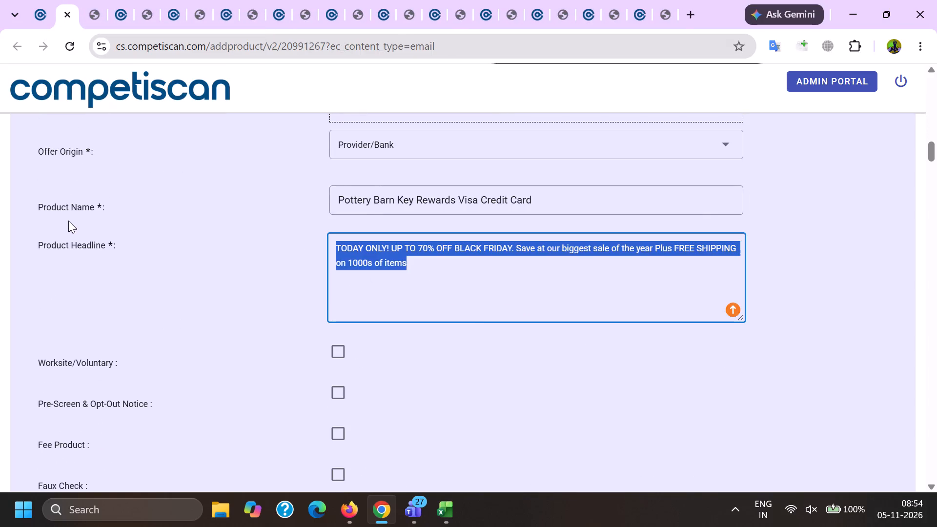
left_click_drag(68, 221, 2, 202)
scroll(193, 266, "down", 20)
scroll(193, 266, "down", 12)
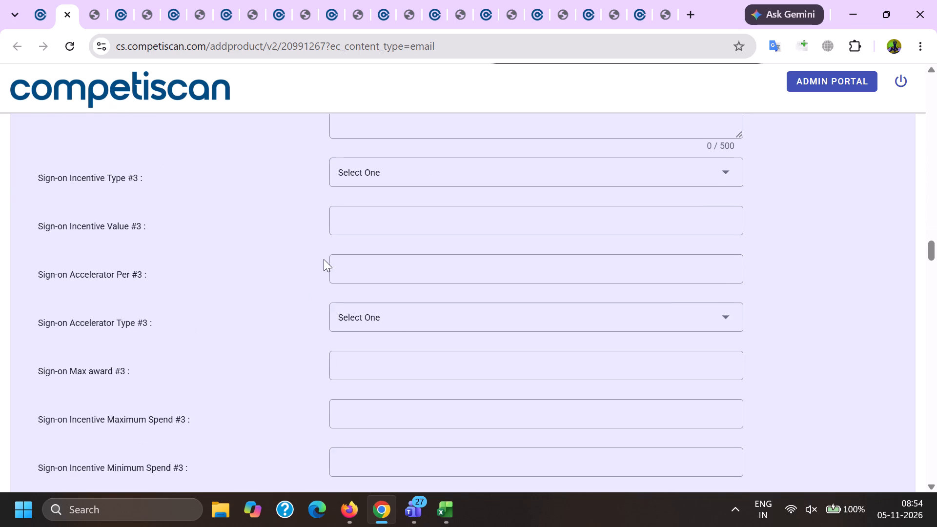
scroll(324, 259, "down", 11)
left_click(272, 314)
key("End")
scroll(269, 316, "up", 5)
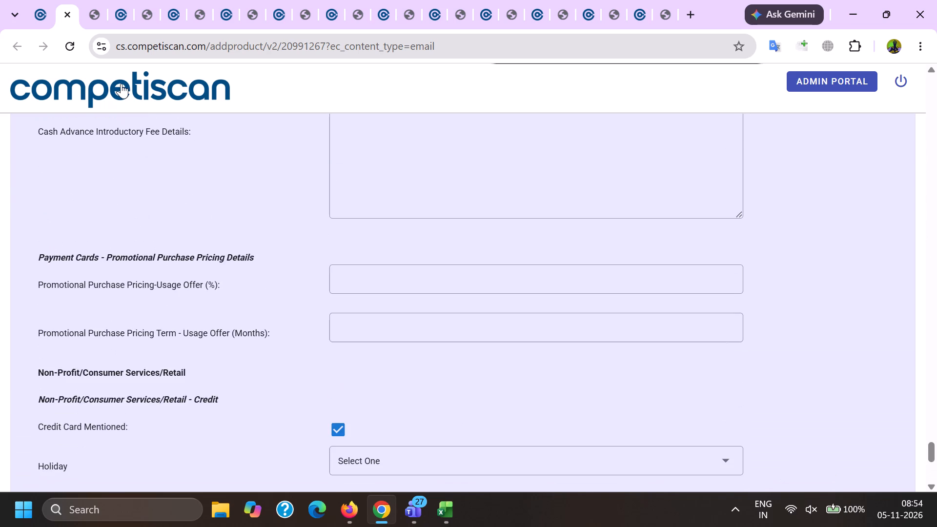
Close product 20991267's page and its PDF.
left_click(74, 14)
double_click(67, 15)
Review product 20991355's companies, Product Headline, sign-on incentive, Credit Card Mentioned and Product Status fields against its PDF.
left_click(104, 0)
left_click_drag(934, 137, 934, 136)
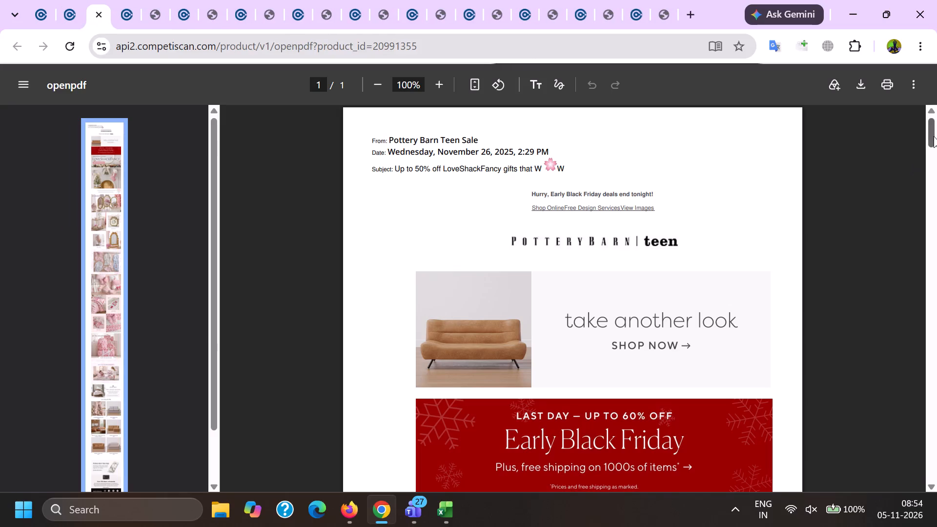
left_click_drag(934, 136, 936, 525)
left_click(74, 0)
scroll(323, 223, "down", 1)
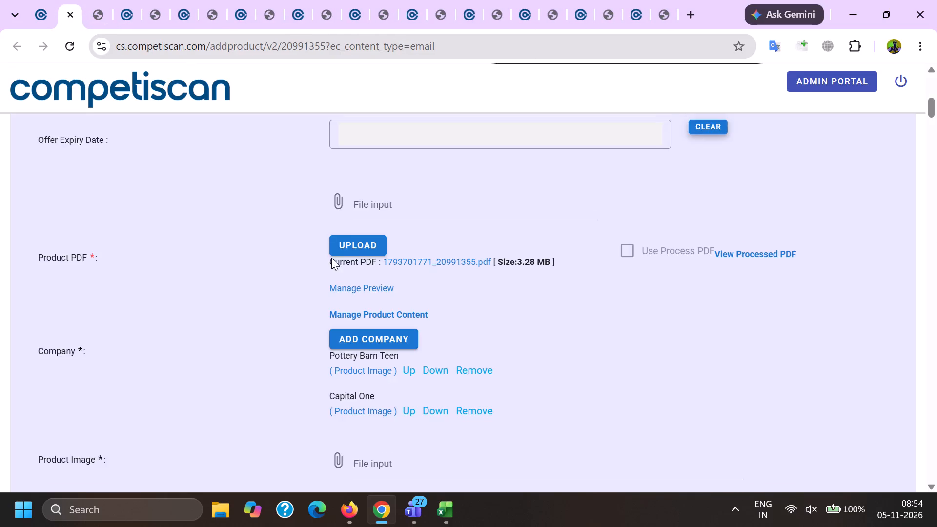
scroll(331, 258, "down", 6)
scroll(463, 265, "down", 4)
left_click_drag(696, 408, 221, 391)
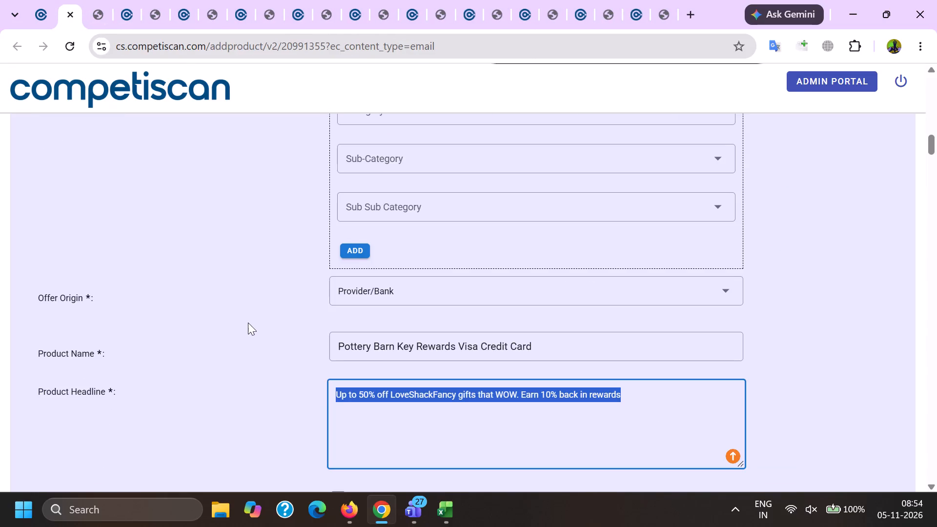
scroll(248, 323, "down", 20)
scroll(248, 323, "down", 8)
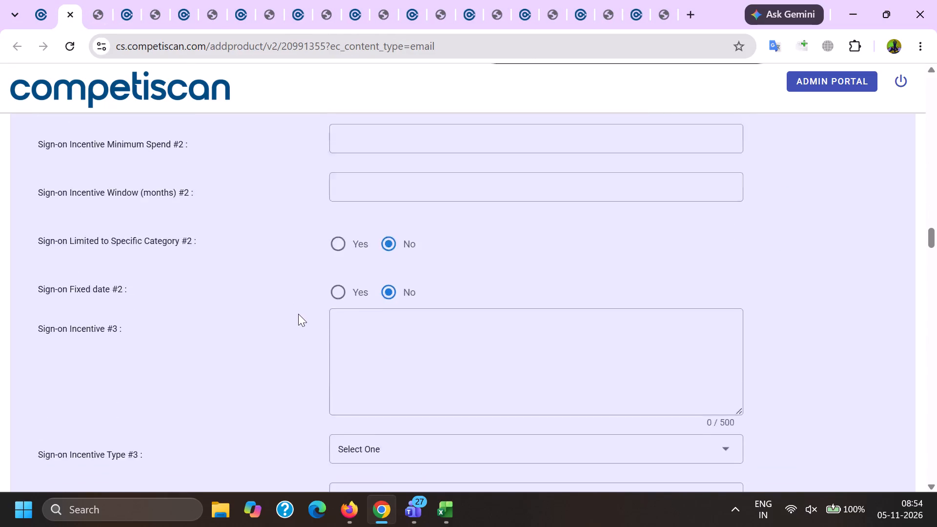
scroll(298, 314, "down", 16)
left_click(299, 314)
key("End")
scroll(300, 314, "up", 2)
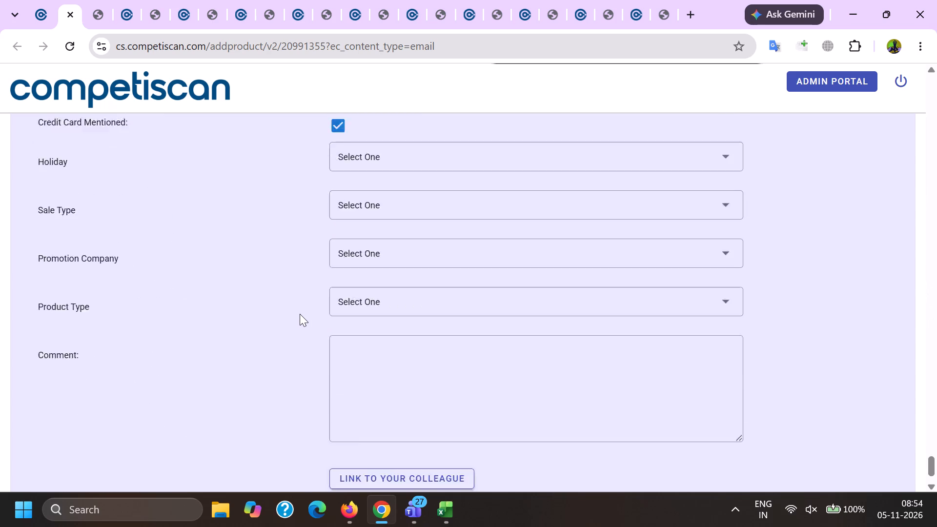
scroll(300, 314, "up", 3)
scroll(300, 312, "down", 6)
scroll(336, 425, "down", 5)
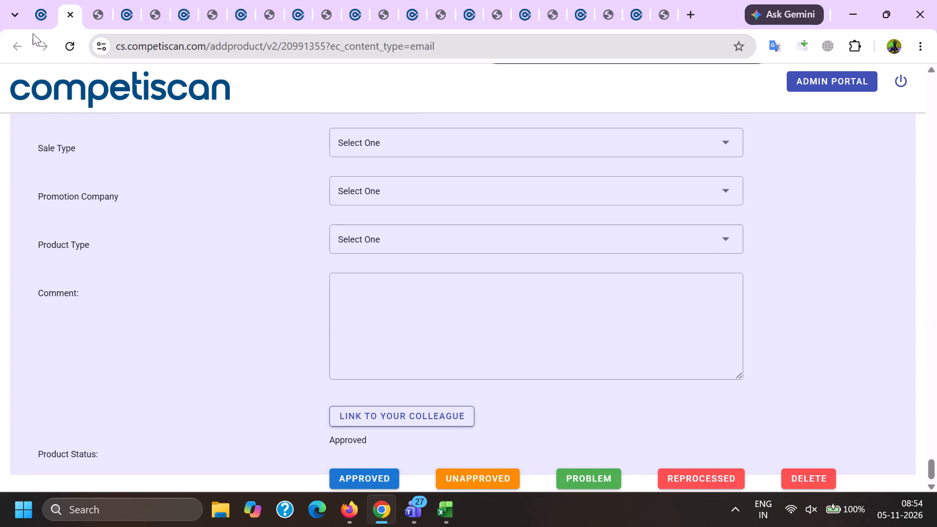
Close product 20991355's page and its PDF.
double_click(70, 10)
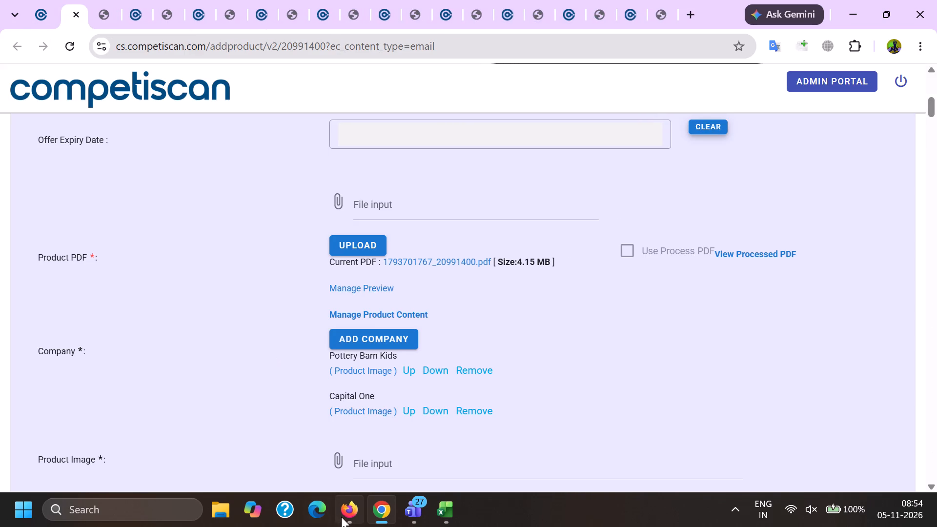
Switch to Firefox and open the bookmarked Competiscan Content Portal.
left_click(342, 516)
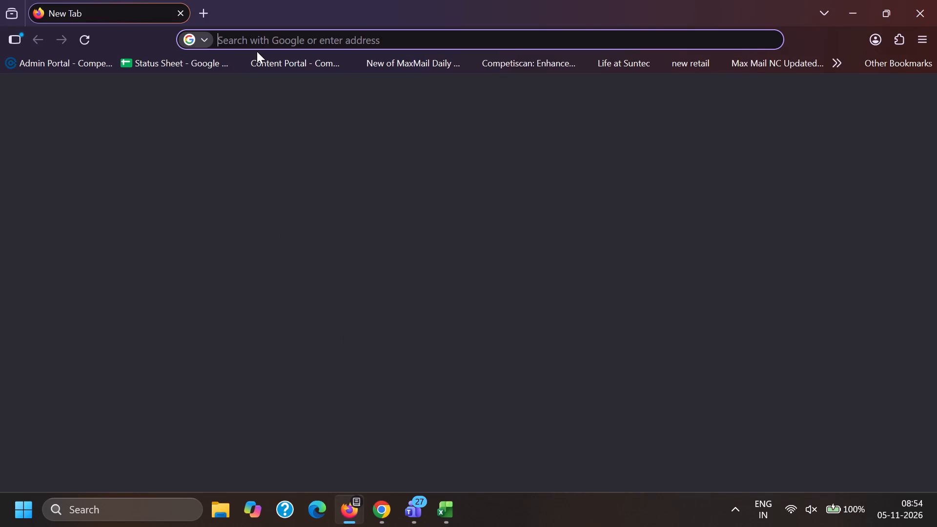
left_click(279, 65)
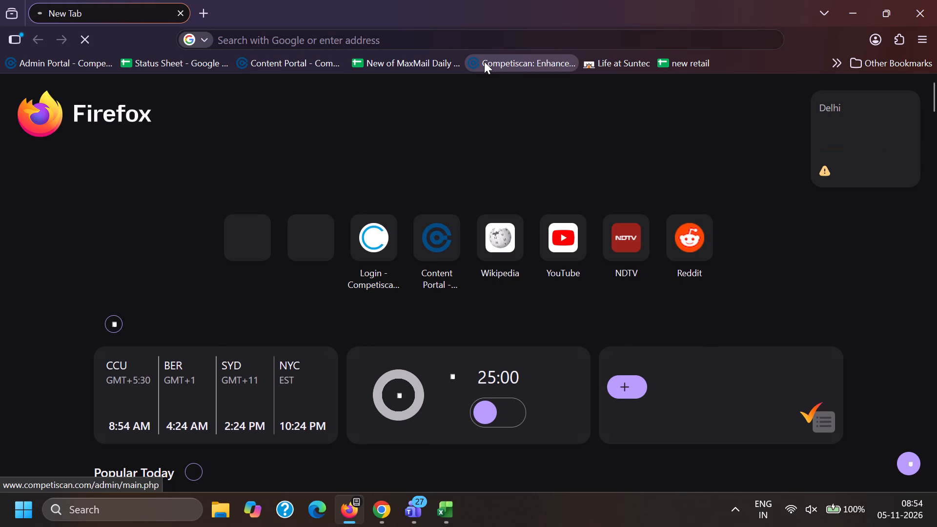
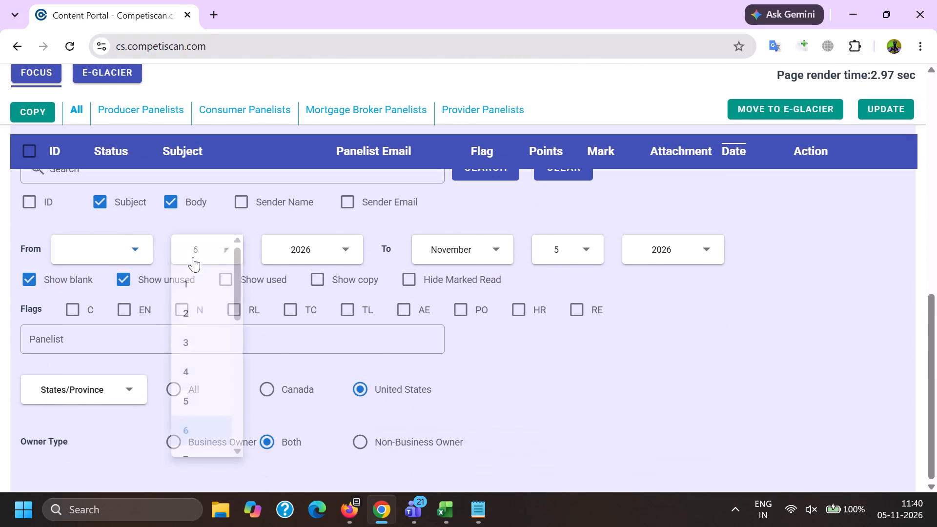
Clear the From and To dates in Chrome's Content Portal filters, set the region to All and include used records.
double_click(296, 244)
double_click(433, 242)
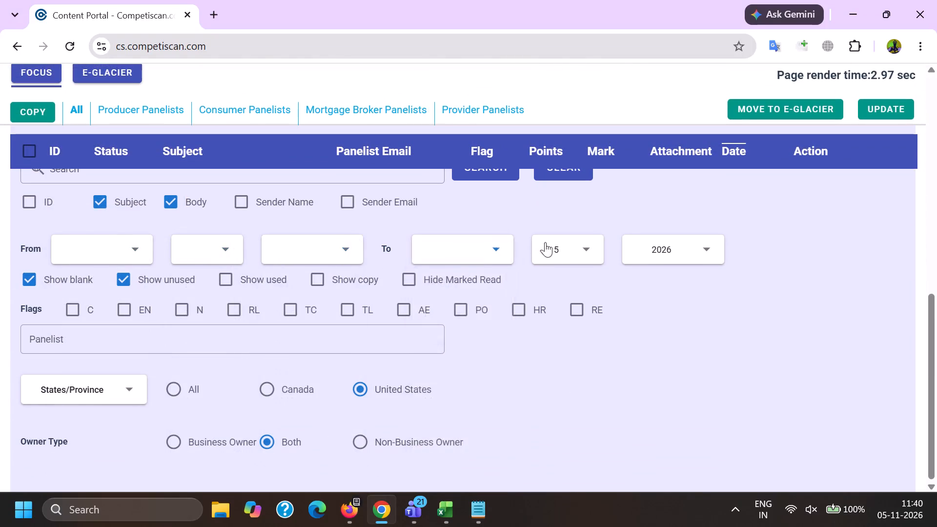
double_click(557, 244)
double_click(642, 246)
scroll(647, 245, "up", 6)
left_click(648, 244)
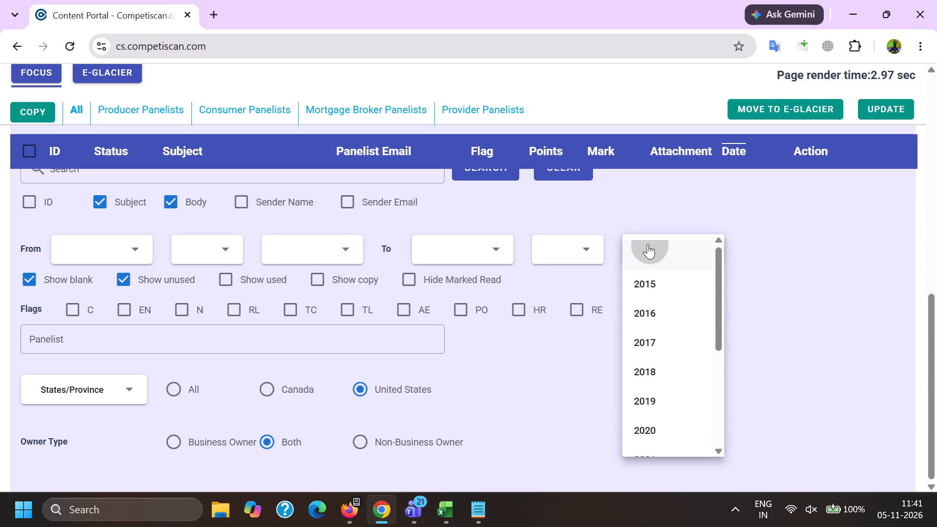
left_click(182, 391)
left_click(230, 277)
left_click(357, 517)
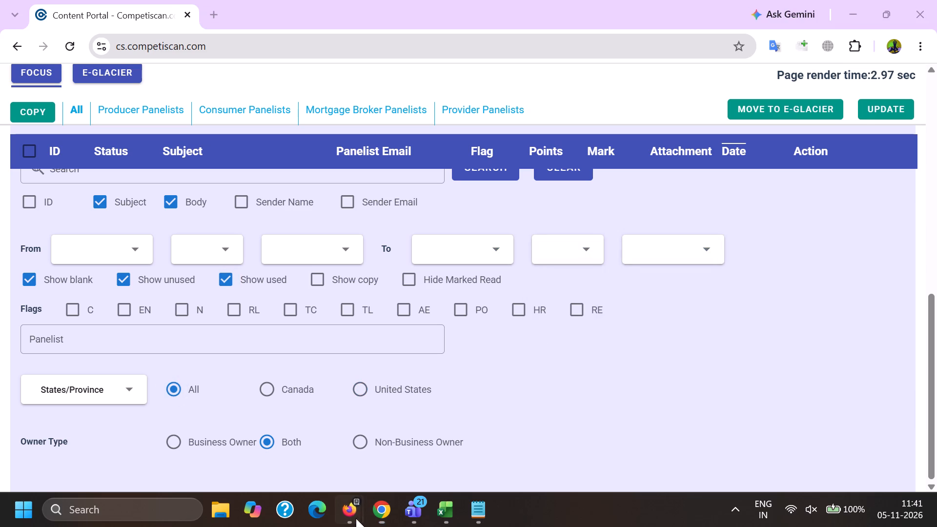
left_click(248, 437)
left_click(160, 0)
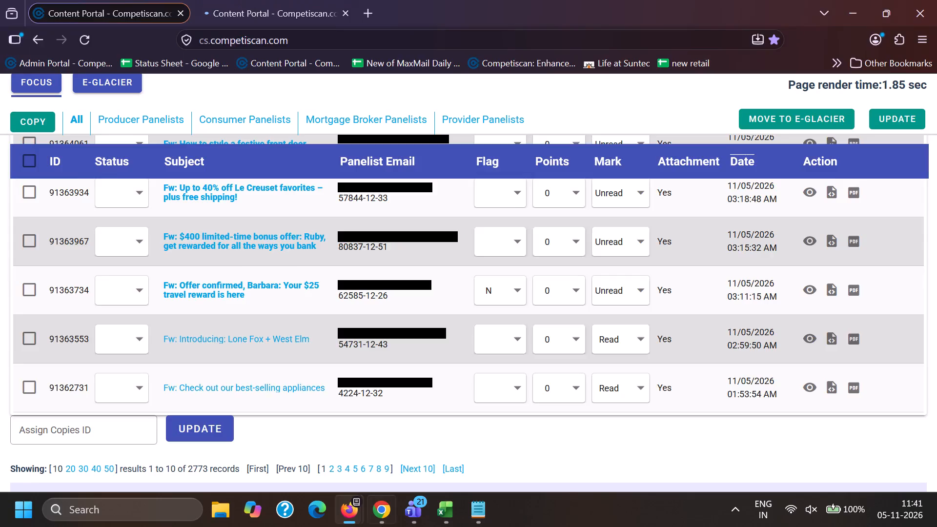
Switch to Chrome and open the bookmarked Other Retail Records spreadsheet in a new tab.
left_click(383, 526)
left_click(220, 16)
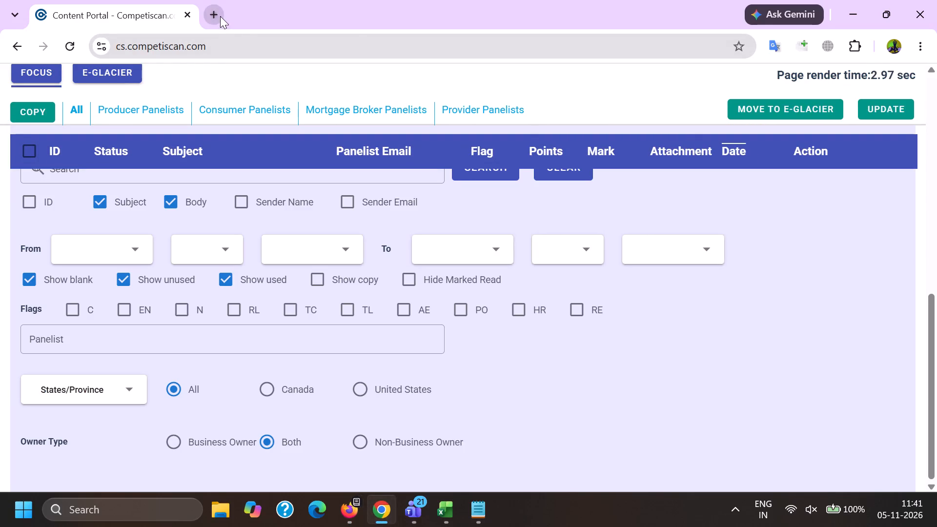
left_click(823, 79)
scroll(746, 404, "down", 9)
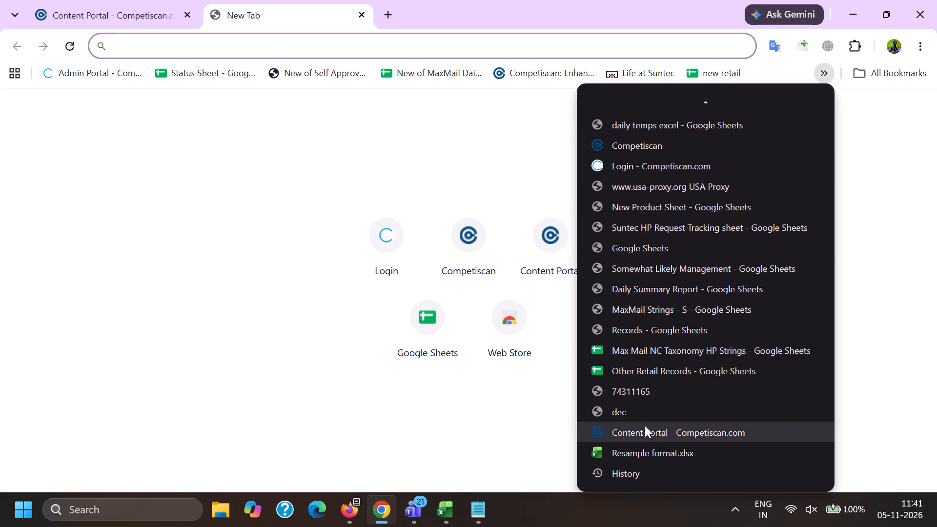
left_click(615, 372)
Switch to Firefox and run the "Capital one" search again in the first Content Portal tab.
left_click(348, 514)
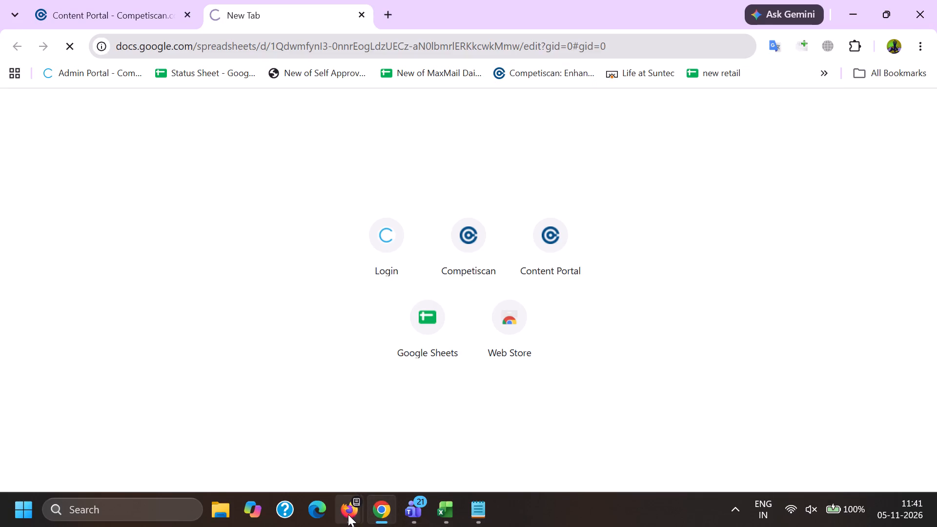
left_click(415, 383)
left_click(481, 383)
left_click(359, 446)
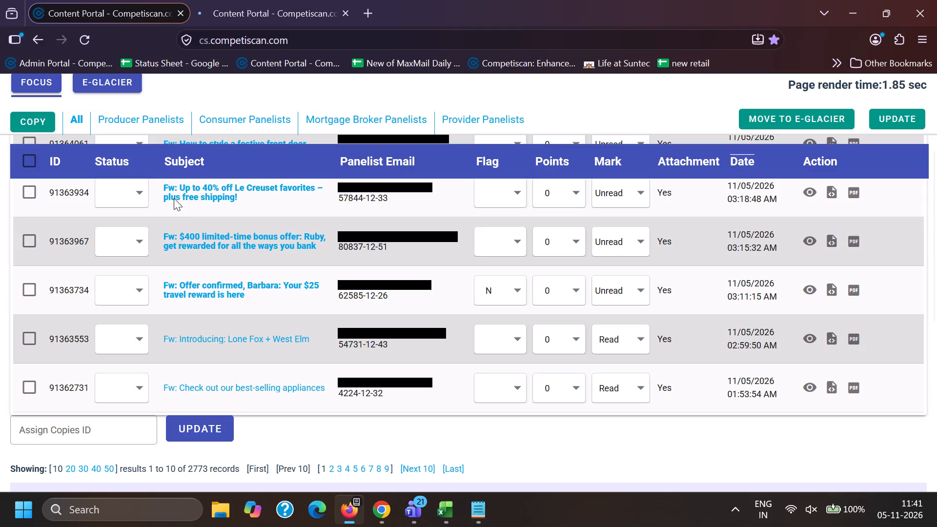
scroll(240, 331, "down", 3)
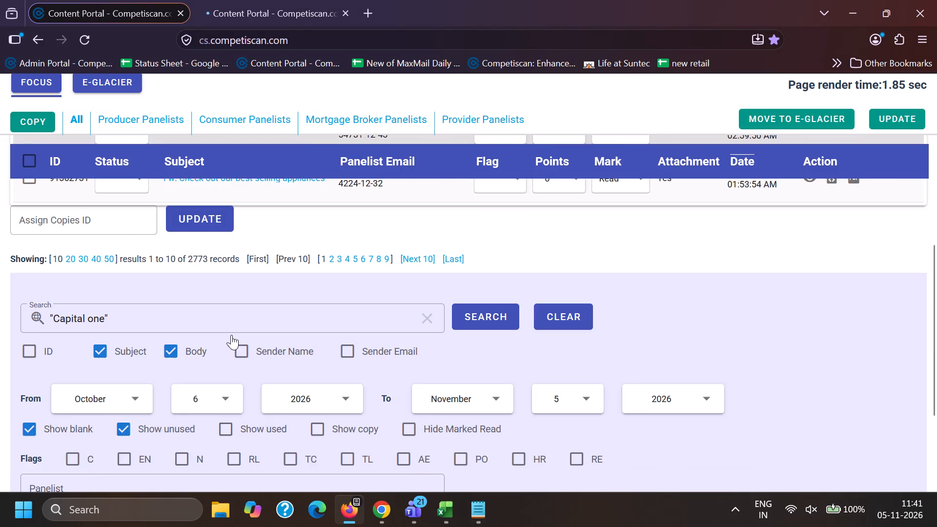
left_click(482, 288)
left_click(275, 0)
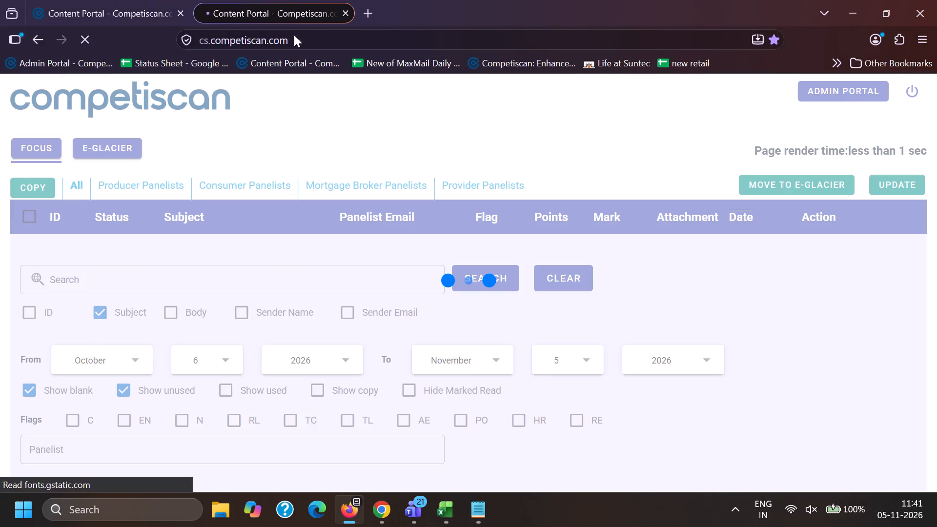
Switch to Chrome and copy the "e.pbteen.com" string from the Strings sheet of Other Retail Records.
key("alt+Tab")
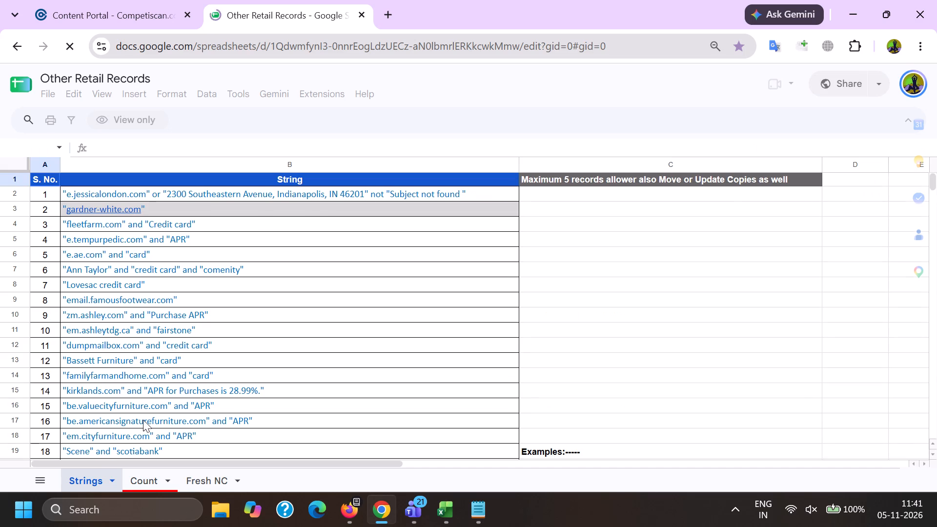
scroll(143, 421, "down", 5)
scroll(165, 370, "down", 3)
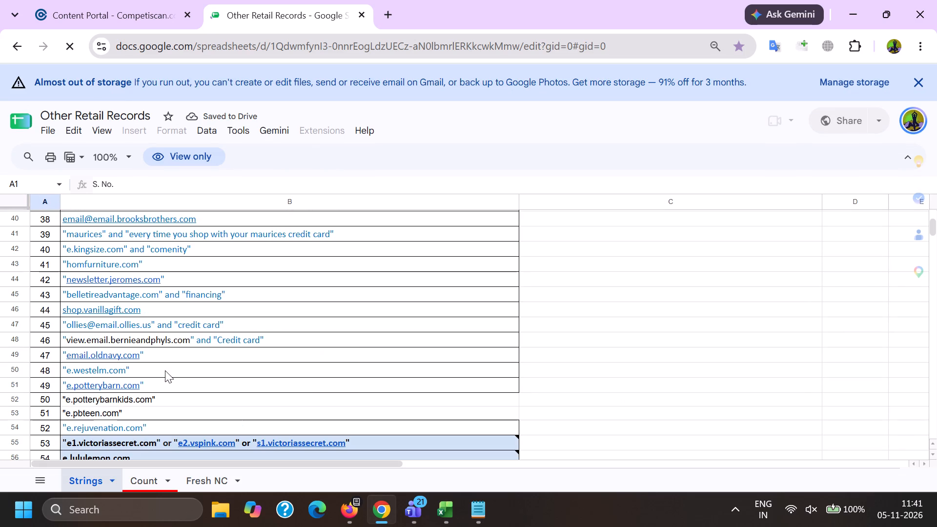
left_click(111, 417)
key("ctrl+c")
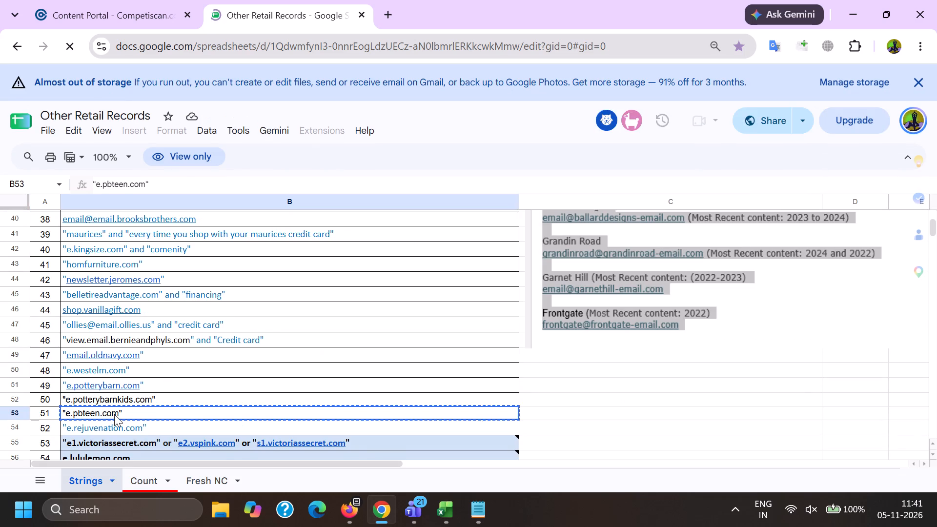
In Firefox's second Content Portal tab, include Body, set the region to All and search for the copied "e.pbteen.com" string in quotes.
key("alt+Tab")
scroll(198, 335, "down", 5)
left_click(168, 329)
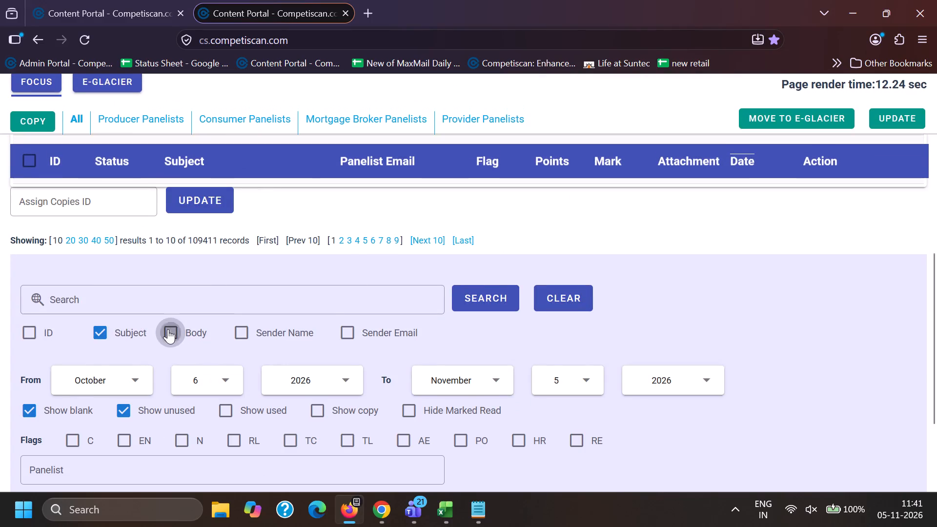
scroll(167, 361, "down", 4)
left_click(165, 396)
scroll(175, 396, "up", 1)
left_click(161, 248)
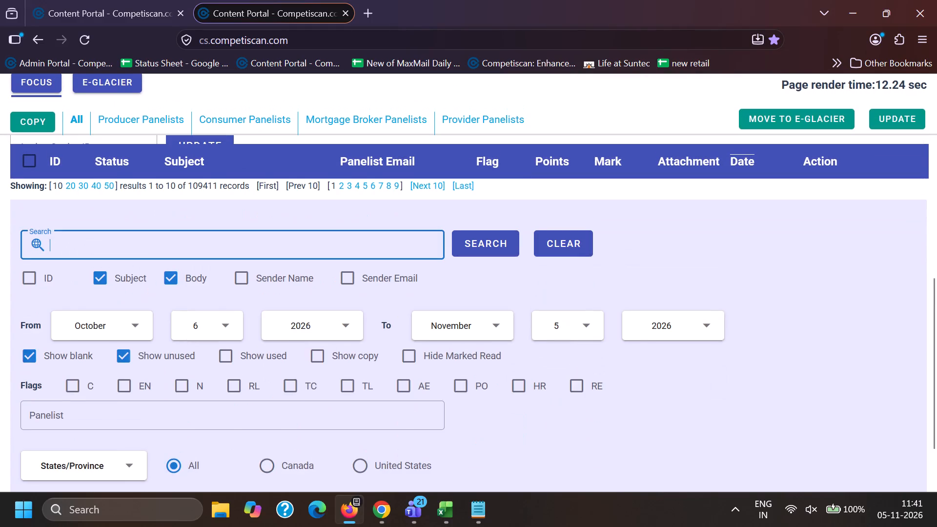
key("shift+quotedbl")
key("ctrl+v")
key("shift+quotedbl")
key("Return")
Return to the Content Portal tab with the "Capital one" search.
left_click(130, 0)
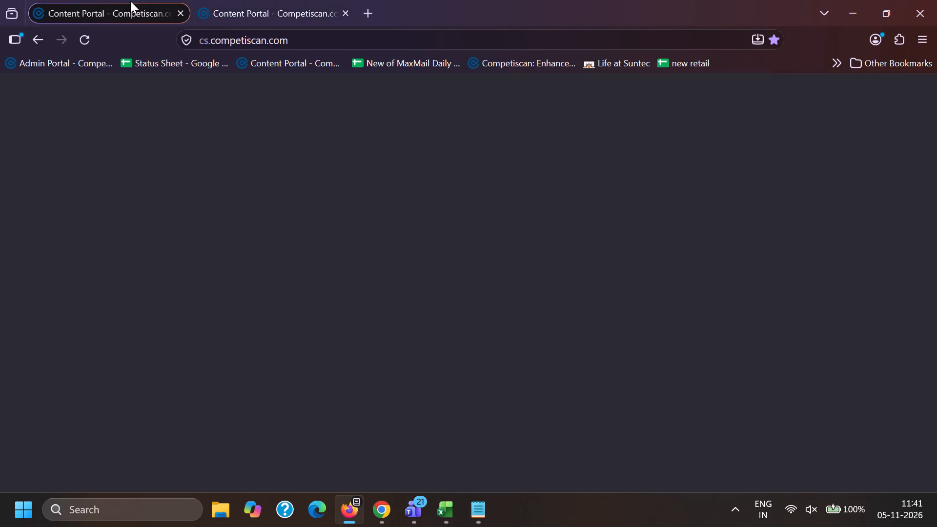
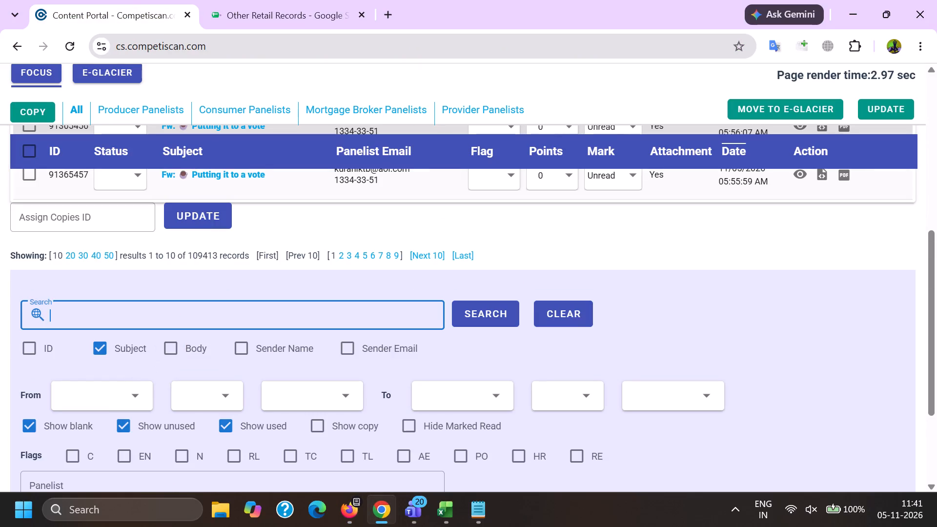
In Chrome's Content Portal, search the subject for the copied text "Instacart Offer: Activate up to 23% Rewards" in quotes.
key("shift+quotedbl")
key("ctrl+v")
key("shift+quotedbl")
key("Return")
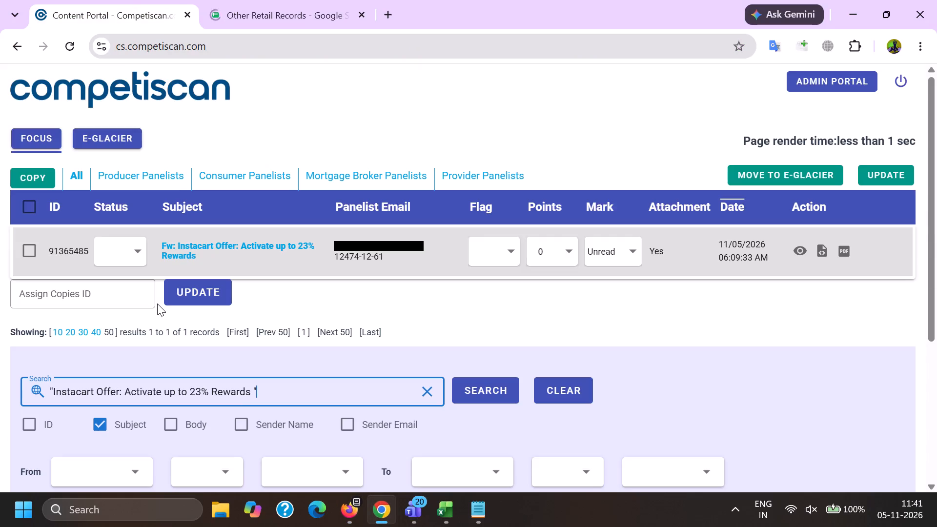
Open the Instacart offer record and copy its ID 91365485 into cell B7424 of the may 26 sheet in Excel.
left_click(172, 255, "ctrl")
left_click(261, 0)
double_click(268, 52)
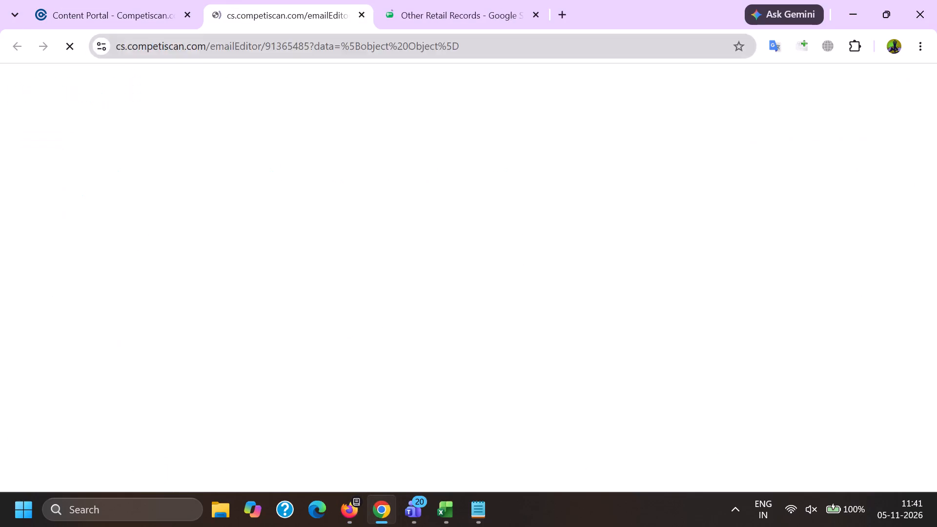
key("ctrl+c")
left_click(440, 515)
left_click(571, 452)
scroll(0, 290, "down", 6)
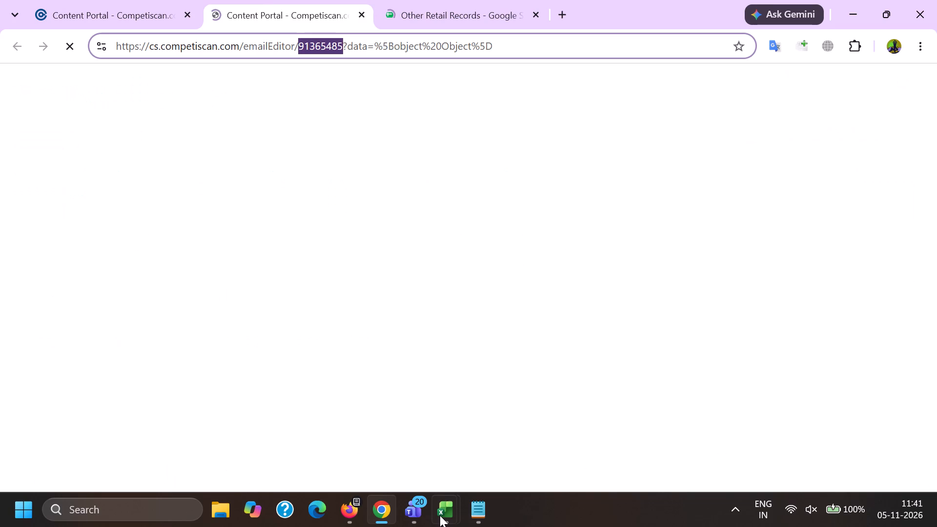
scroll(81, 294, "down", 4)
left_click(34, 223)
key("Left")
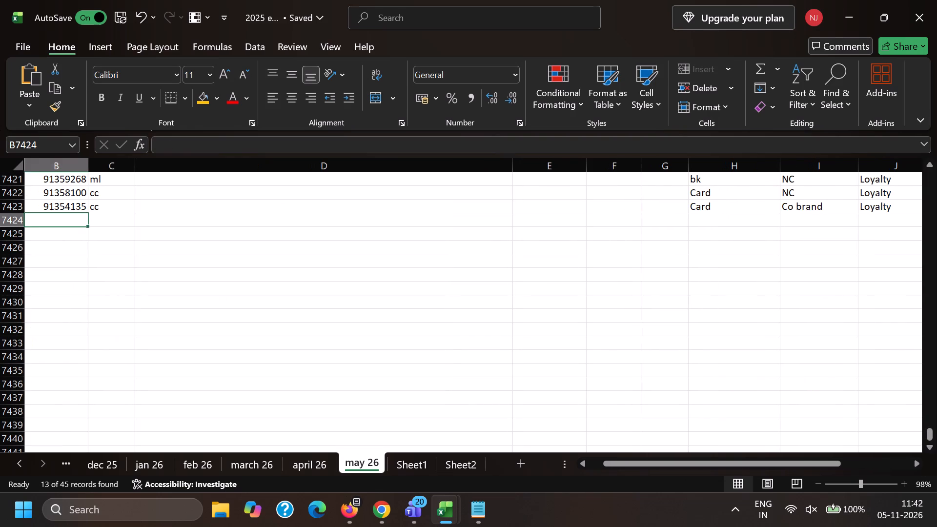
key("ctrl+v")
Complete row 7424 with ml as CC/ML, bk as specification, NC as record type and Loyalty as mailing type.
key("Right")
type("ml")
key("Right")
key("Right")
key("Right")
key("Right")
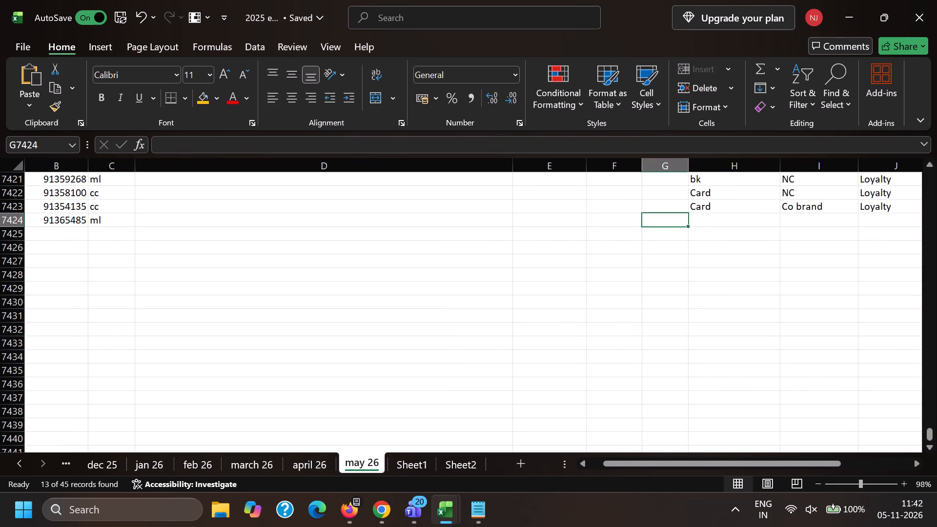
key("Right")
key("b")
key("Right")
key("n")
key("Right")
key("l")
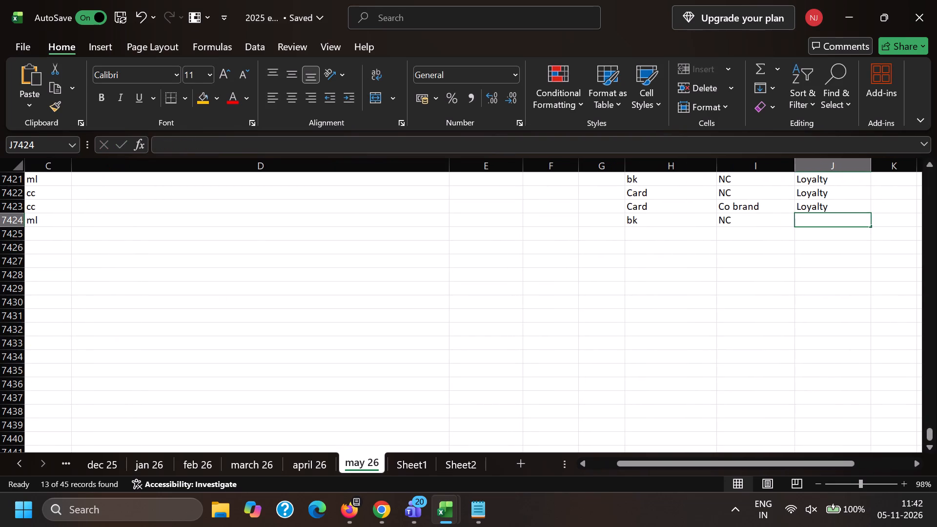
key("Right")
Back in Chrome, show the email's HTML source, find "from" and delete all code before the From line.
key("alt+Tab")
scroll(177, 157, "down", 2)
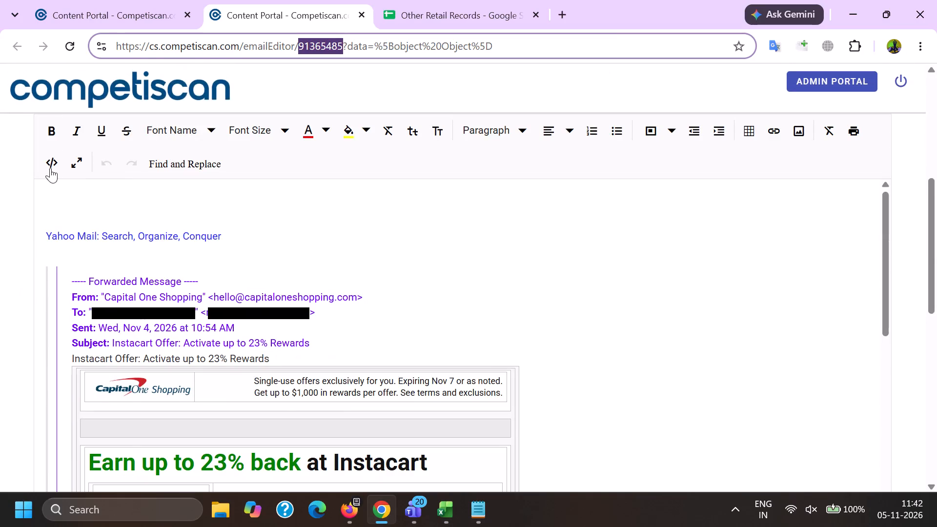
left_click(51, 151)
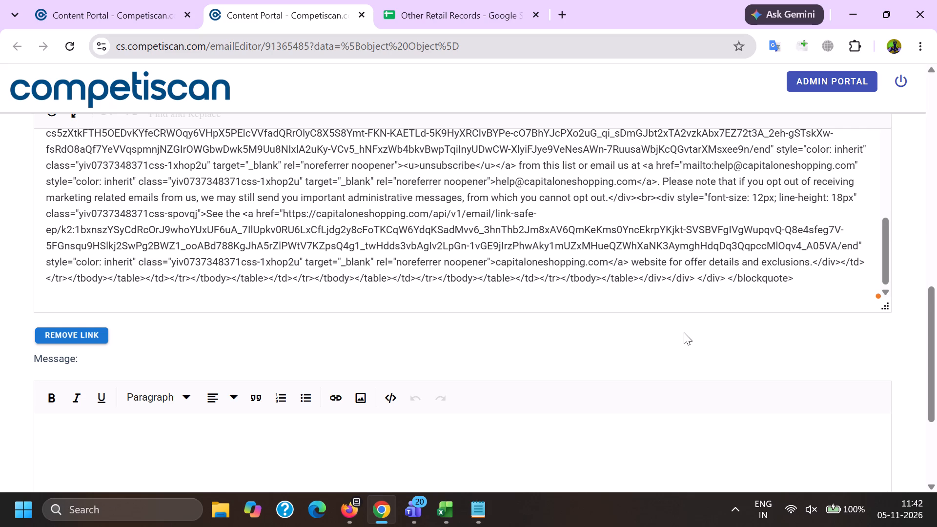
scroll(661, 387, "up", 3)
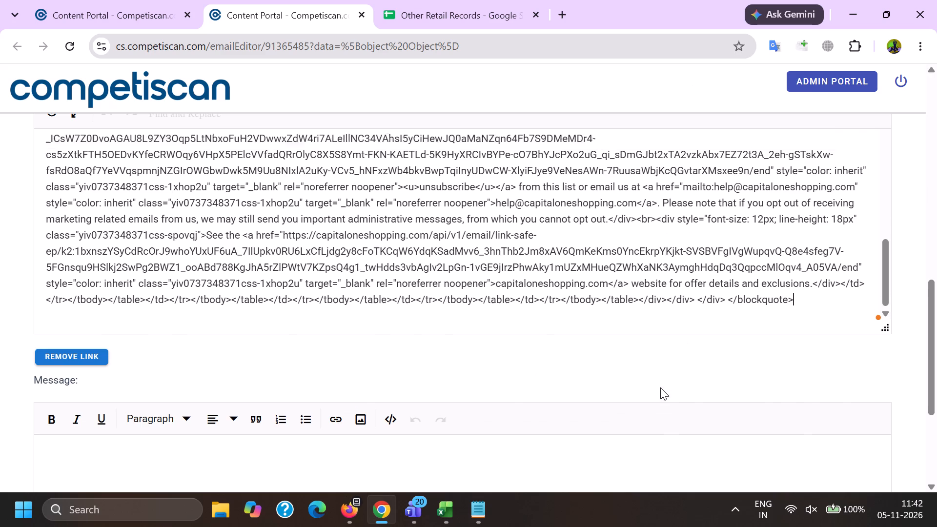
left_click(886, 281)
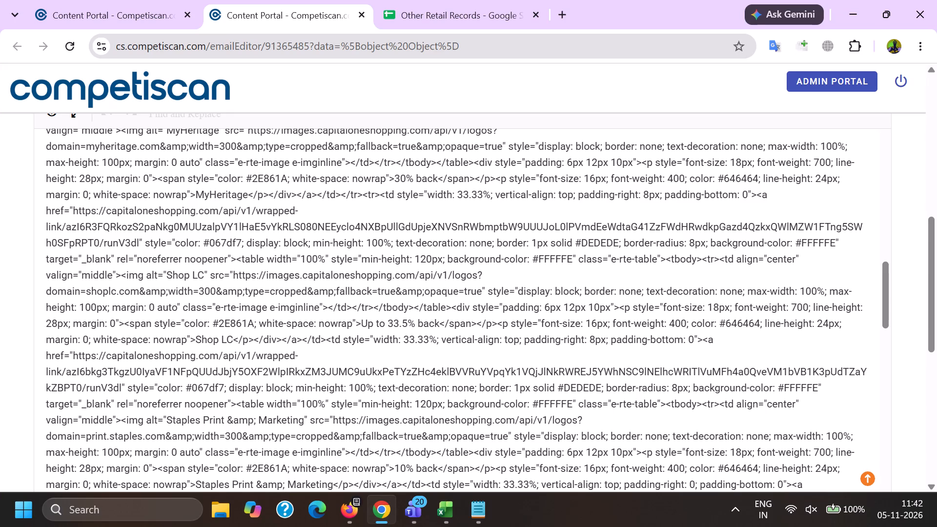
scroll(857, 364, "up", 1)
left_click_drag(887, 299, 915, 89)
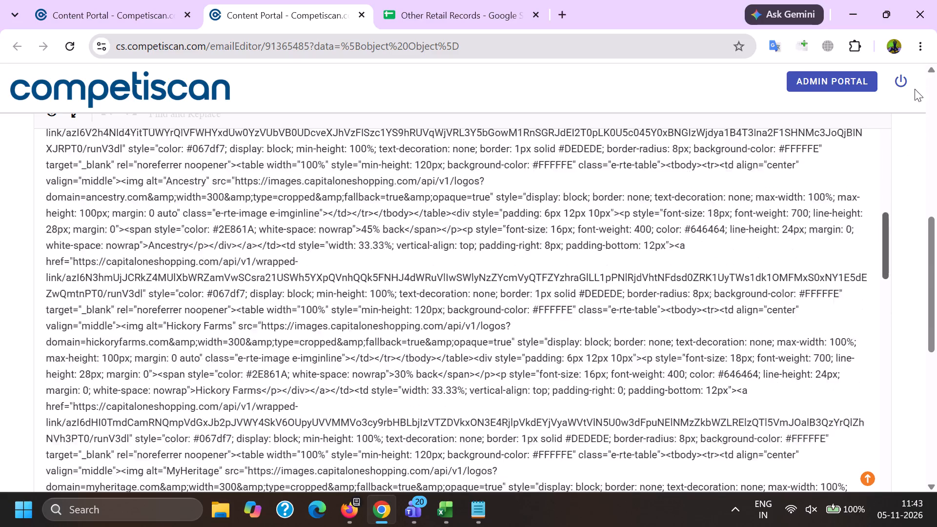
left_click_drag(915, 89, 917, 61)
scroll(745, 329, "up", 3)
key("ctrl+f")
key("f")
key("r")
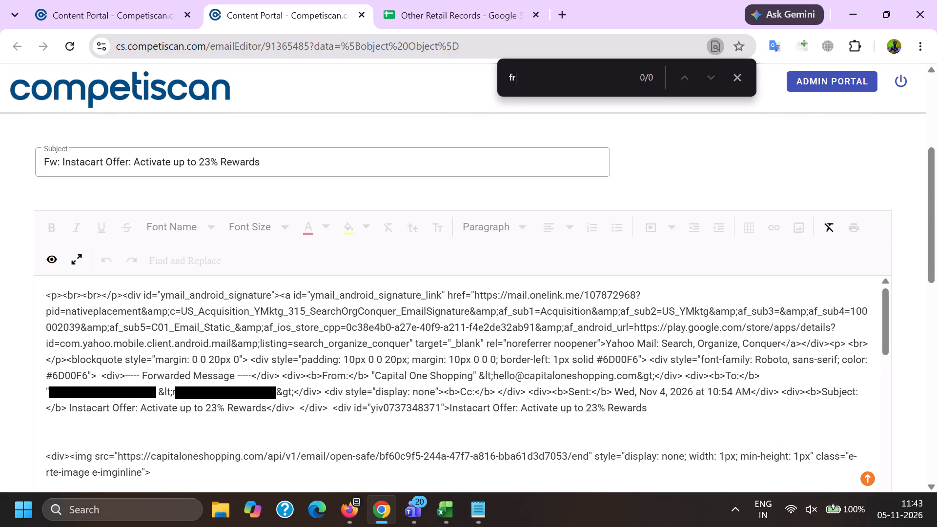
key("o")
key("m")
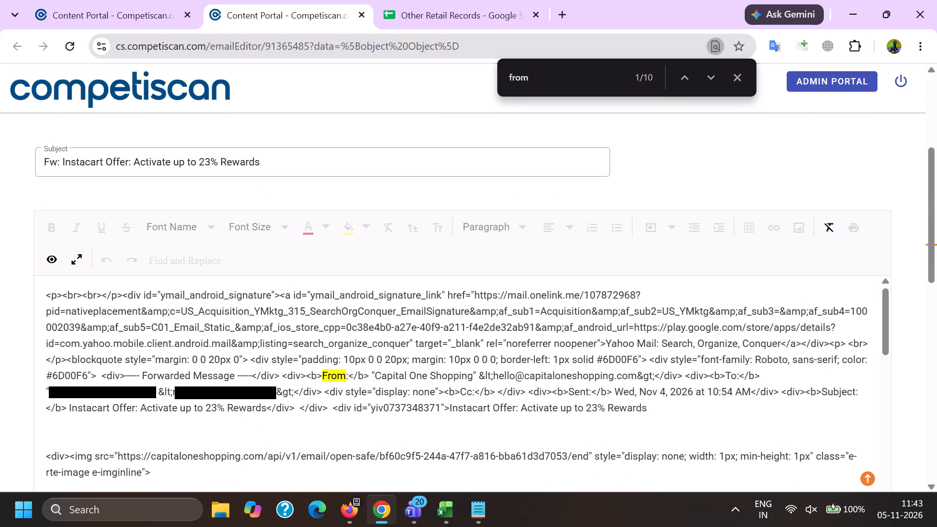
left_click_drag(319, 378, 0, 225)
key("BackSpace")
key("Right")
key("BackSpace")
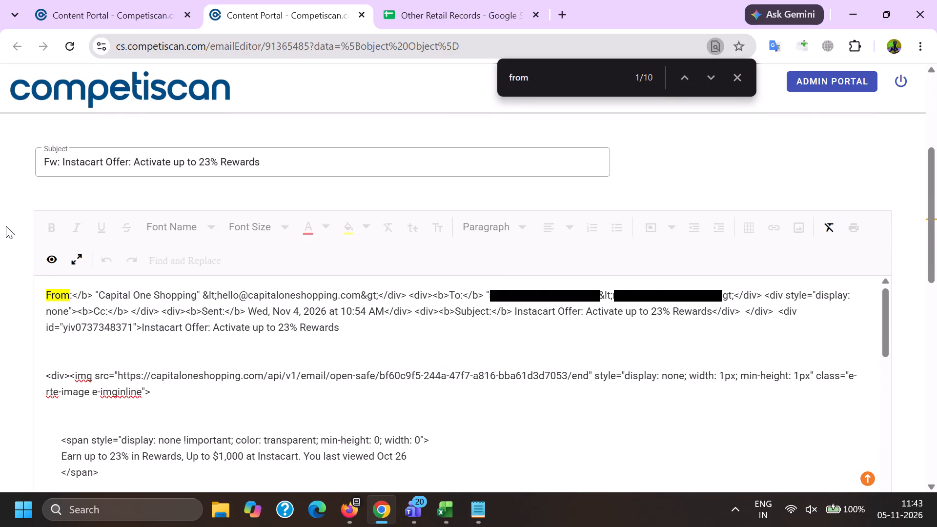
Return to the email preview and delete the To line, the sender's address and the quotation marks around Capital One Shopping.
left_click(49, 258)
left_click_drag(45, 315, 338, 299)
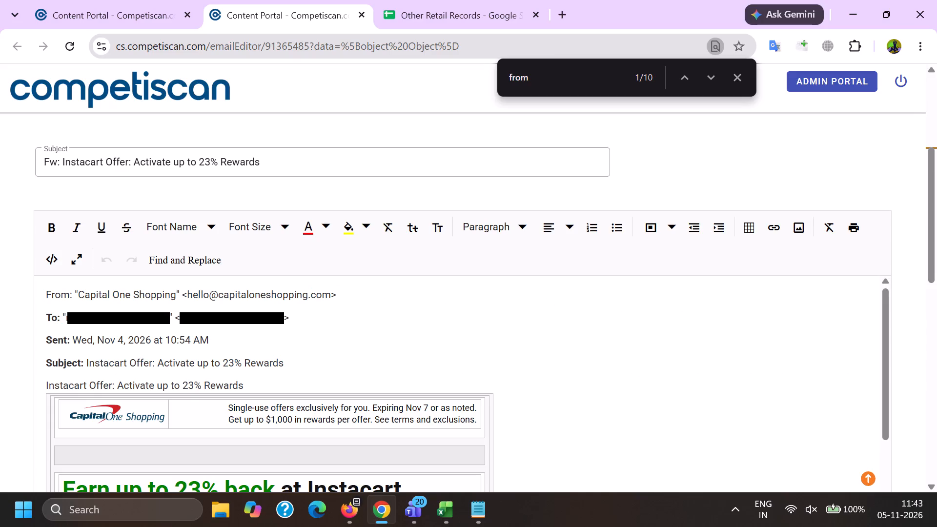
left_click_drag(338, 299, 350, 321)
key("BackSpace")
key("BackSpace")
left_click_drag(185, 293, 335, 295)
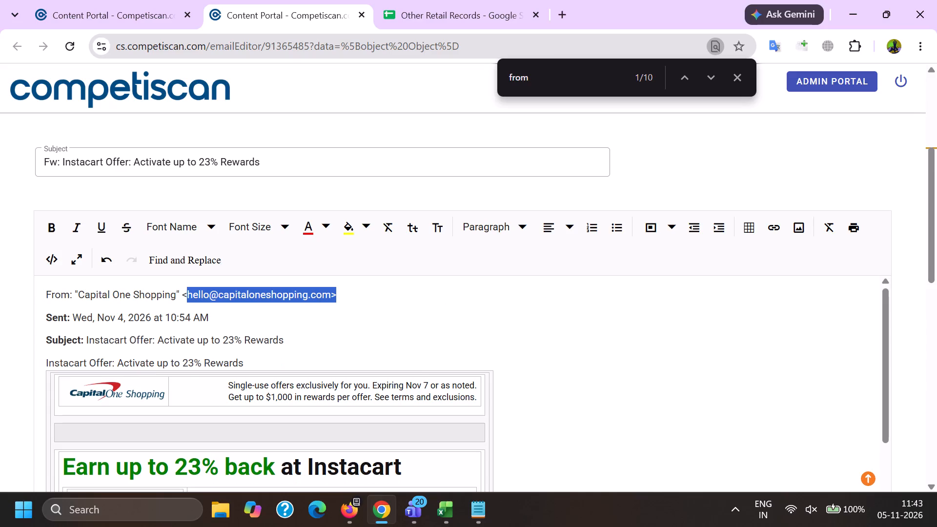
left_click_drag(335, 295, 335, 295)
key("BackSpace")
key("BackSpace")
key("BackSpace")
key("BackSpace")
left_click(79, 294)
key("BackSpace")
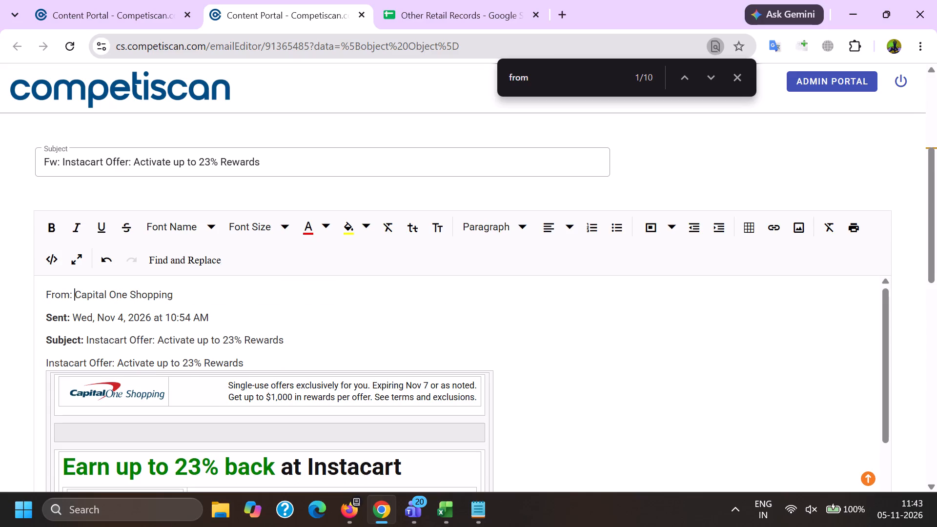
Close up the spacing between the From, Sent and Subject lines of the email body using single line breaks.
left_click(38, 312)
key("BackSpace")
key("BackSpace")
key("shift+Return")
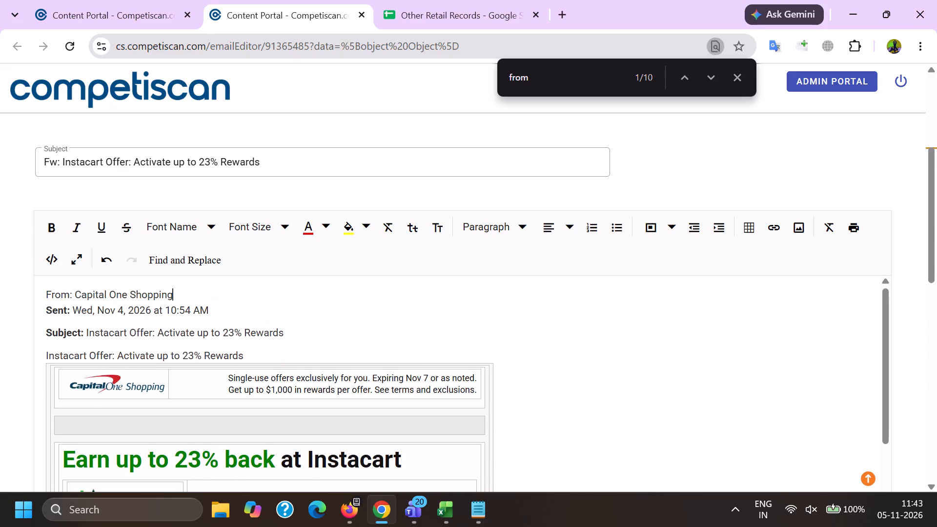
left_click(36, 332)
key("BackSpace")
key("BackSpace")
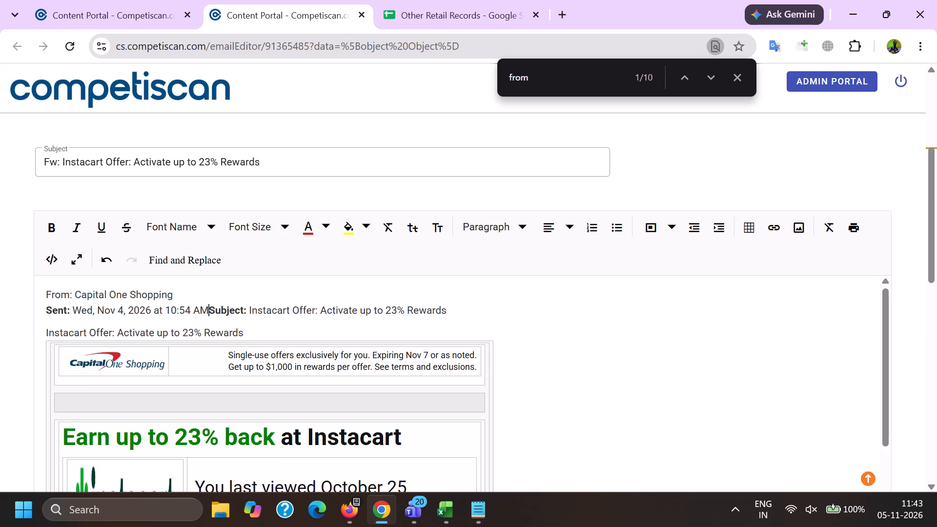
key("shift+Return")
key("BackSpace")
Delete the repeated "Instacart Offer: Activate up to 23% Rewards" line below the Subject line.
scroll(152, 267, "down", 1)
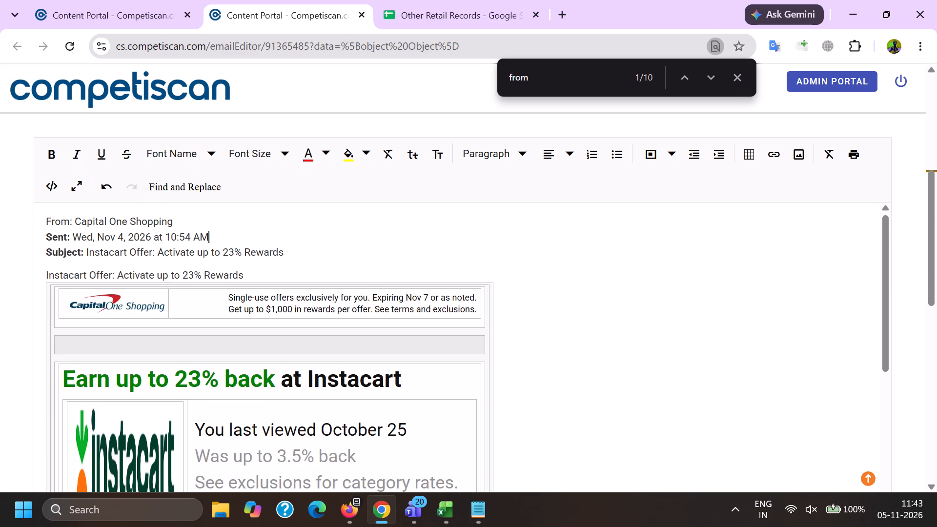
left_click_drag(269, 278, 17, 268)
key("BackSpace")
Delete the help e-mail address from the unsubscribe paragraph in the email's footer.
scroll(326, 155, "down", 8)
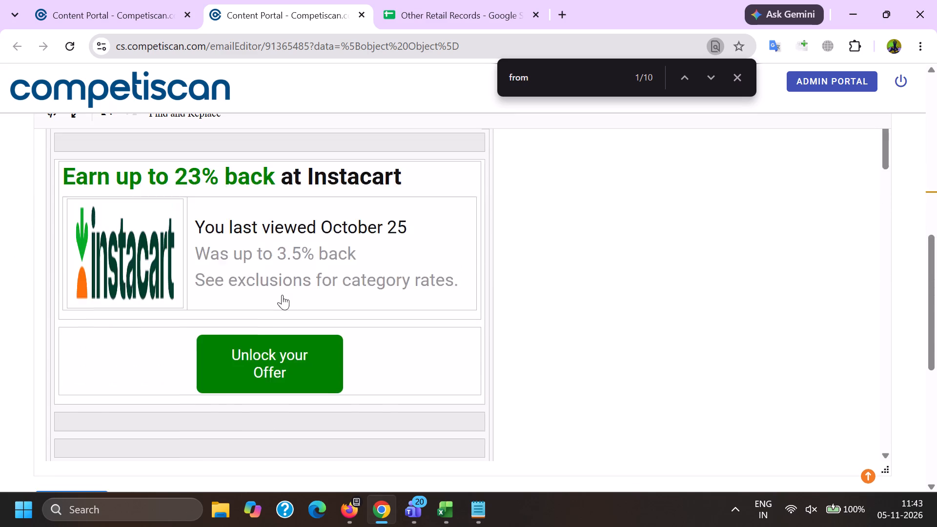
scroll(282, 295, "down", 20)
scroll(282, 295, "down", 2)
scroll(214, 356, "up", 4)
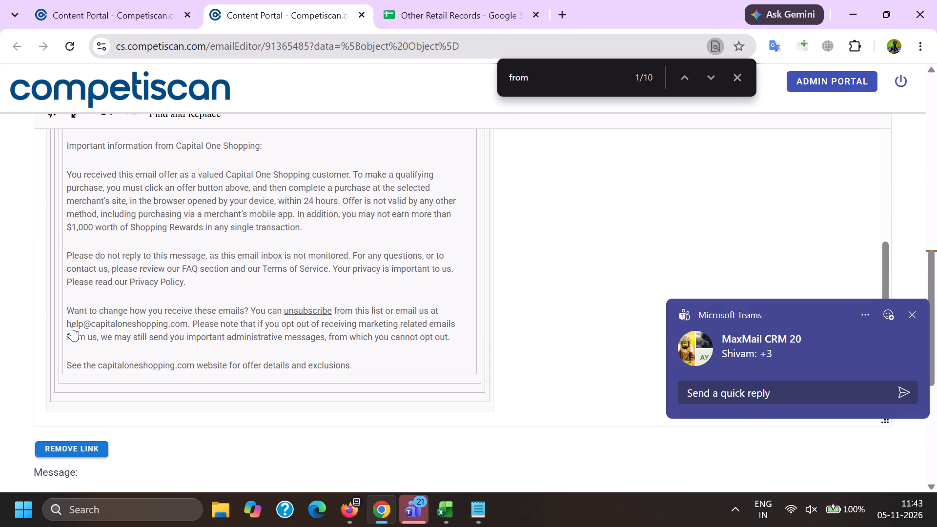
left_click_drag(68, 322, 188, 325)
key("BackSpace")
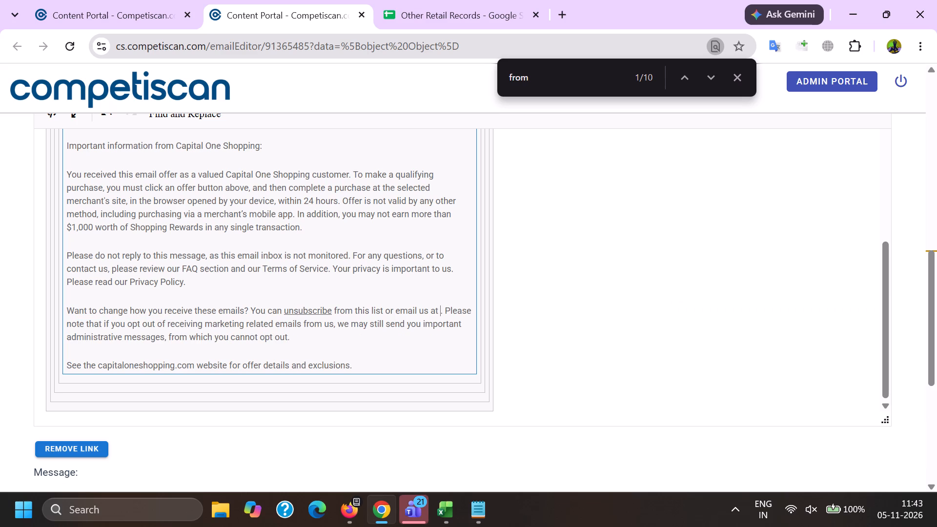
Copy the Privacy Policy link address, remove all links from the email, and reinsert that address as a link at Privacy Policy.
right_click(143, 284)
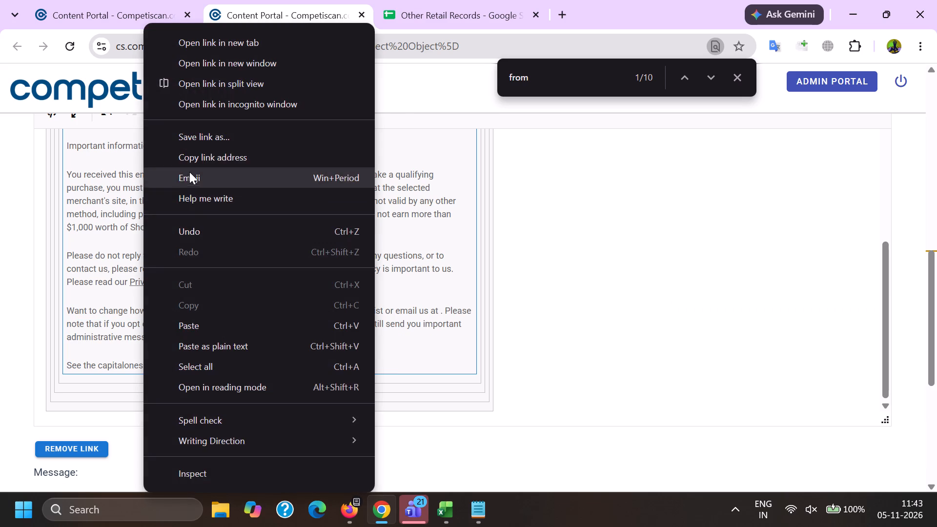
left_click(189, 158)
left_click(74, 449)
left_click(550, 141)
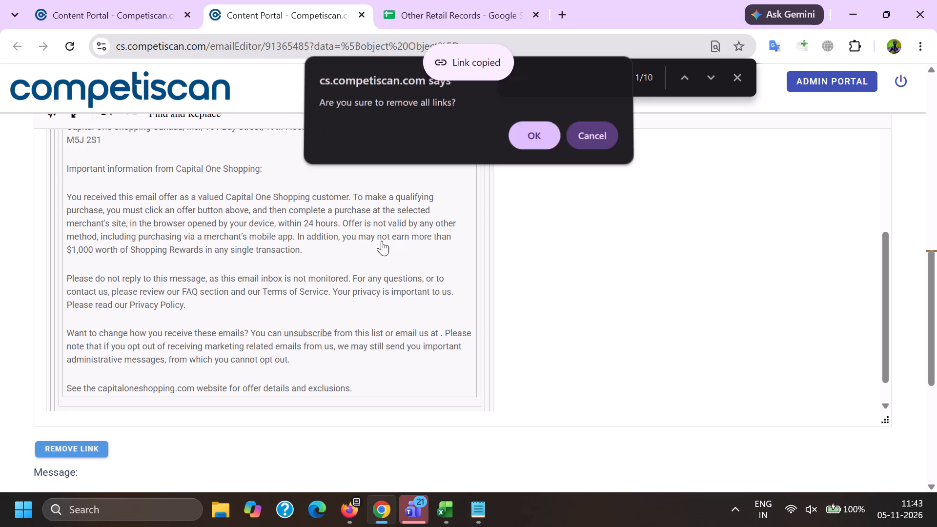
left_click(143, 309)
key("ctrl+k")
key("ctrl+v")
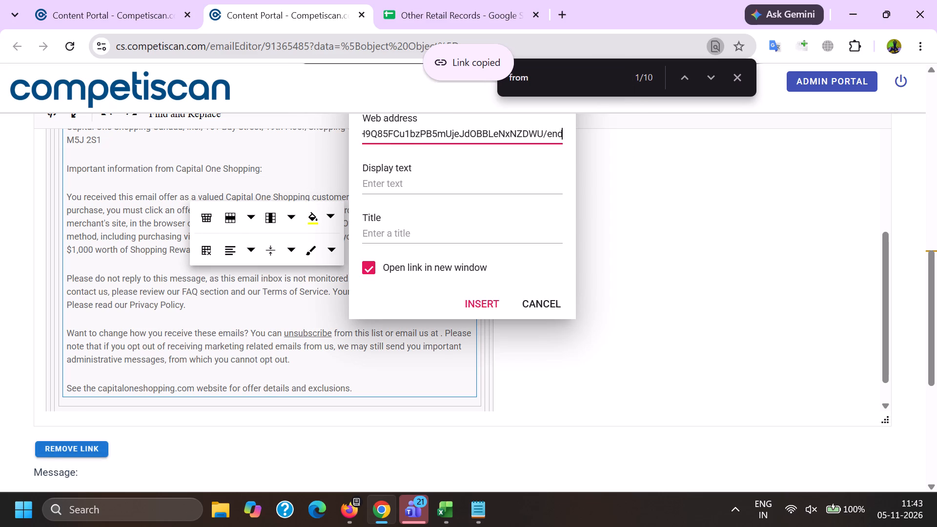
left_click(477, 311)
Save the edited email and open the record's product management form.
scroll(0, 334, "down", 5)
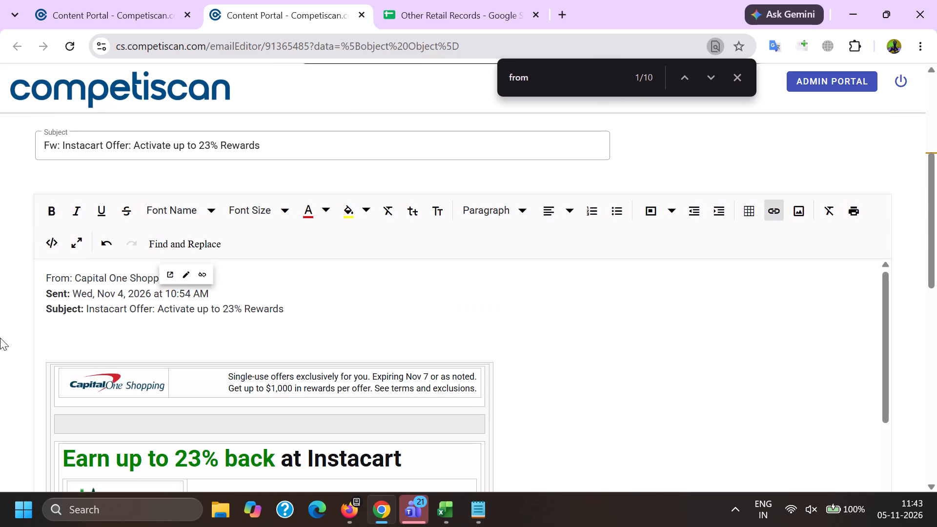
scroll(0, 338, "down", 16)
left_click(343, 376)
left_click(482, 296)
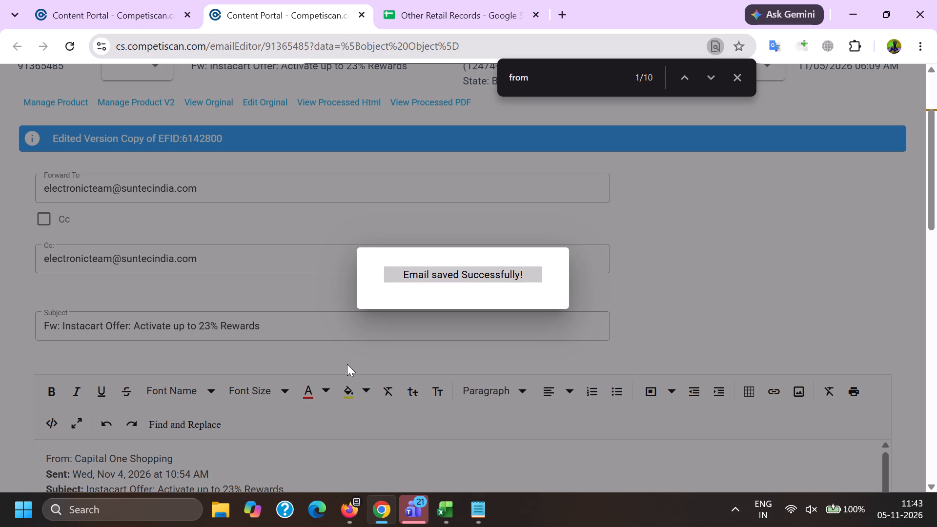
left_click(0, 179)
left_click(40, 104)
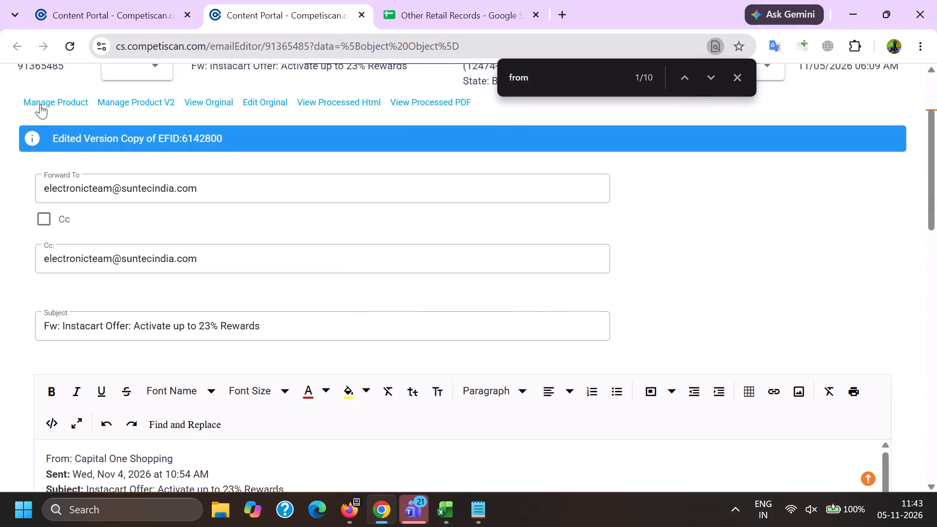
Back in the email editor, copy the "Up to 6% back AromaTech" offer text from the Holiday Must-Gives Gifting section.
key("alt+Tab")
scroll(163, 149, "down", 5)
scroll(153, 303, "down", 5)
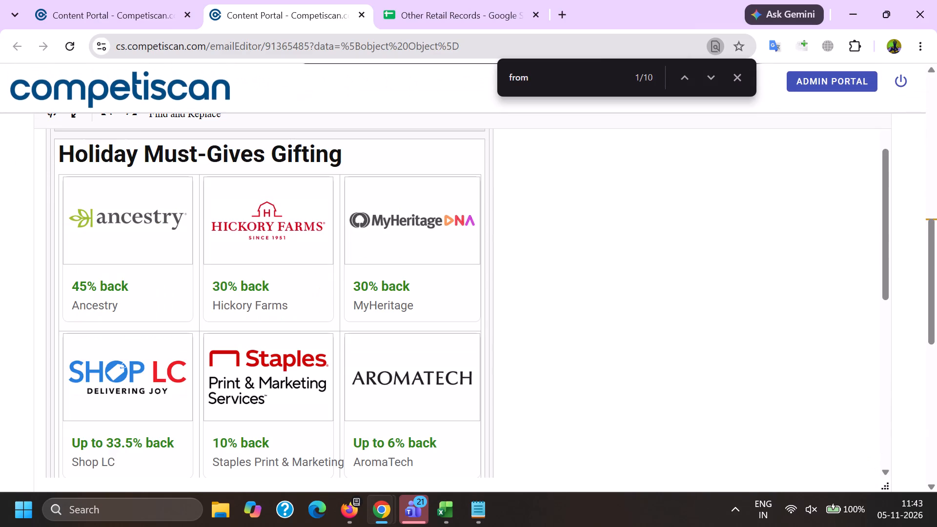
scroll(99, 278, "up", 1)
scroll(158, 335, "down", 3)
scroll(199, 349, "down", 2)
scroll(188, 355, "up", 3)
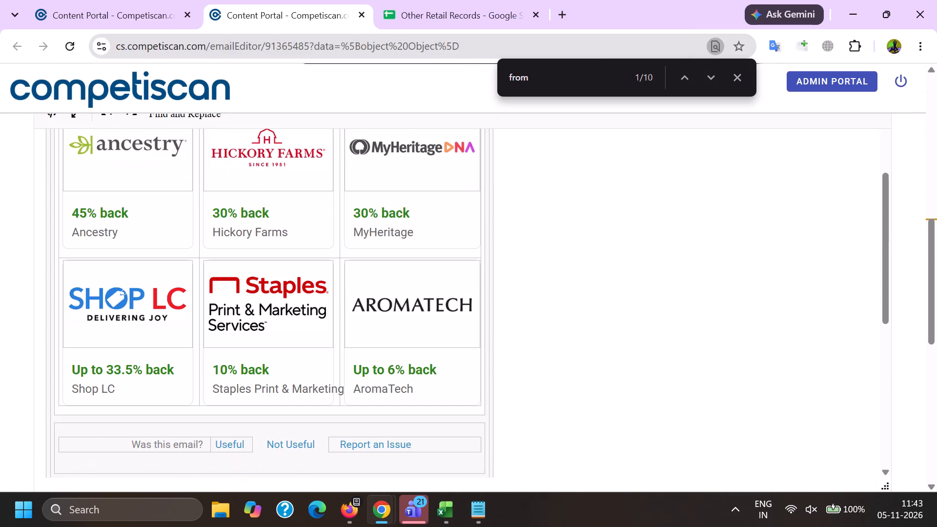
left_click_drag(216, 357, 346, 390)
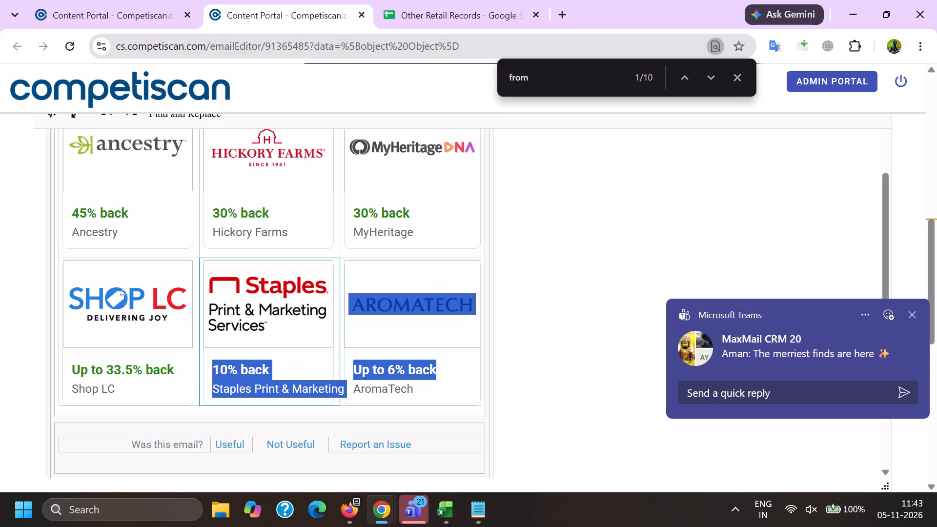
left_click(355, 370)
left_click_drag(351, 369, 427, 390)
key("ctrl+c")
Add a period and a space to the end of the body's Subject line and paste the AromaTech offer text after it.
scroll(290, 391, "up", 2)
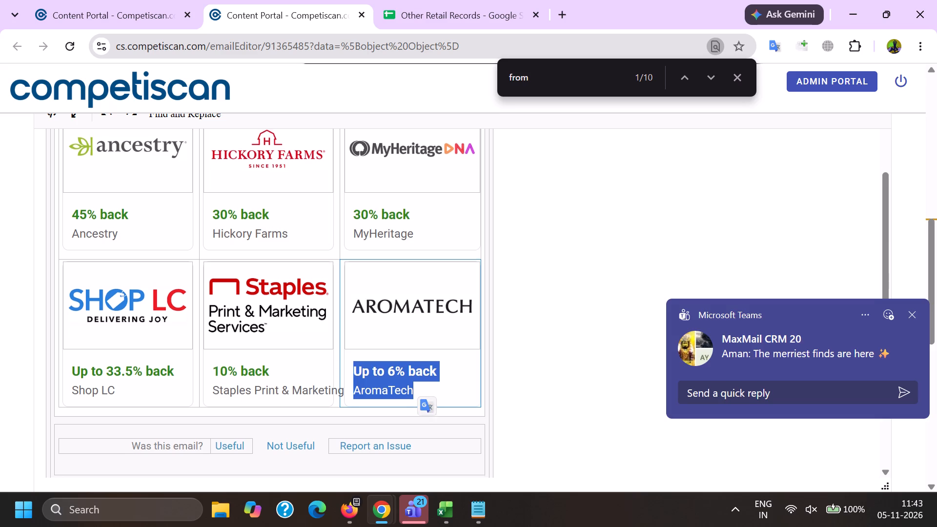
scroll(290, 391, "up", 9)
scroll(315, 252, "down", 2)
left_click(336, 296)
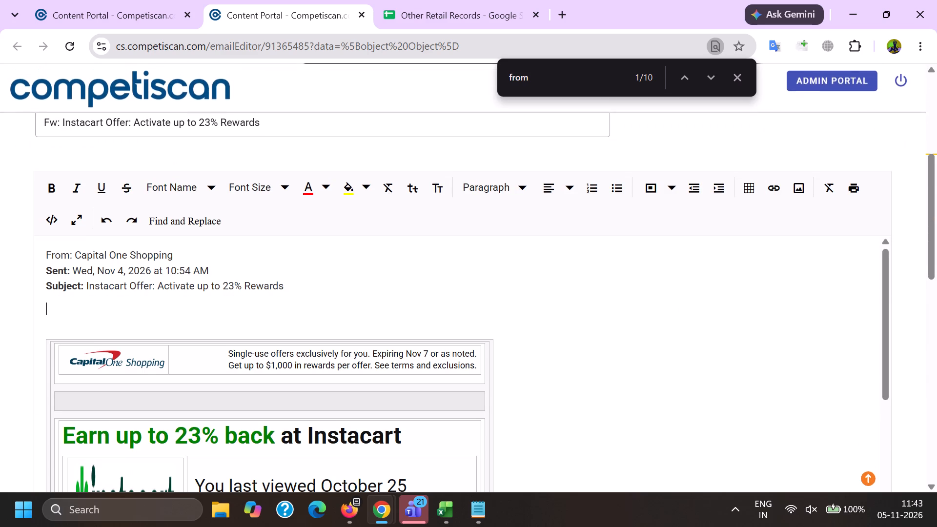
key("Left")
key("Left")
key("Right")
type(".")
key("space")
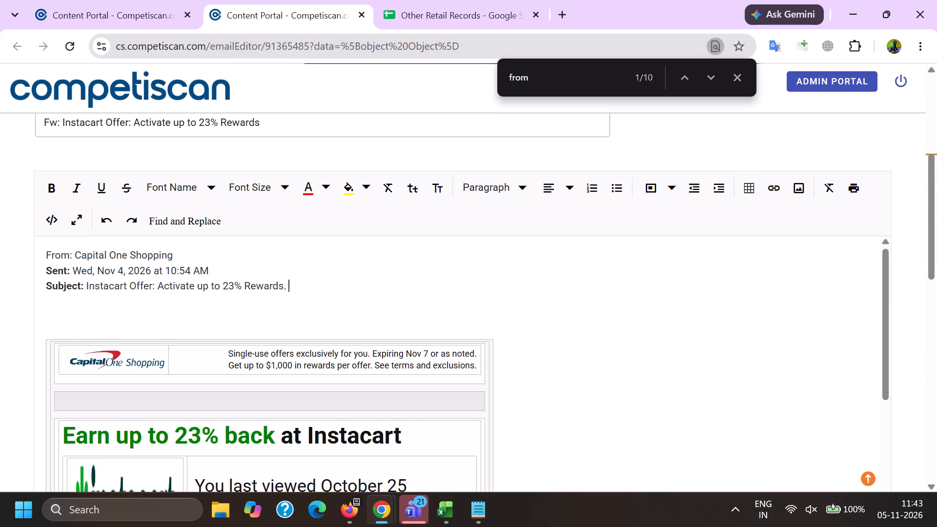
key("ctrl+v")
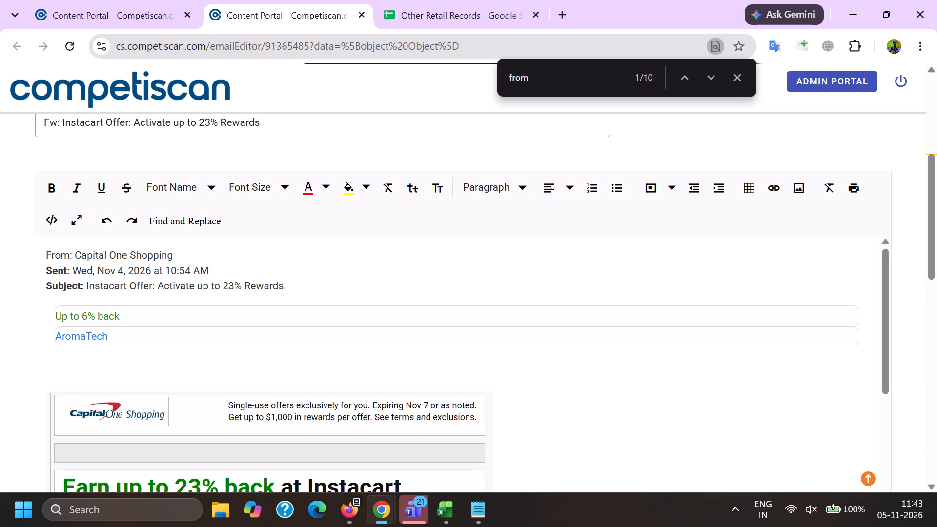
Copy the subject text together with the pasted AromaTech offer, and undo the paste in the email body.
left_click_drag(82, 288, 154, 336)
key("ctrl+c")
key("ctrl+c")
key("ctrl+z")
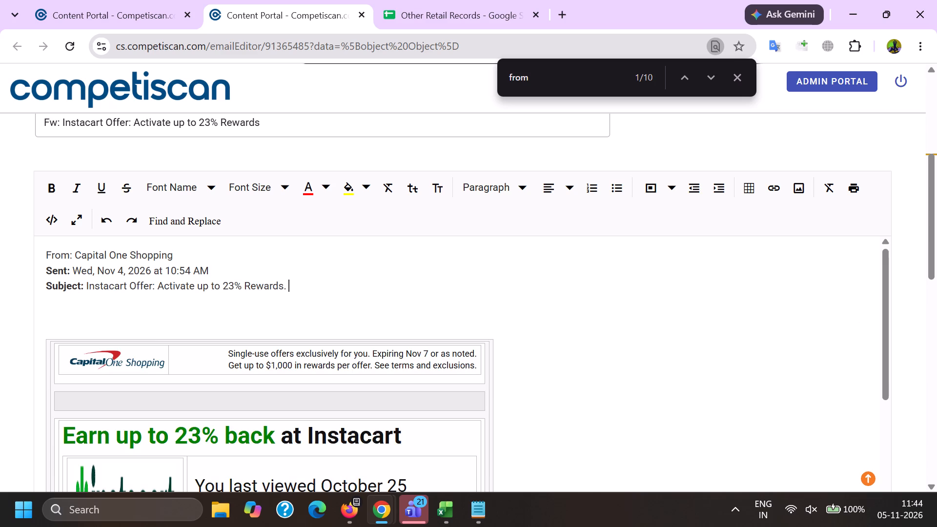
Switch to the product form and start adding a company to the record.
key("alt+Tab")
scroll(292, 244, "down", 6)
left_click(317, 182)
left_click(307, 155)
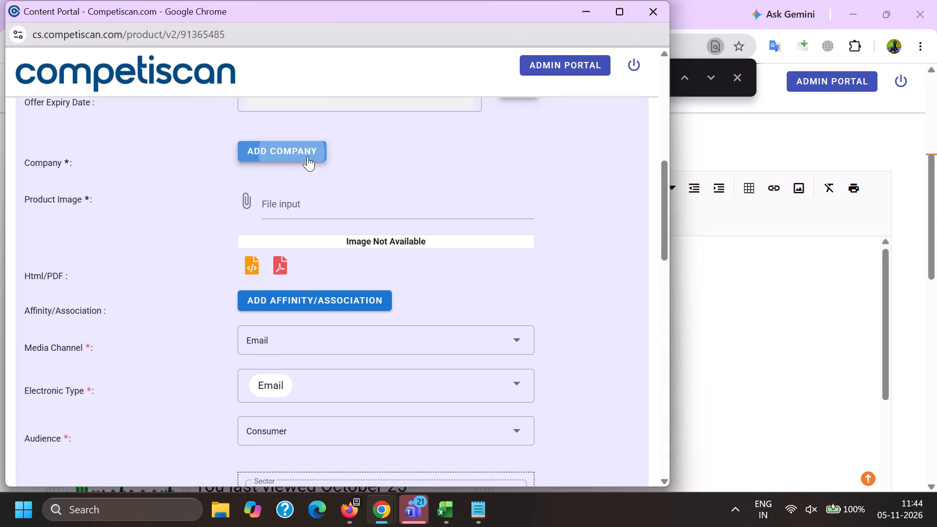
Search for "capital one" in the product form's company field and add Capital One.
key("c")
type("apit")
type("al")
key("space")
type("one")
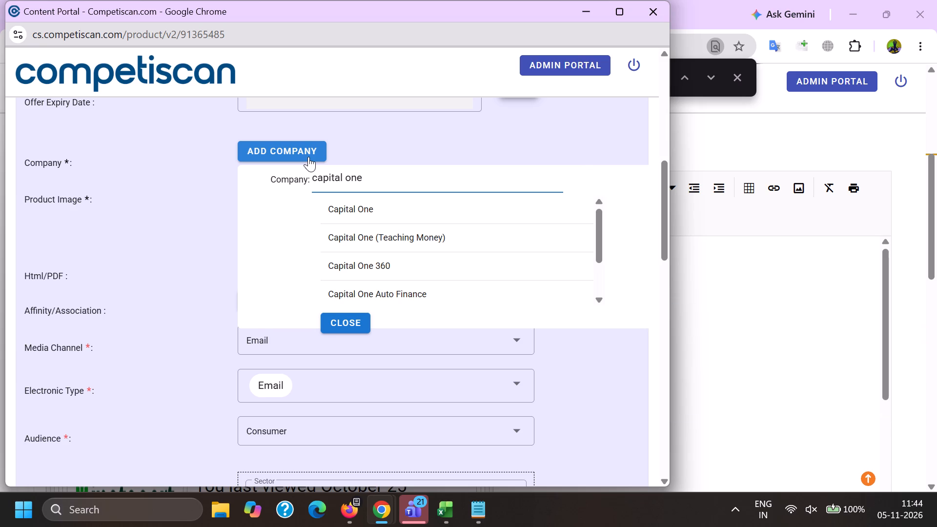
left_click(358, 206)
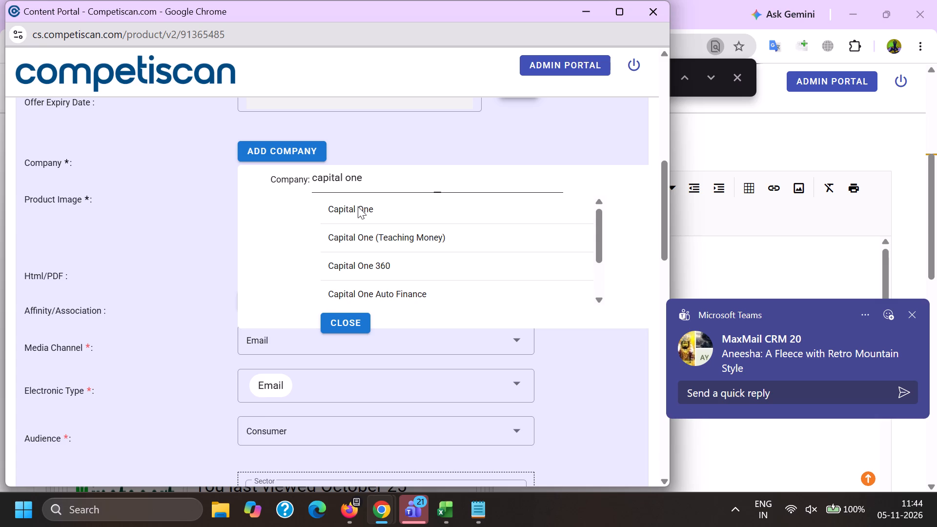
left_click(357, 212)
left_click(292, 184)
Add the sector Banking with the category Banking Services to the product.
scroll(300, 180, "down", 4)
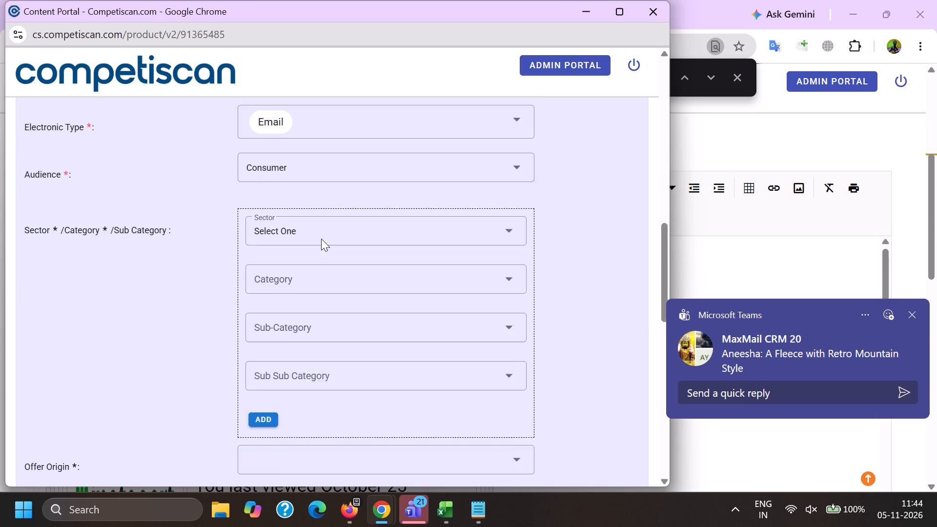
left_click(311, 219)
left_click(283, 283)
left_click_drag(64, 288, 86, 291)
left_click(277, 257)
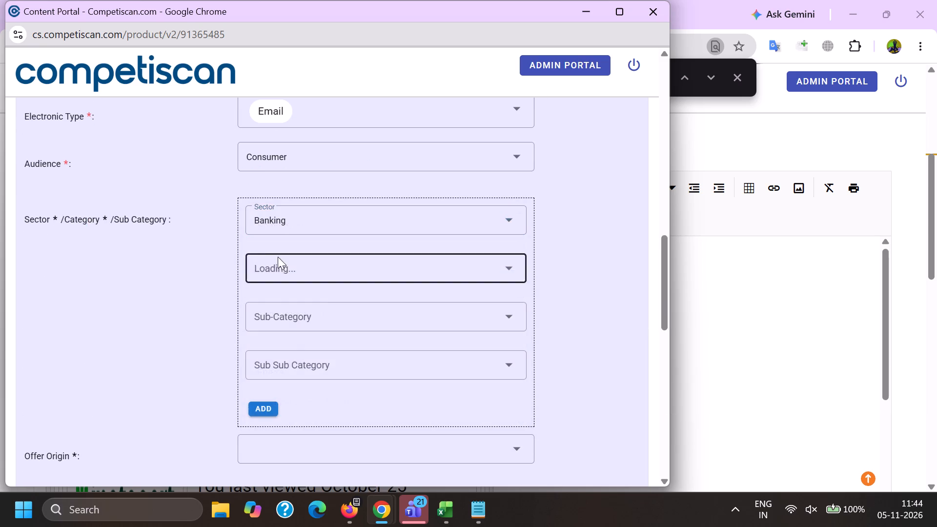
scroll(312, 146, "down", 2)
left_click_drag(318, 153, 315, 158)
left_click_drag(172, 180, 181, 181)
left_click(262, 255)
Set the product's offer origin to Provider/Bank.
scroll(301, 184, "down", 3)
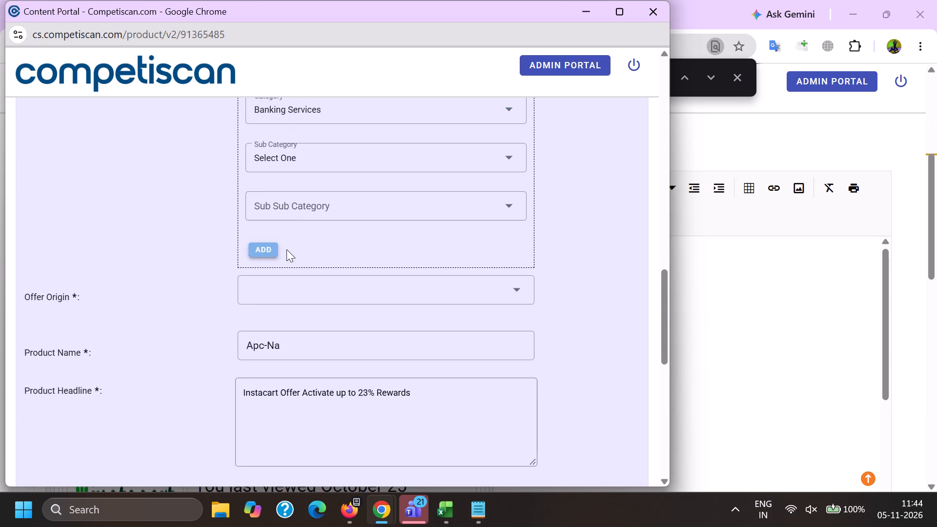
scroll(265, 218, "up", 1)
left_click(275, 177)
left_click(286, 242)
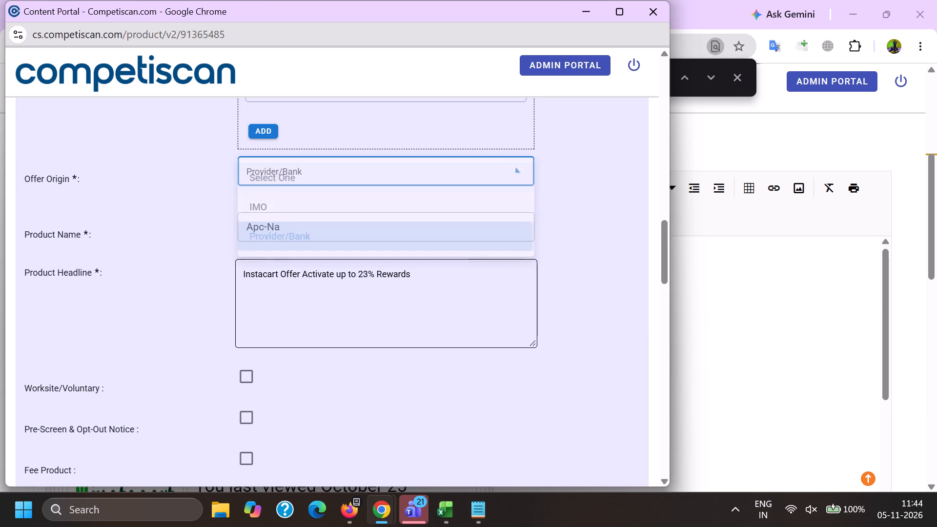
Replace the product headline with the copied text and join it into one line, "Instacart Offer: Activate up to 23% Rewards. Up to 6% back AromaTech".
left_click_drag(517, 291, 100, 255)
key("ctrl+v")
left_click(434, 278)
key("Down")
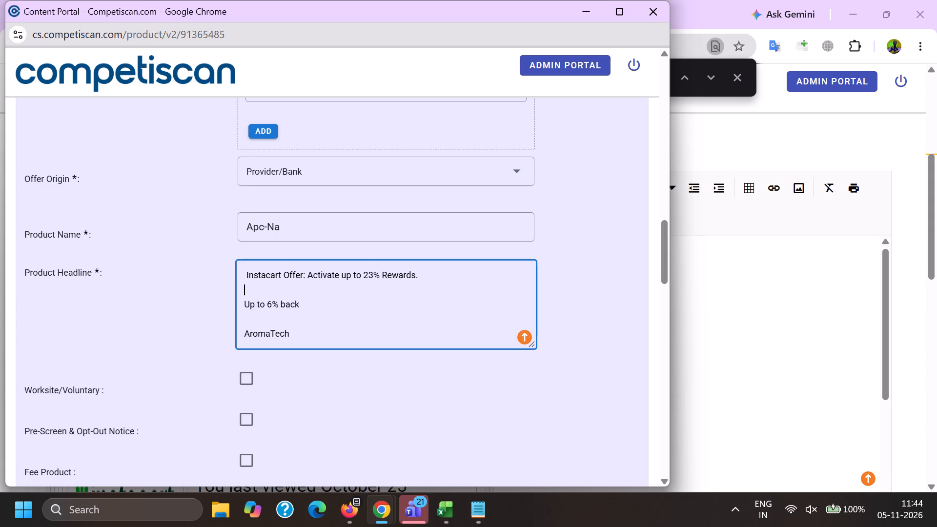
key("backslash")
key("BackSpace")
key("BackSpace")
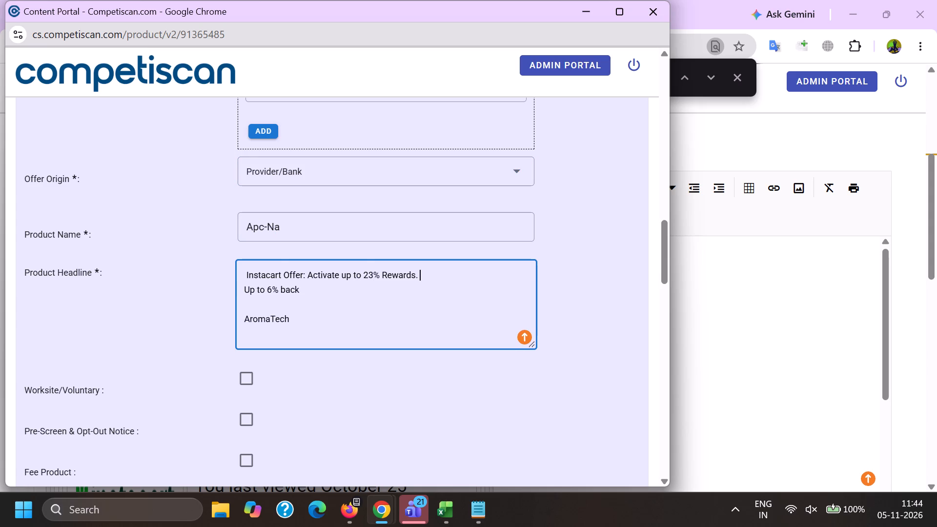
key("Right")
key("BackSpace")
key("Down")
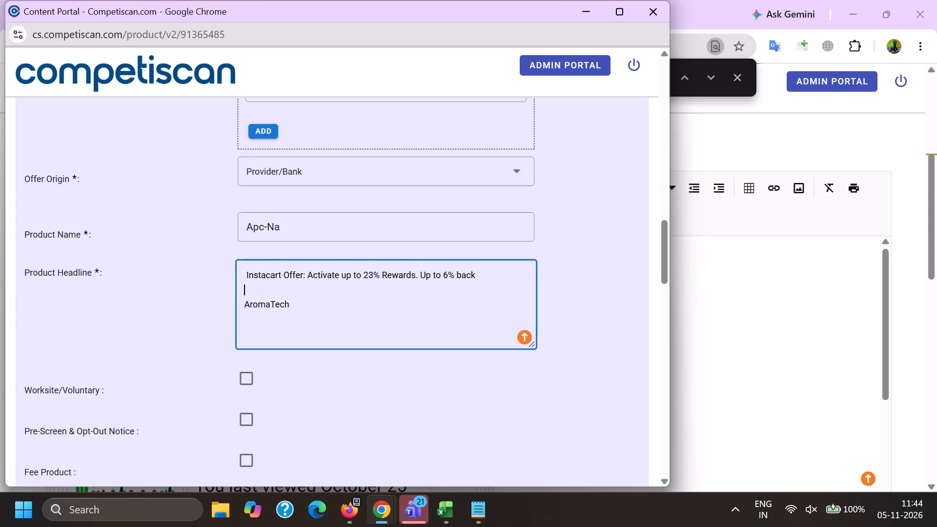
key("BackSpace")
key("Right")
key("BackSpace")
key("space")
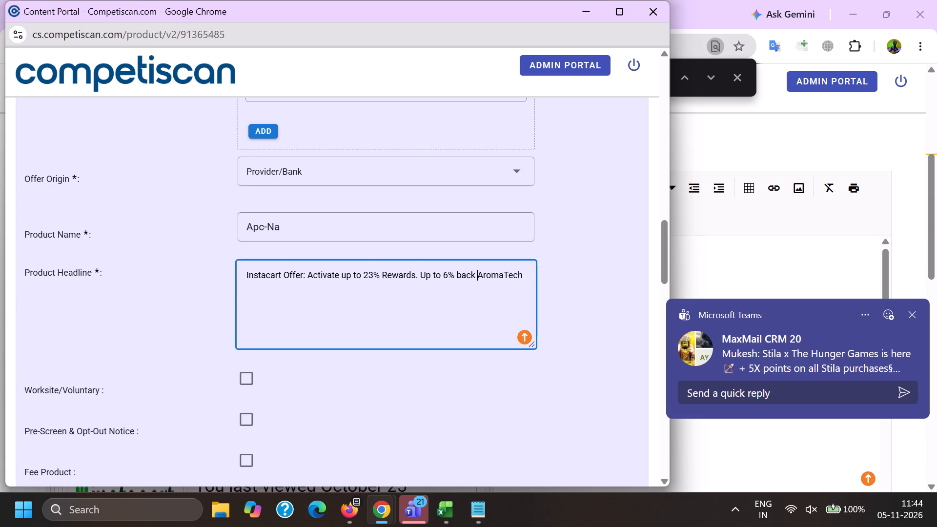
Remove the leading space from the product headline.
left_click(253, 269)
key("Left")
key("Left")
key("BackSpace")
key("BackSpace")
key("BackSpace")
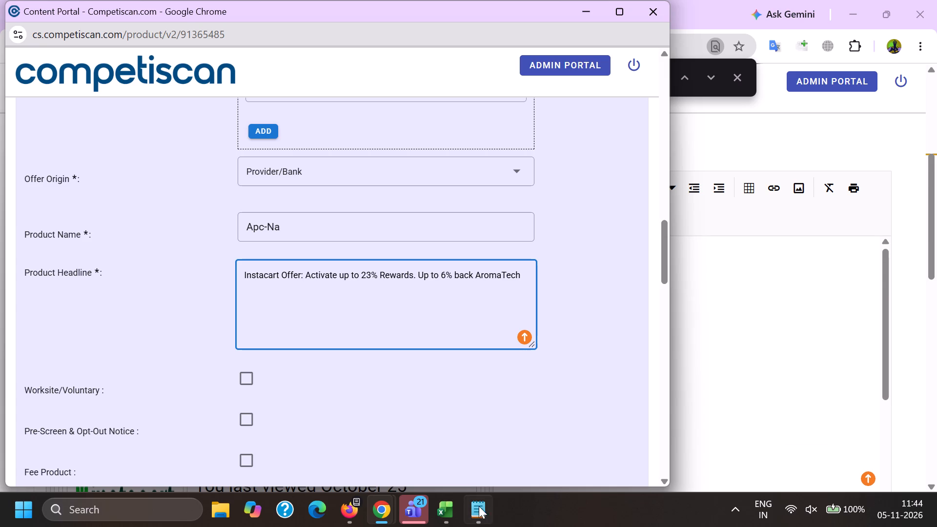
Copy "Capital One Banking Services" from cell G7414 of the Excel tracker and paste it over the product name in Chrome.
left_click(451, 510)
left_click(625, 417)
scroll(716, 332, "up", 5)
left_click(598, 260)
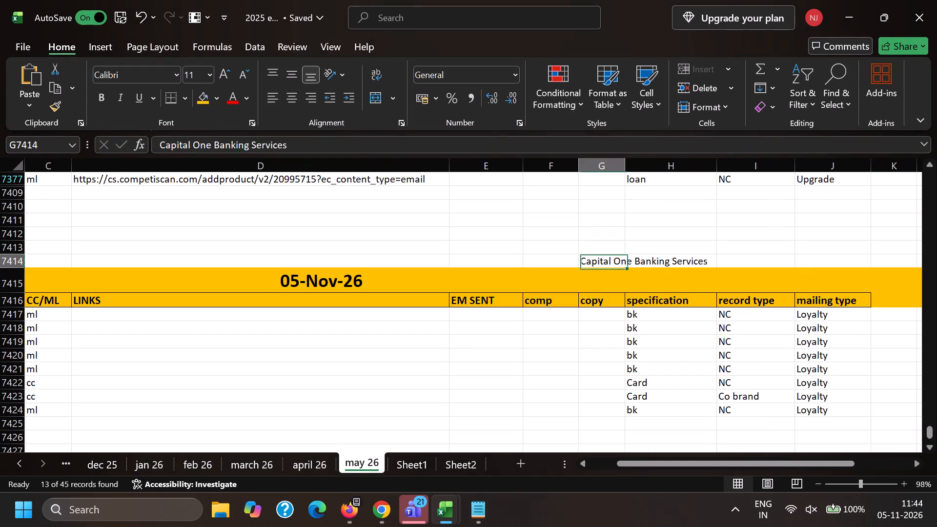
key("ctrl+c")
key("alt+Tab")
left_click_drag(340, 216, 14, 218)
key("ctrl+v")
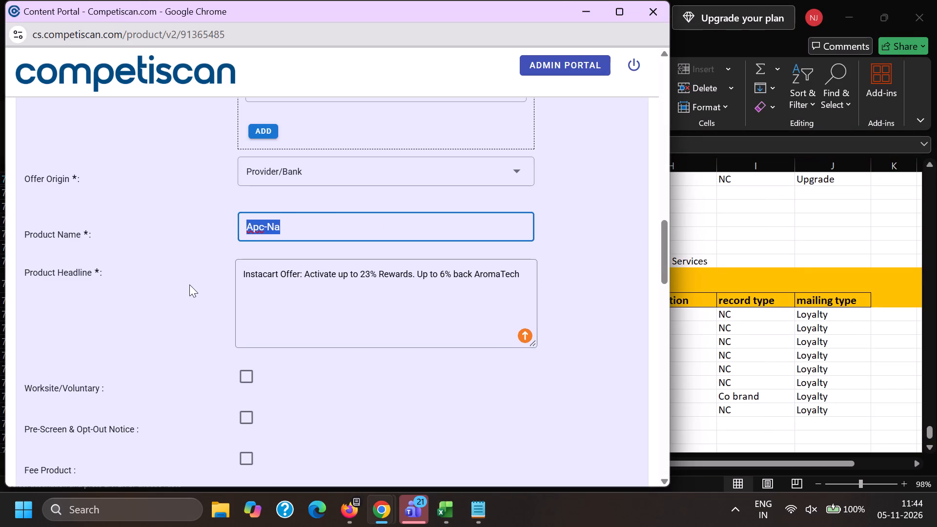
Set the response mechanism to URL/Website and the business content to No Business Content.
scroll(277, 210, "down", 5)
left_click(271, 218)
left_click(268, 242)
scroll(308, 121, "down", 7)
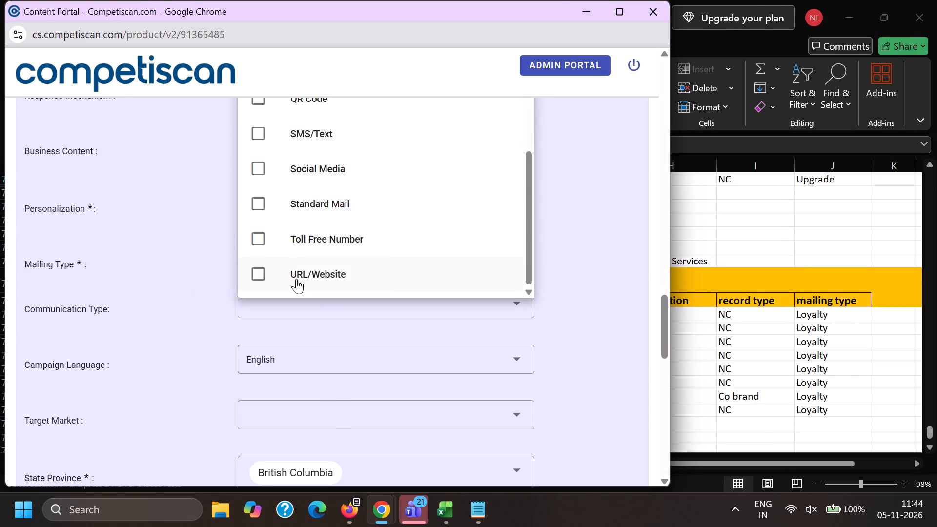
left_click(295, 279)
left_click(190, 276)
scroll(317, 277, "up", 3)
left_click(262, 270)
scroll(335, 94, "down", 1)
left_click(287, 175)
scroll(288, 277, "down", 6)
left_click(319, 304)
left_click_drag(159, 286, 169, 284)
scroll(276, 184, "down", 2)
Set the mailing type to Loyalty/Retention and choose the communication type.
left_click(250, 274)
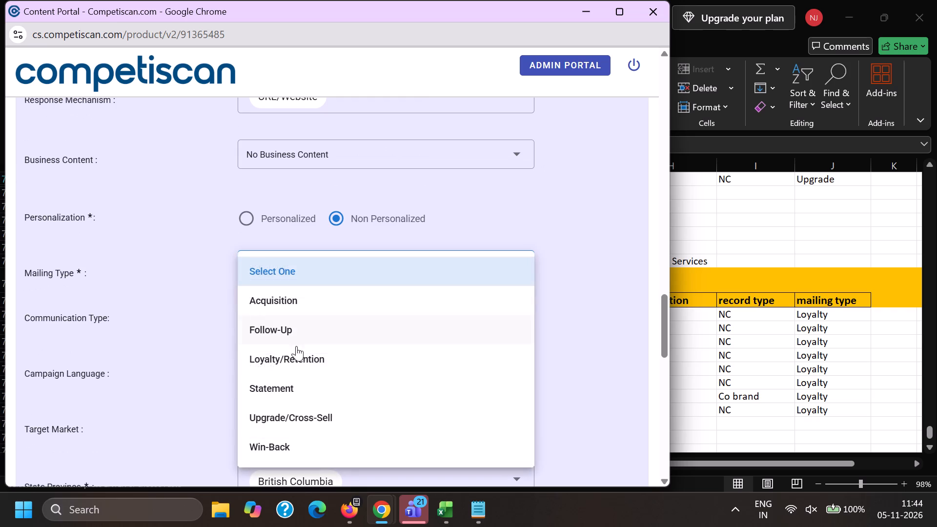
left_click(298, 350)
left_click_drag(164, 323, 204, 323)
left_click(300, 310)
scroll(300, 194, "down", 13)
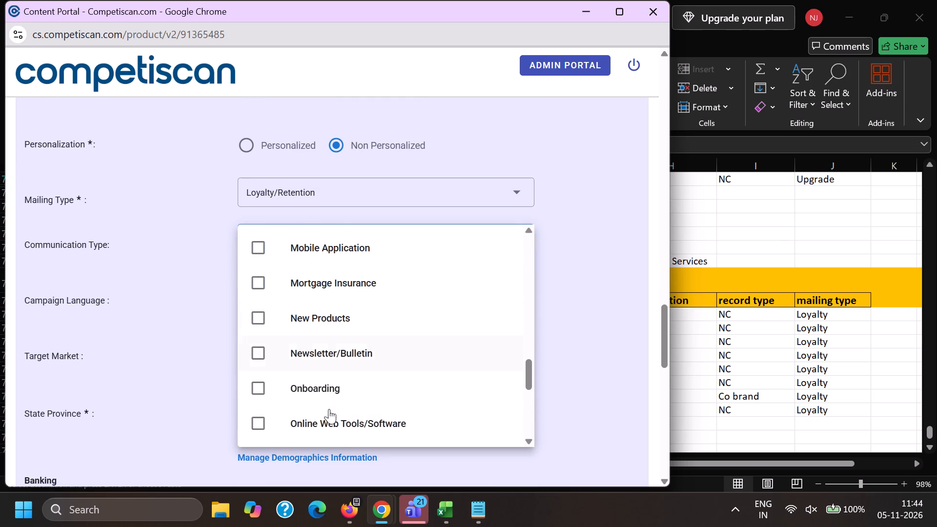
left_click(330, 414)
double_click(169, 386)
Submit the completed product form.
key("End")
scroll(243, 418, "down", 6)
left_click(280, 480)
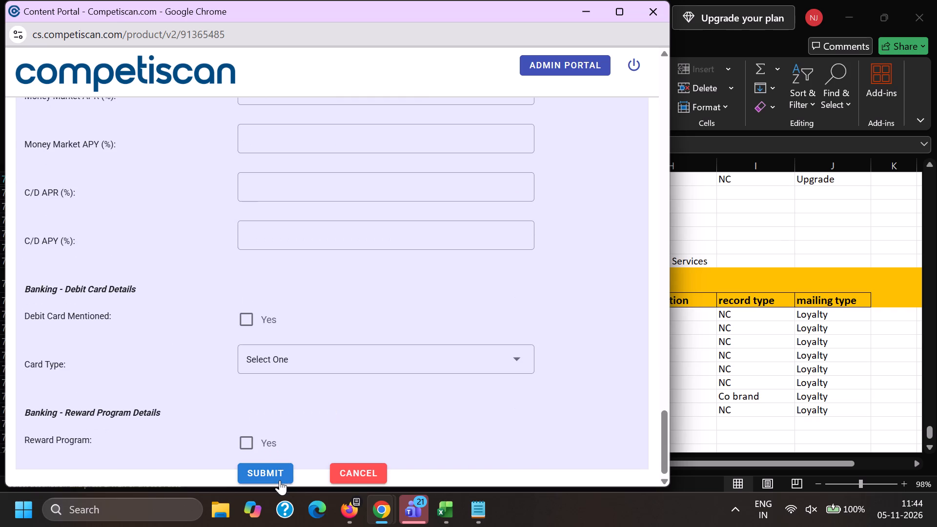
Switch to Firefox, refresh the Focus record list in the first Competiscan tab, and open the E-Glacier list in the second.
left_click(341, 514)
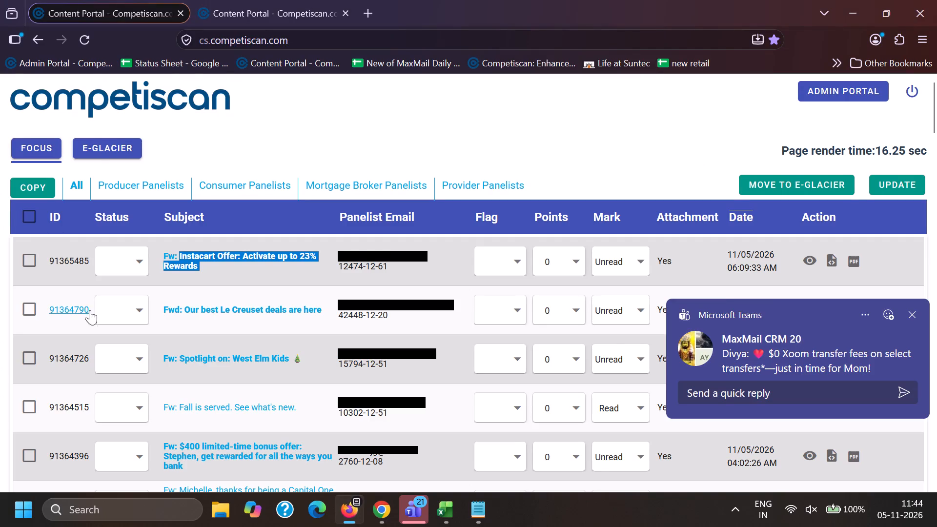
scroll(90, 310, "down", 2)
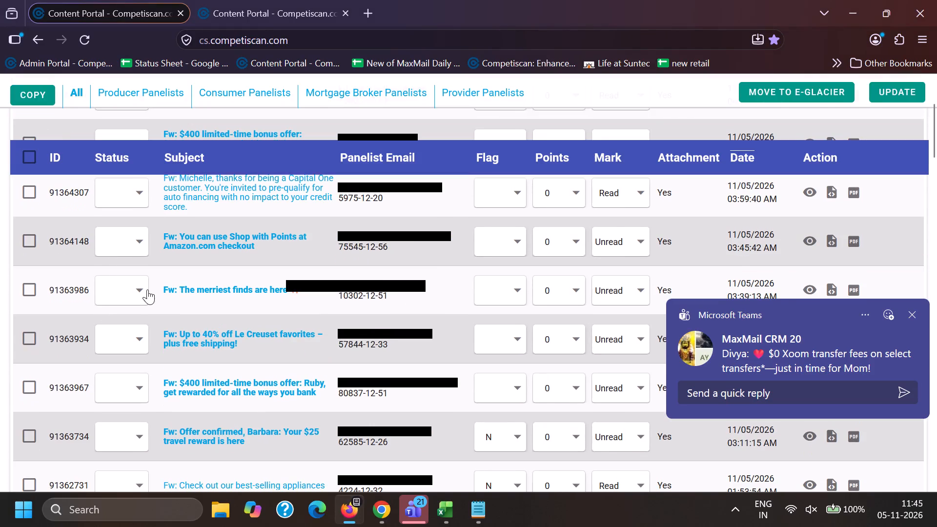
left_click(46, 90)
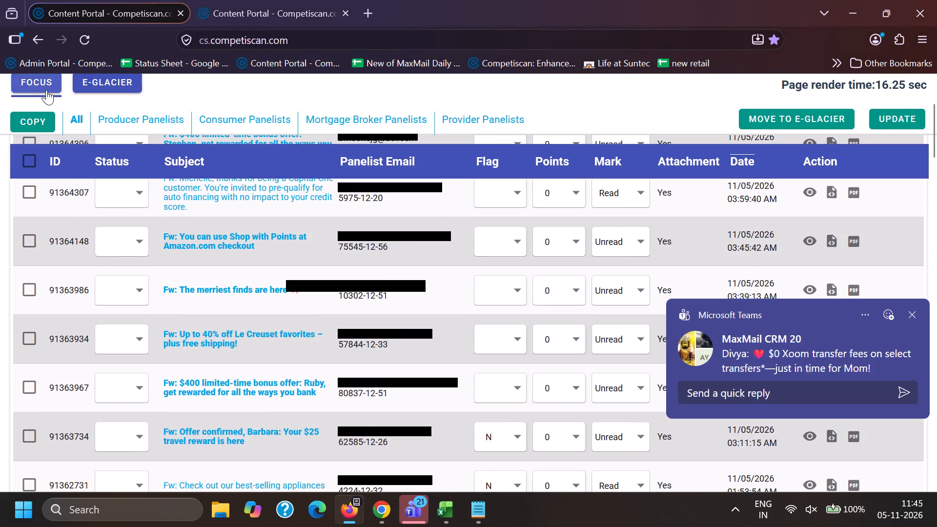
left_click(300, 0)
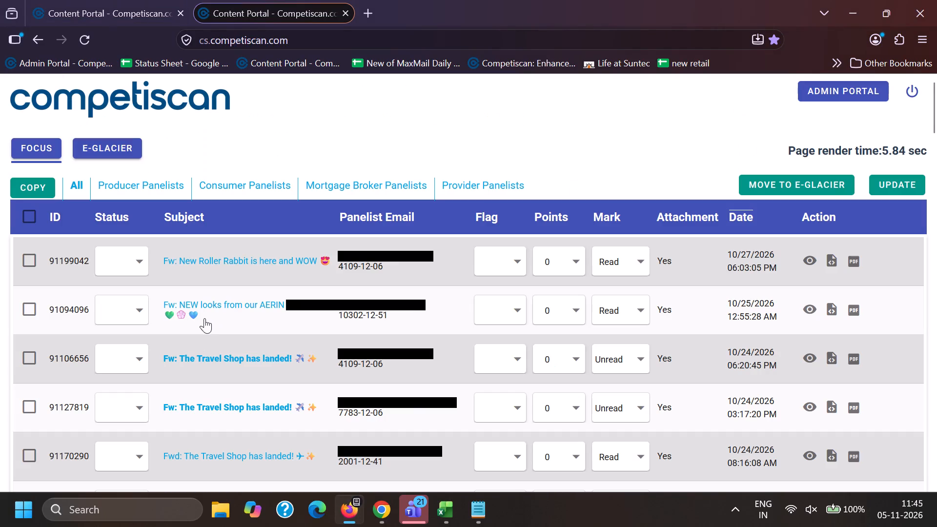
scroll(204, 318, "up", 4)
left_click(122, 154)
left_click(112, 0)
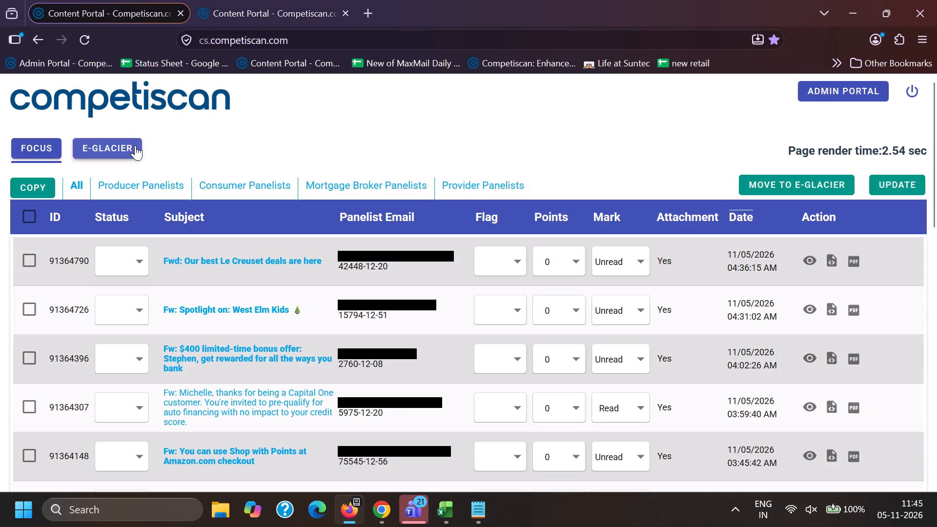
scroll(165, 305, "down", 1)
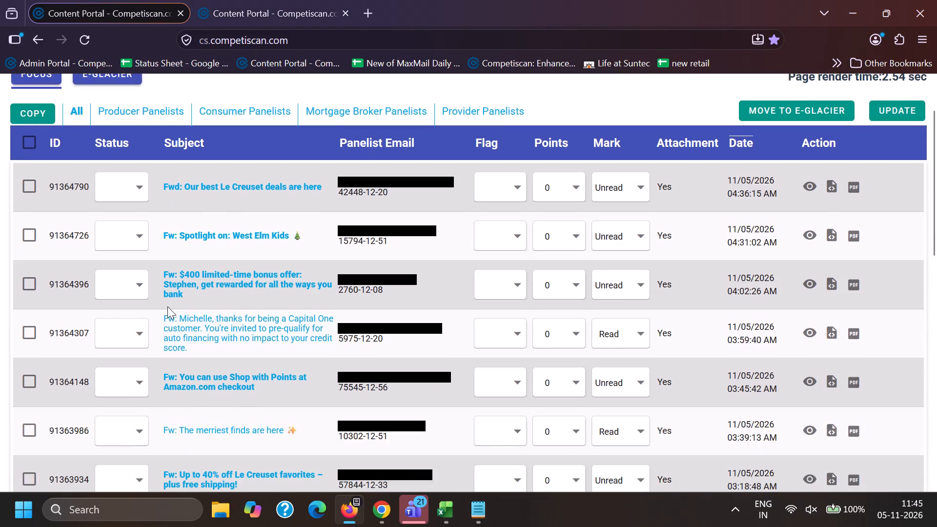
scroll(167, 309, "down", 2)
Copy the search string "e.westelm.com" from cell B50 of the Other Retail Records sheet in Chrome.
left_click(293, 0)
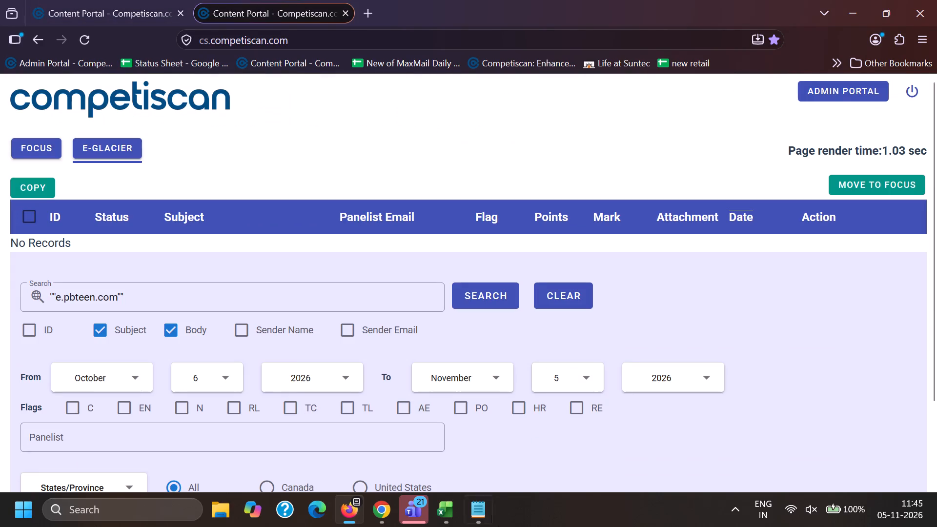
left_click(438, 515)
left_click(460, 447)
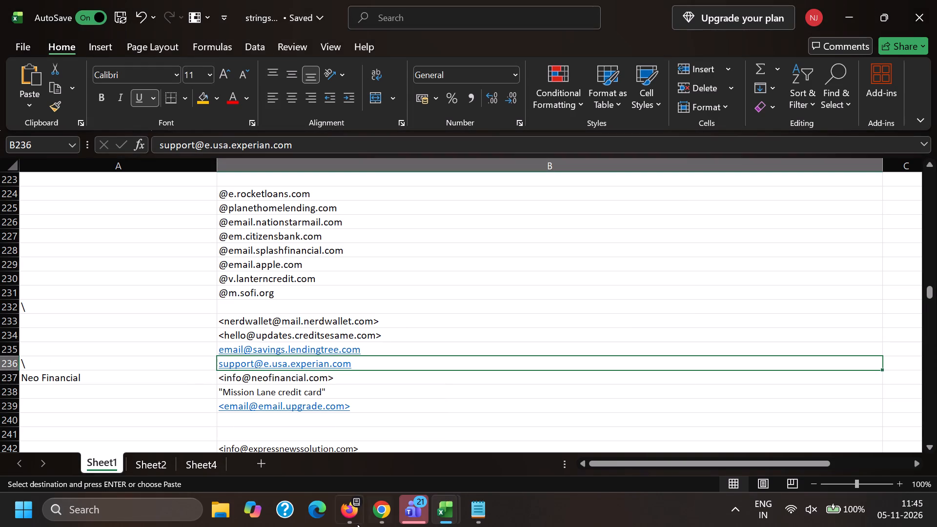
left_click(389, 511)
left_click(260, 450)
left_click(477, 0)
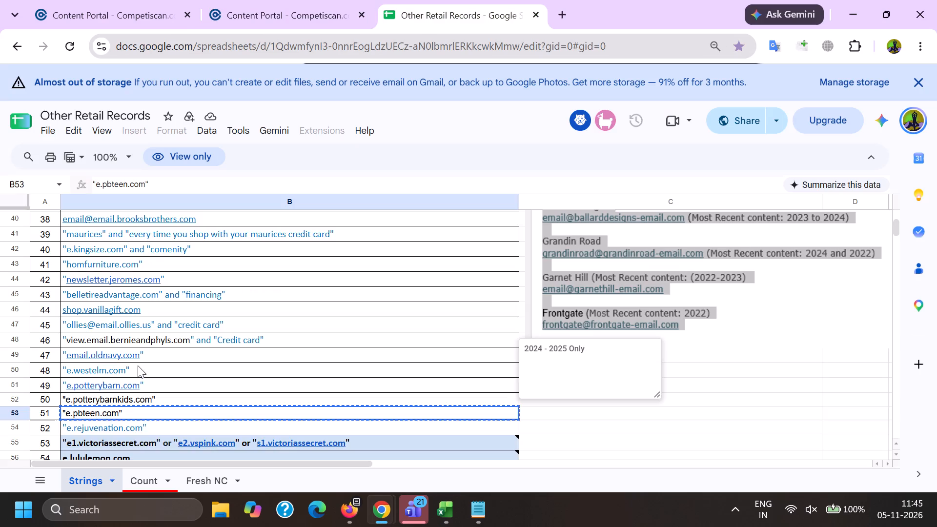
left_click(127, 374)
key("ctrl+c")
Back in Firefox, search the E-Glacier records for the quoted string "e.westelm.com", and open the Focus list for the same search.
key("alt+Tab")
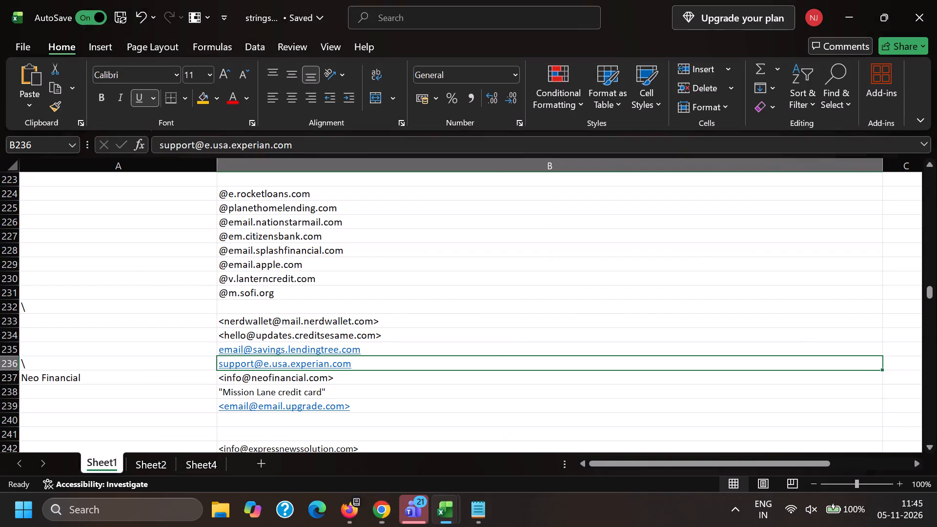
key("alt+Tab")
key("alt+Tab")
left_click_drag(268, 296, 2, 285)
key("BackSpace")
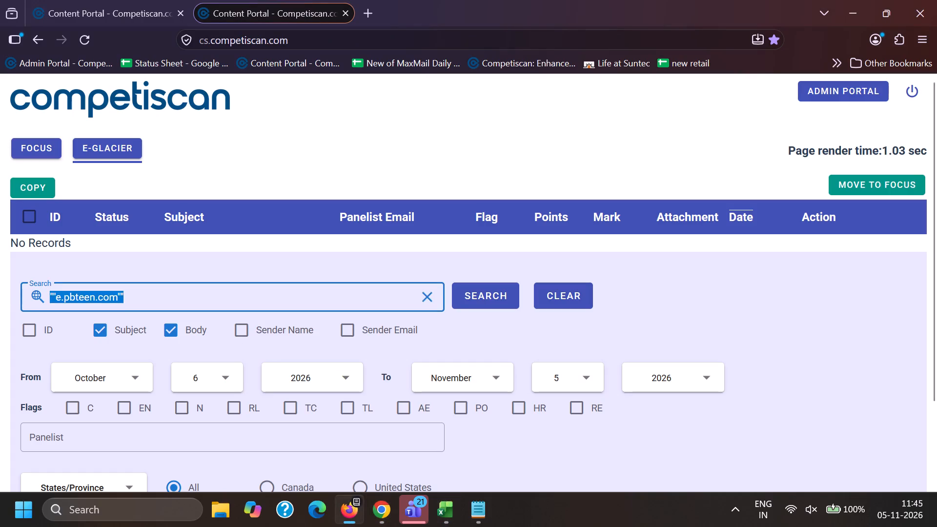
key("shift+quotedbl")
key("ctrl+v")
key("shift+quotedbl")
key("Return")
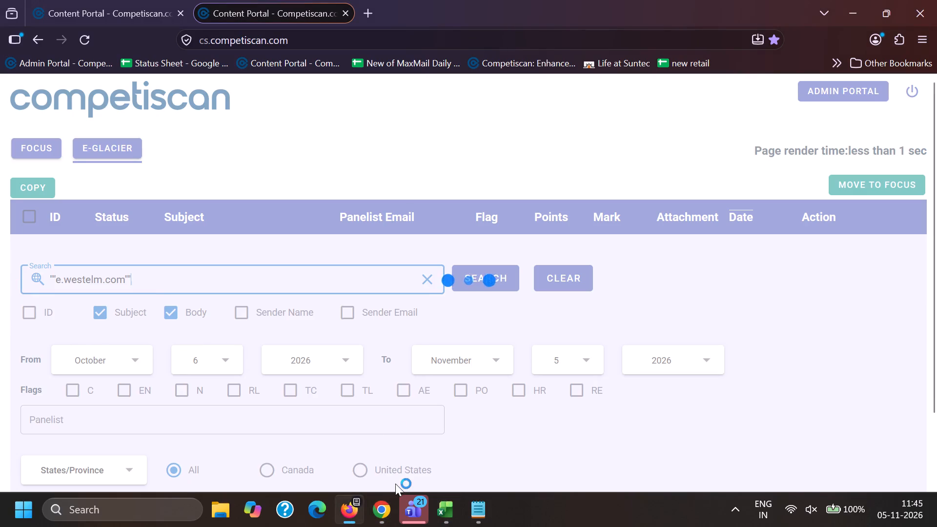
left_click(47, 147)
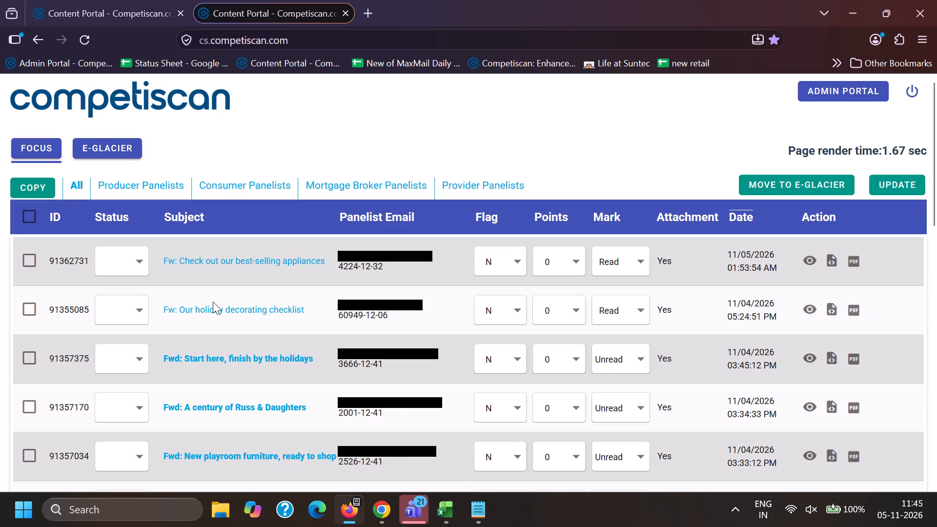
Copy the subject "Start here, finish by the holidays" from record 91357375 and search record subjects for it in Competiscan in Chrome.
left_click_drag(183, 347, 334, 364)
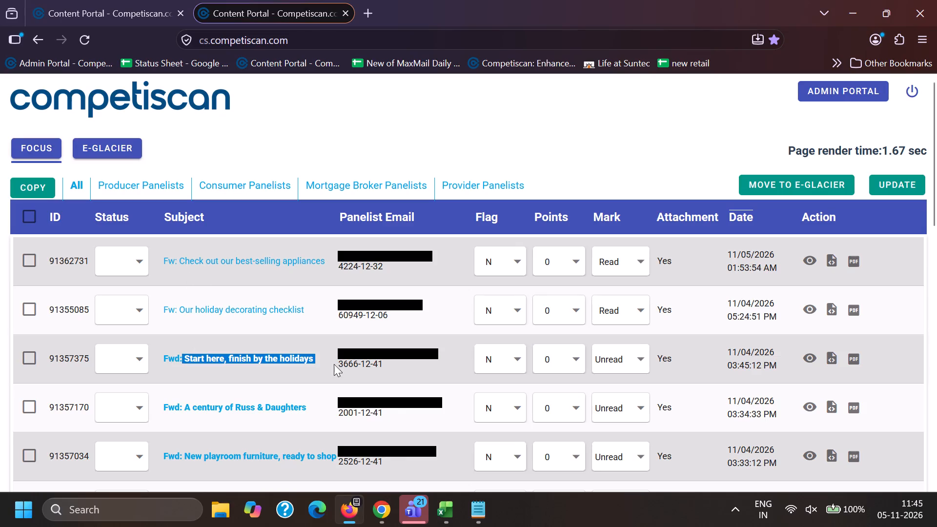
left_click_drag(334, 364, 334, 364)
key("ctrl+c")
left_click(393, 516)
left_click(324, 461)
left_click(229, 0)
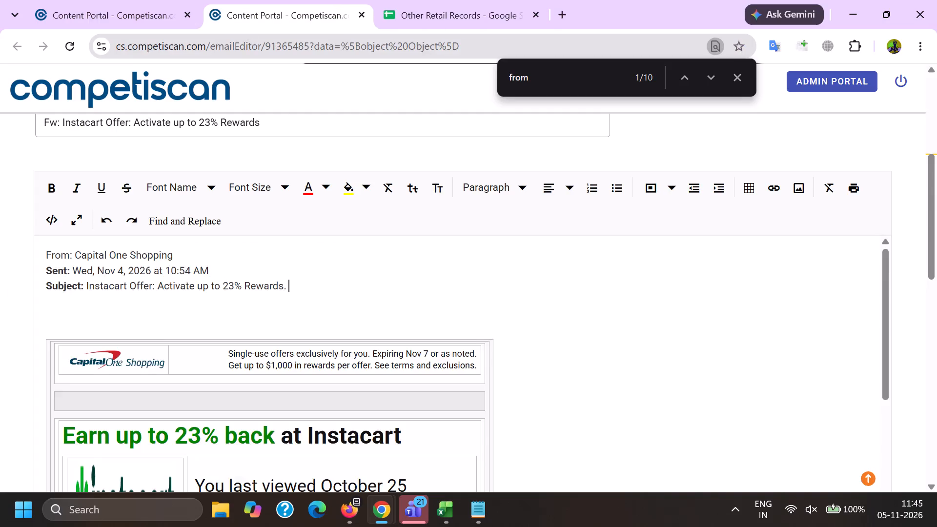
scroll(204, 307, "down", 4)
left_click(127, 0)
scroll(182, 302, "down", 5)
left_click_drag(285, 165, 8, 211)
key("BackSpace")
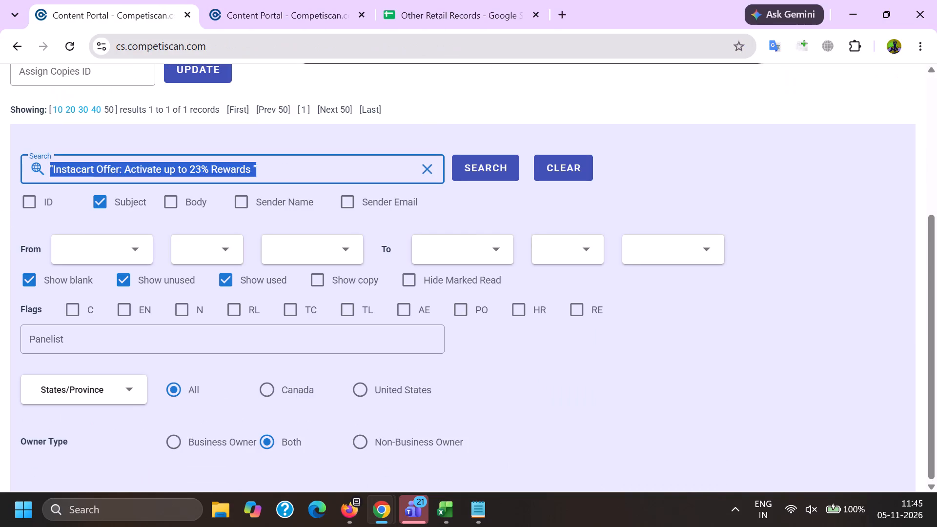
key("shift+quotedbl")
key("ctrl+v")
key("shift+quotedbl")
key("Return")
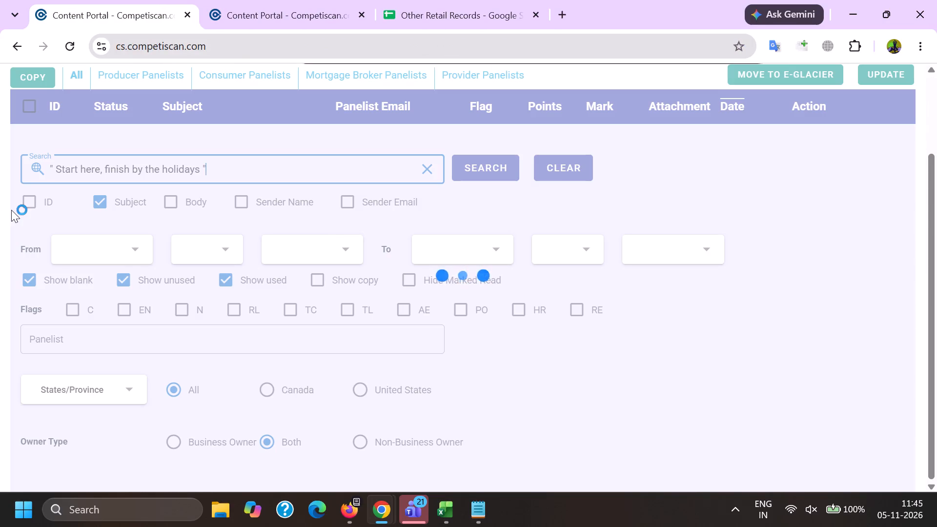
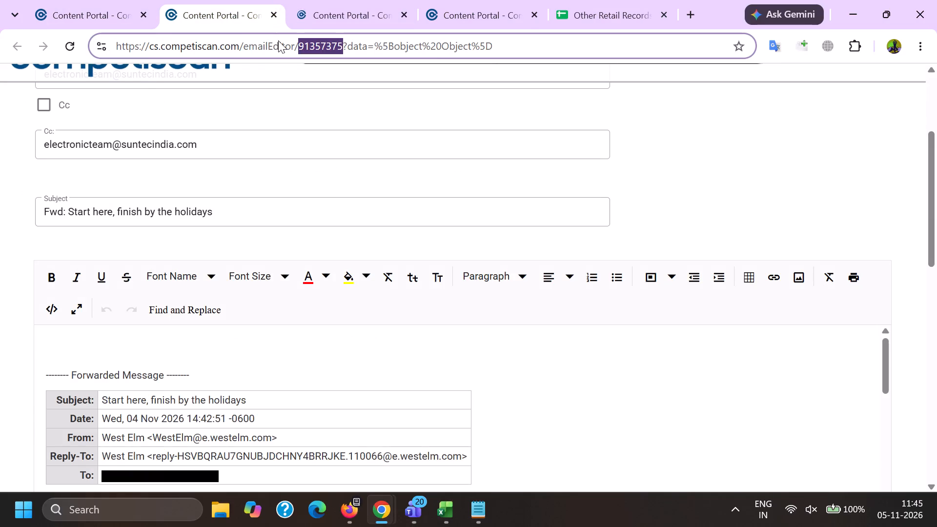
Switch to the tracking workbook in Excel, with the 05-Nov-26 records on the may 26 sheet.
left_click(448, 496)
left_click(546, 453)
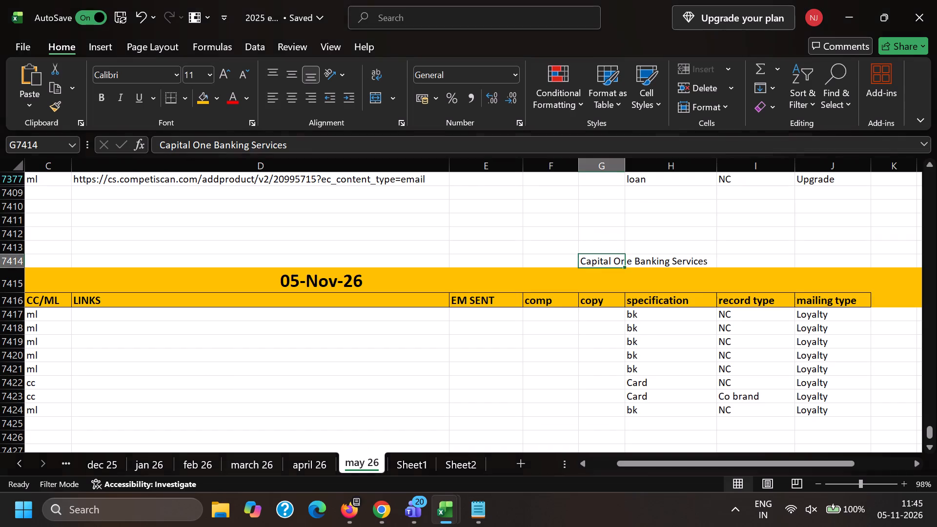